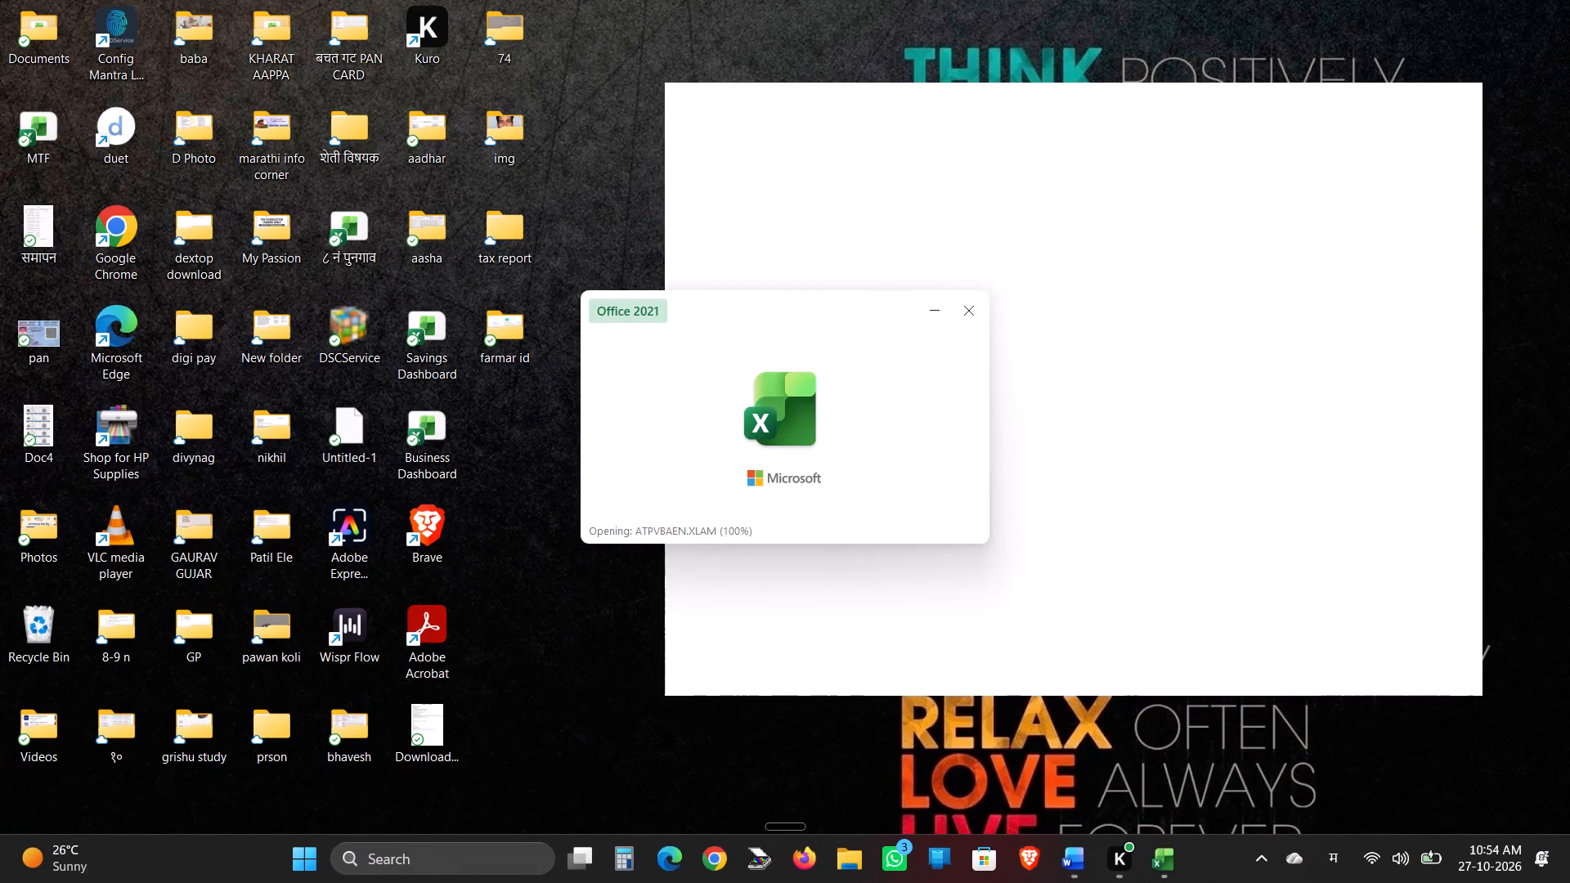
# Enter the date 27-10-26 in the तारीख column of the first empty row, row 54, on the Daily Entry sheet.
pyautogui.click(894, 141)
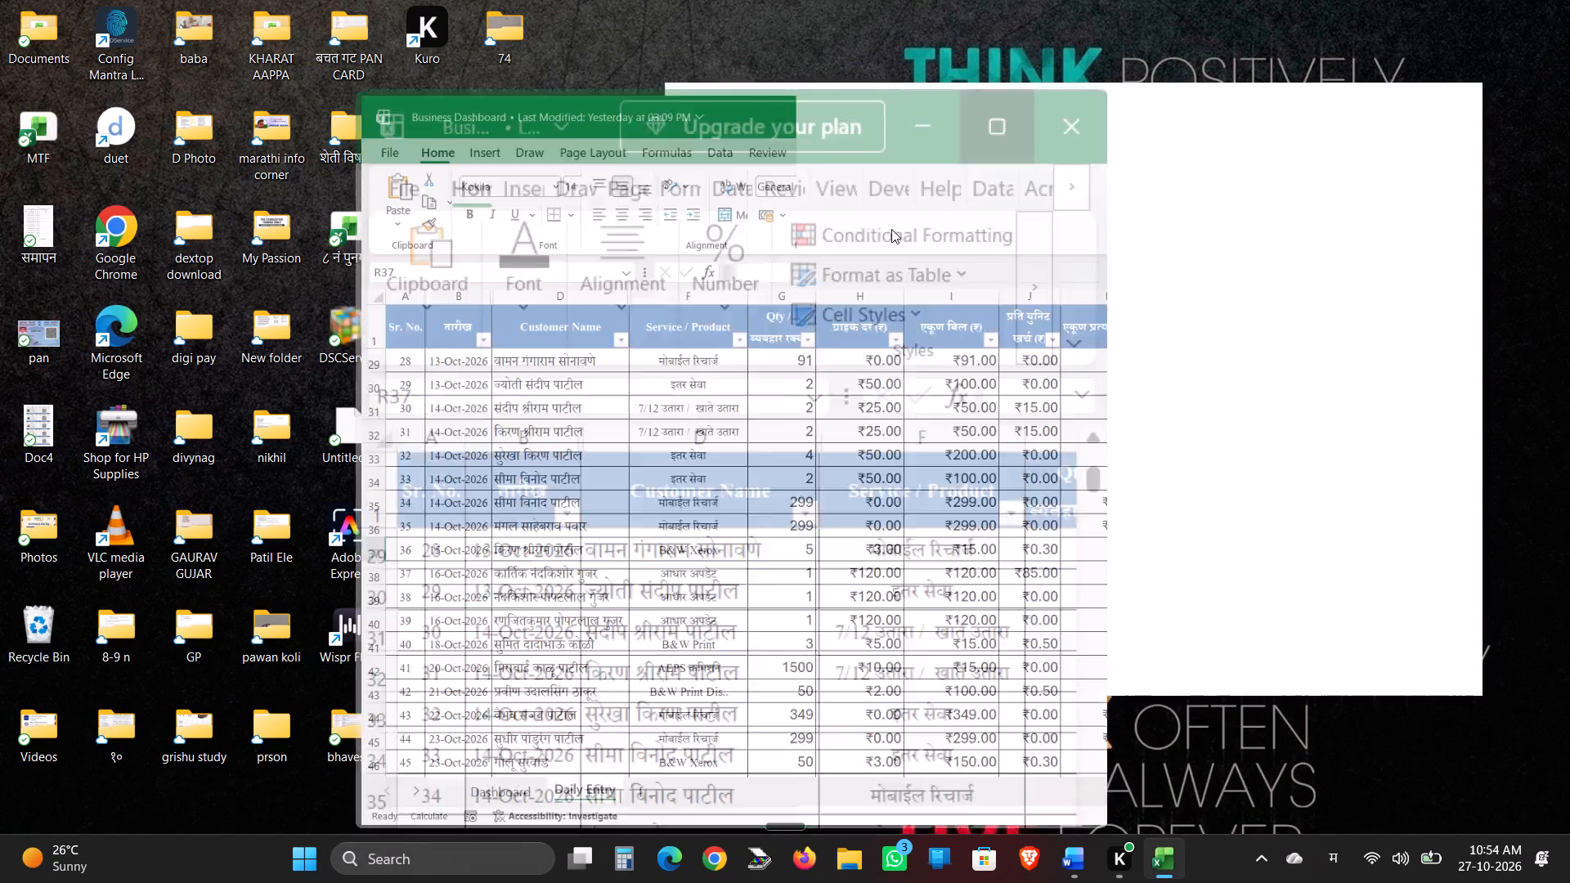
pyautogui.scroll(-5, 311, 531)
pyautogui.click(98, 572)
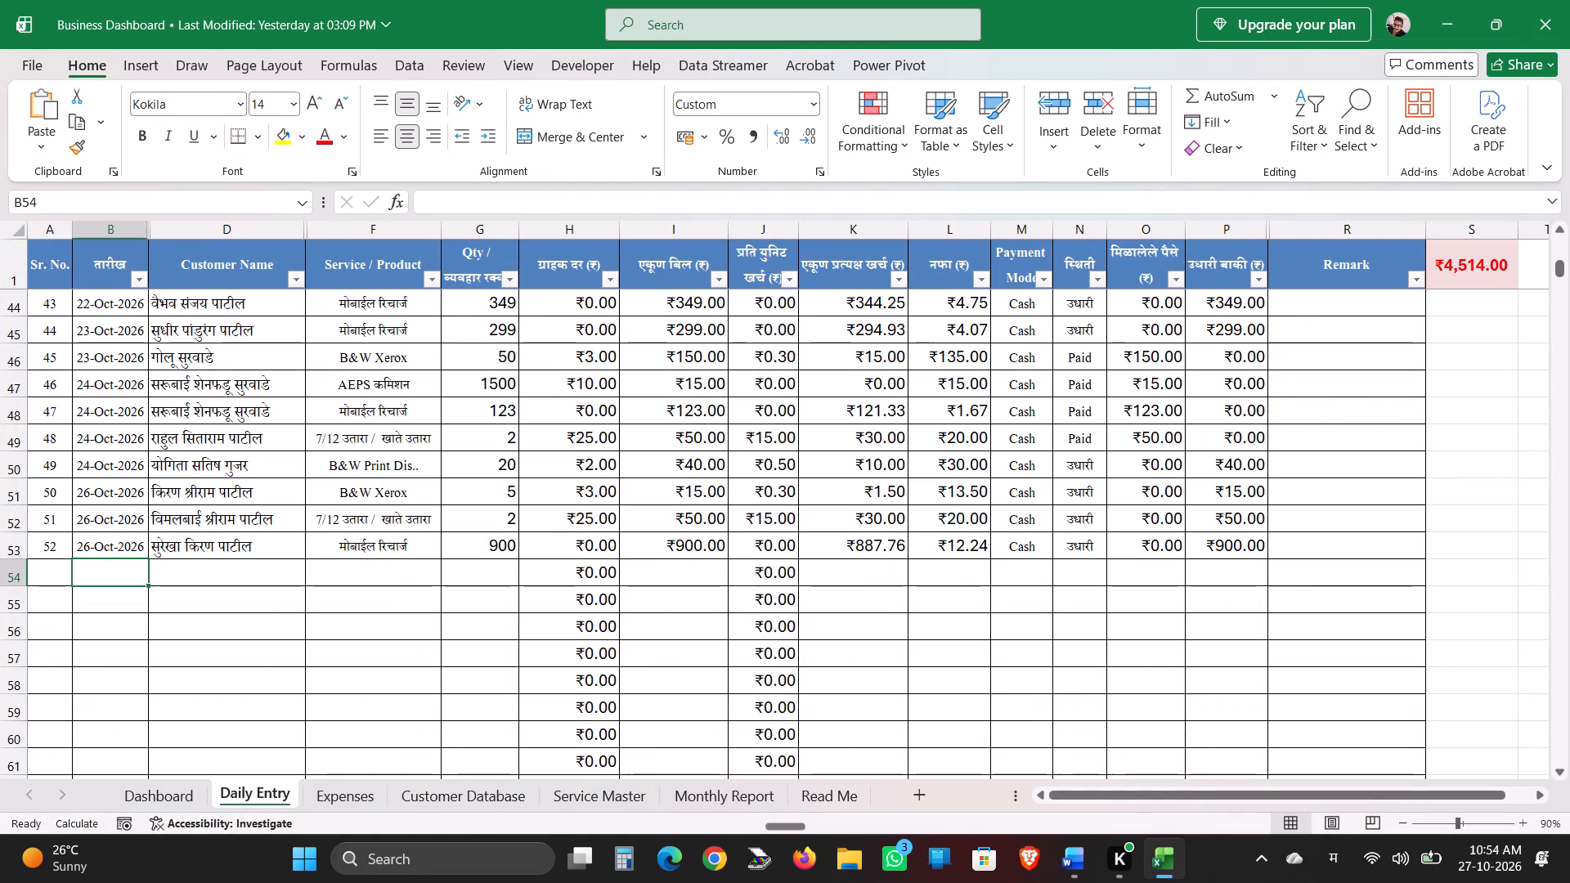
pyautogui.click(49, 575)
pyautogui.click(90, 572)
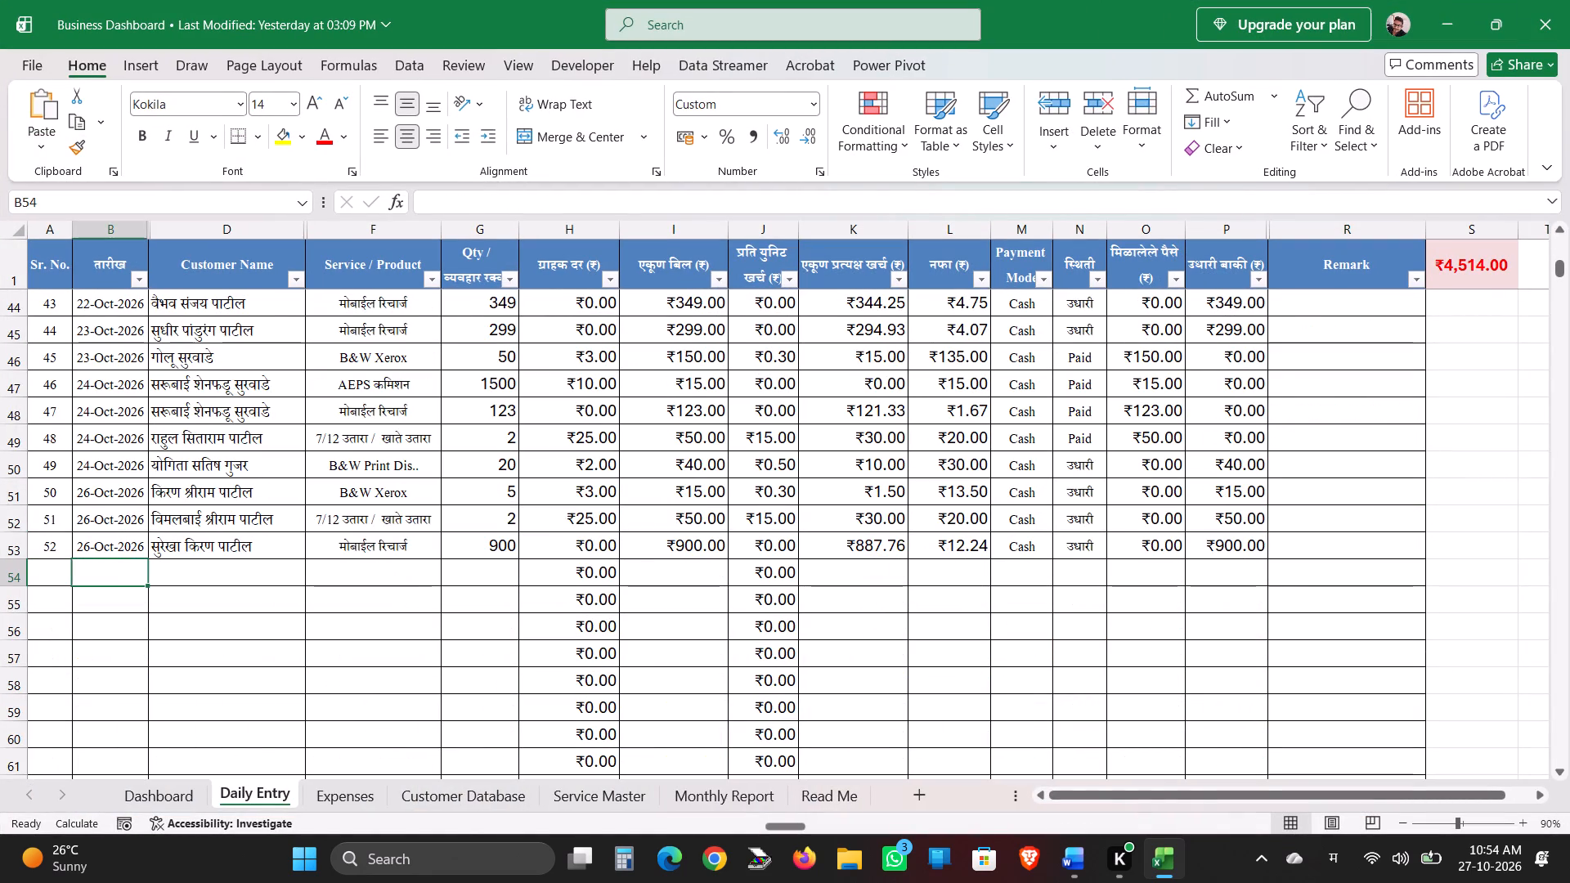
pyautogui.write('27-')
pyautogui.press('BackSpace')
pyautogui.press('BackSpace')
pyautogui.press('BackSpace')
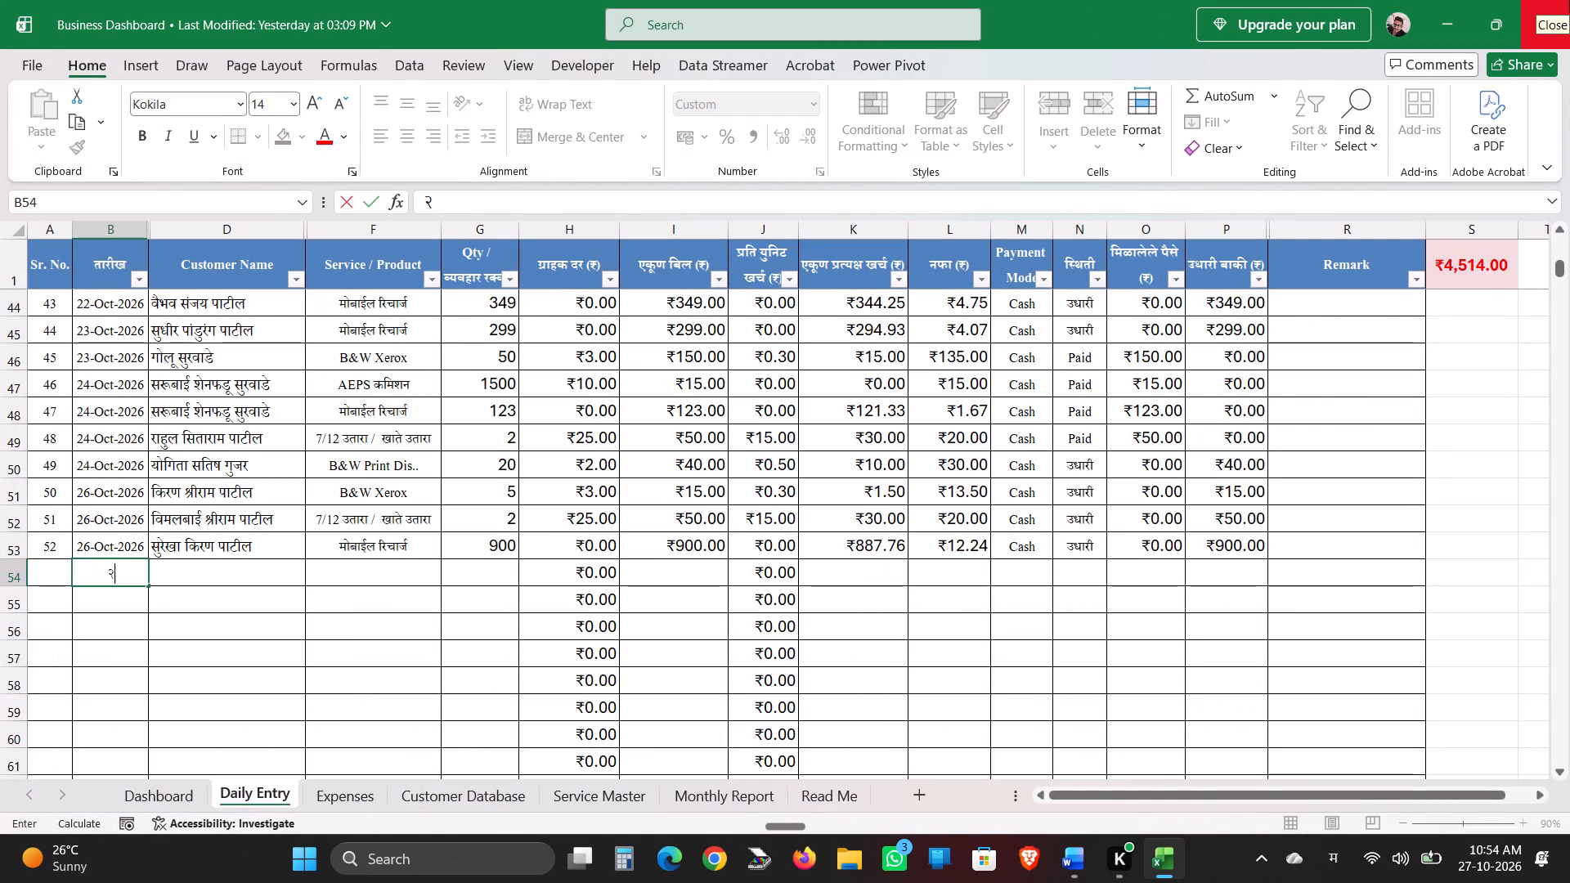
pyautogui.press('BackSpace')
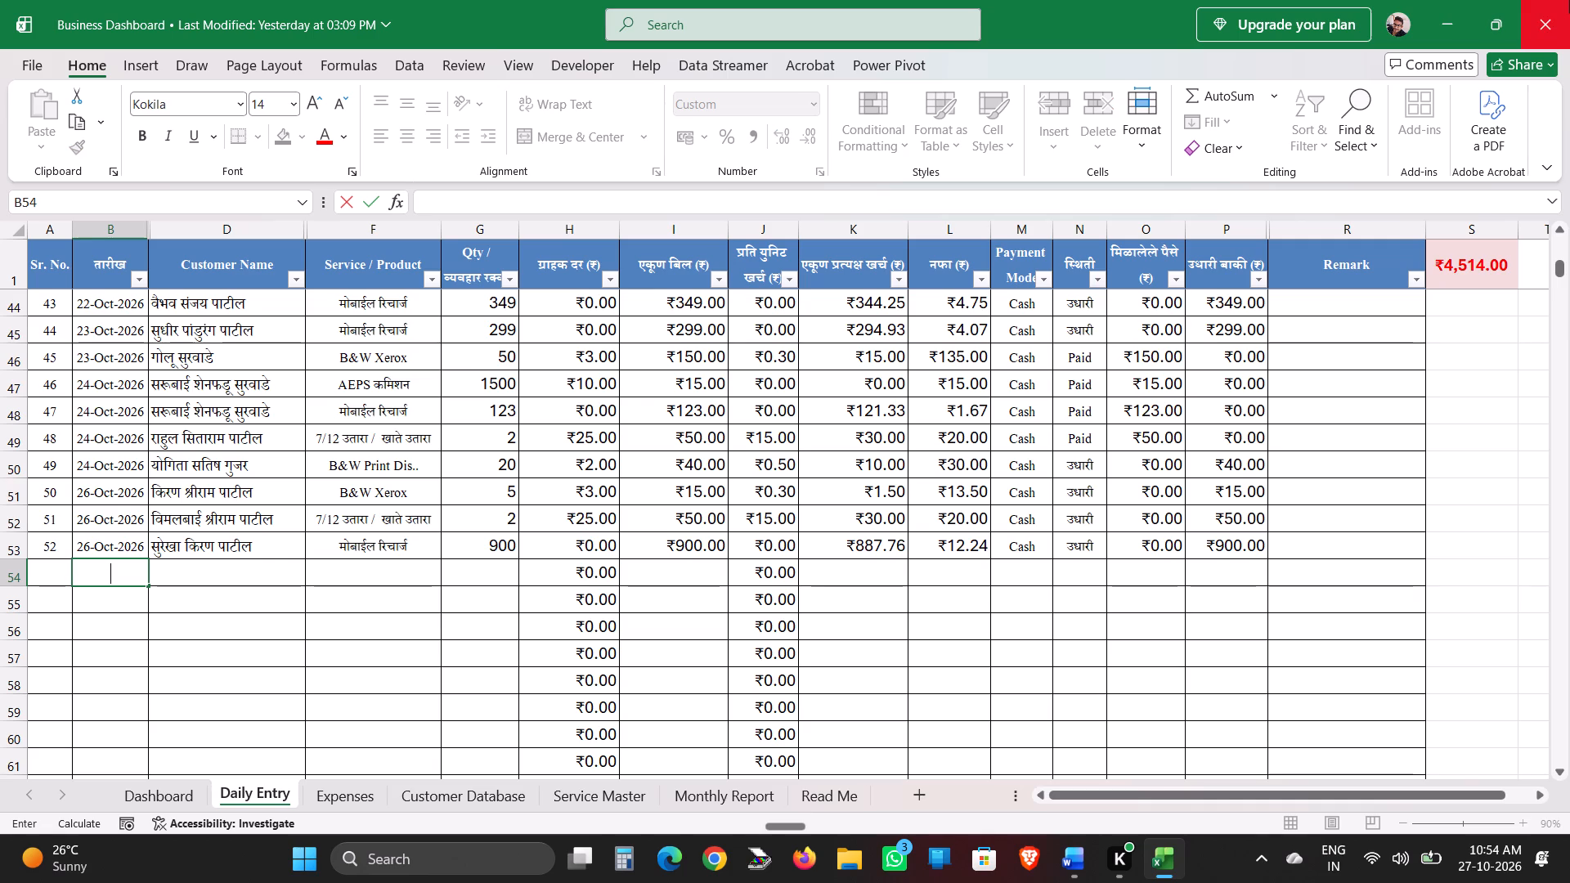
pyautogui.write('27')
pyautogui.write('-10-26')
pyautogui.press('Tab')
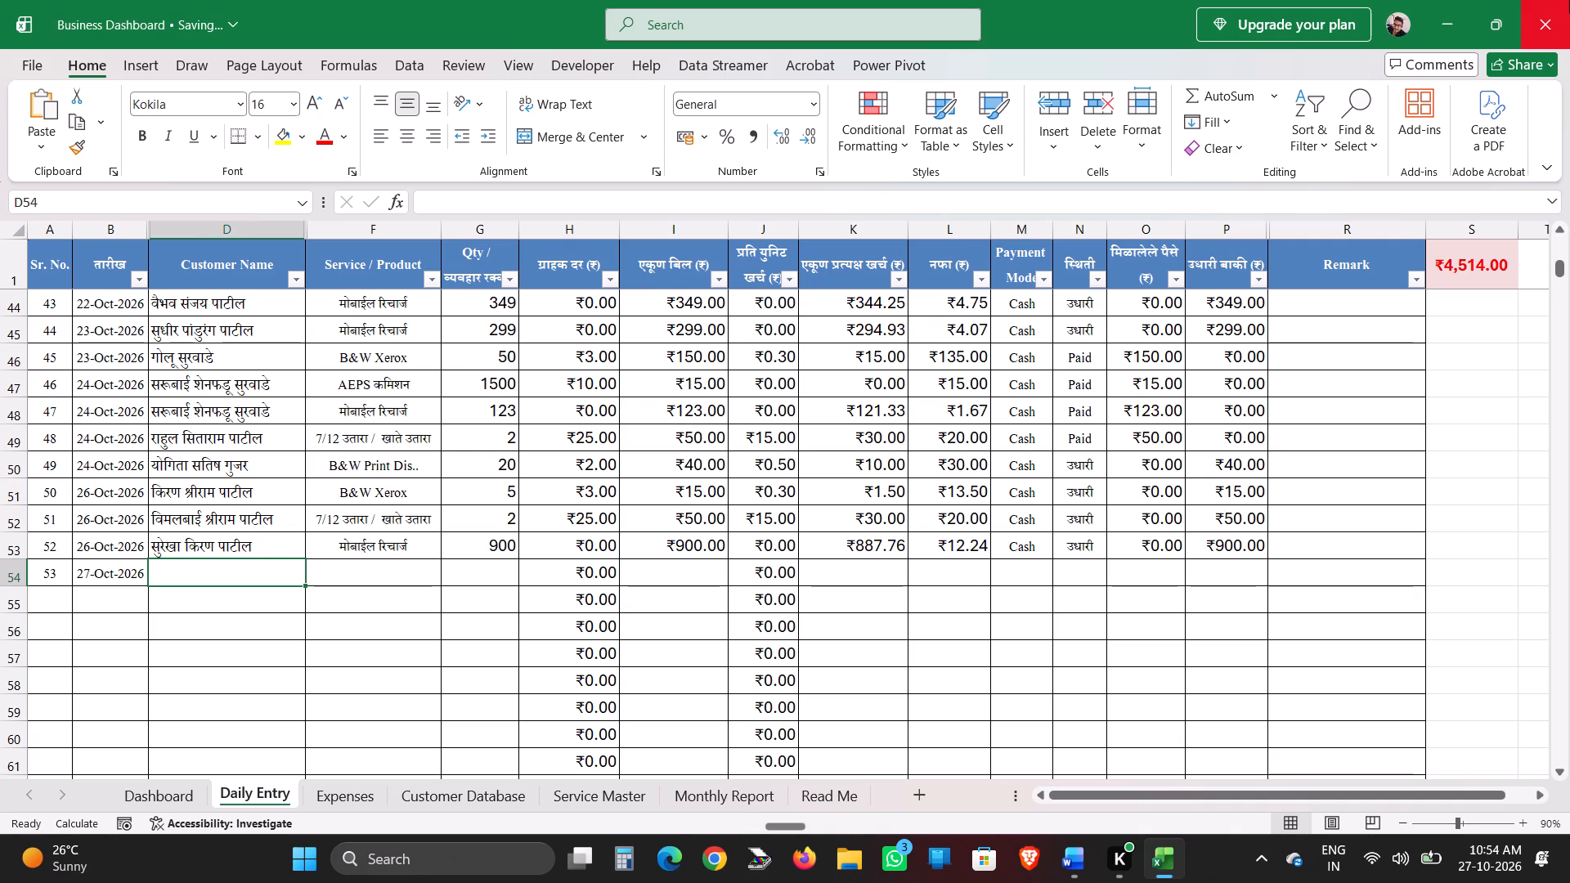
# Enter the customer's name in the Customer Name cell of row 54.
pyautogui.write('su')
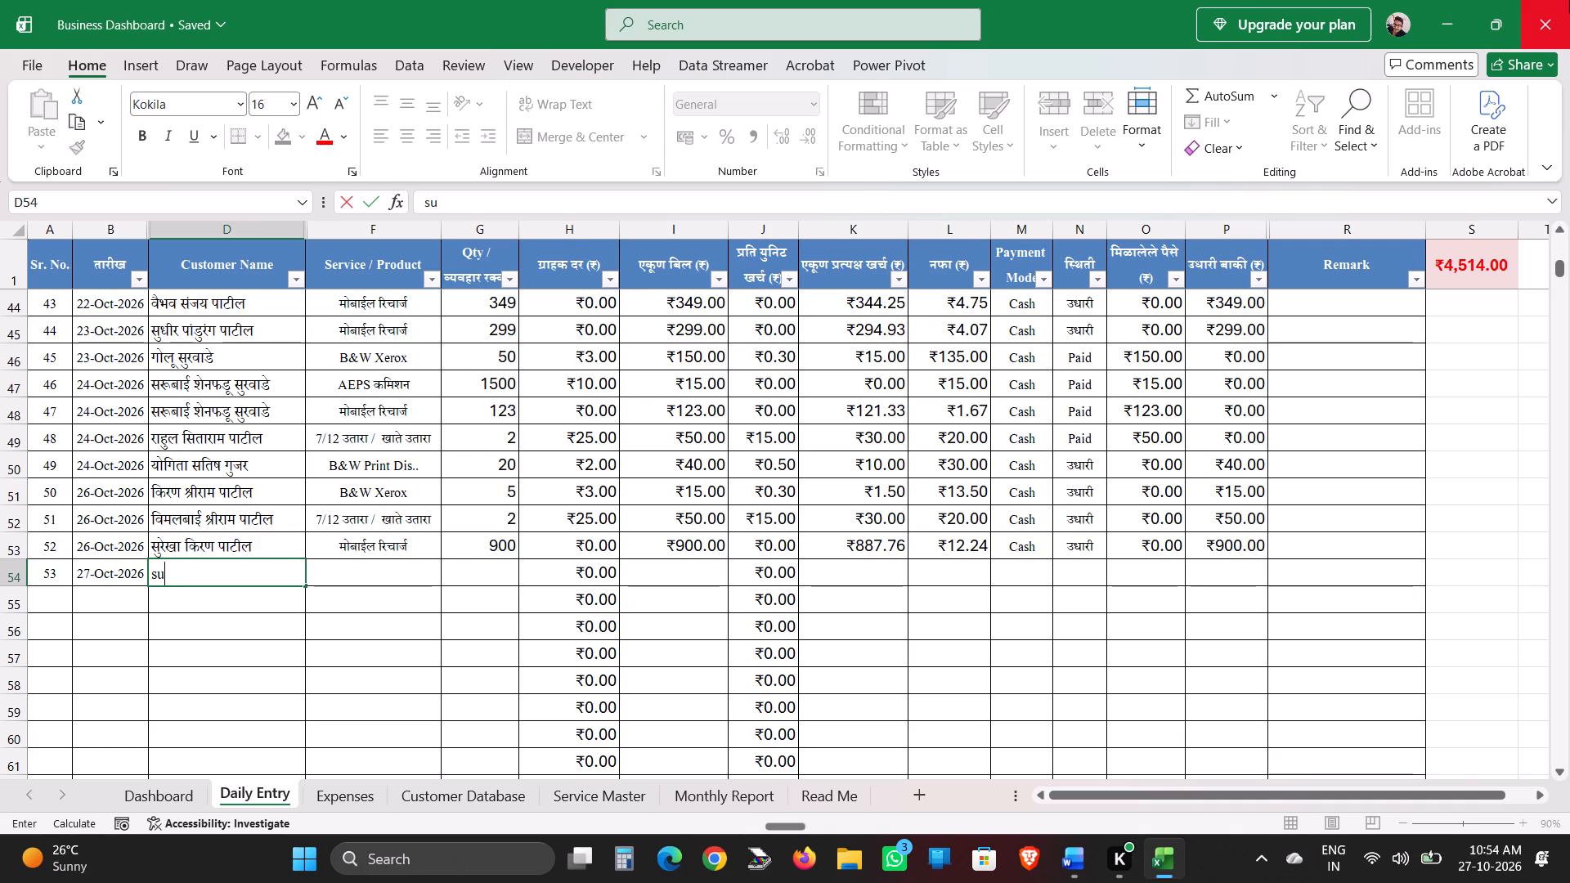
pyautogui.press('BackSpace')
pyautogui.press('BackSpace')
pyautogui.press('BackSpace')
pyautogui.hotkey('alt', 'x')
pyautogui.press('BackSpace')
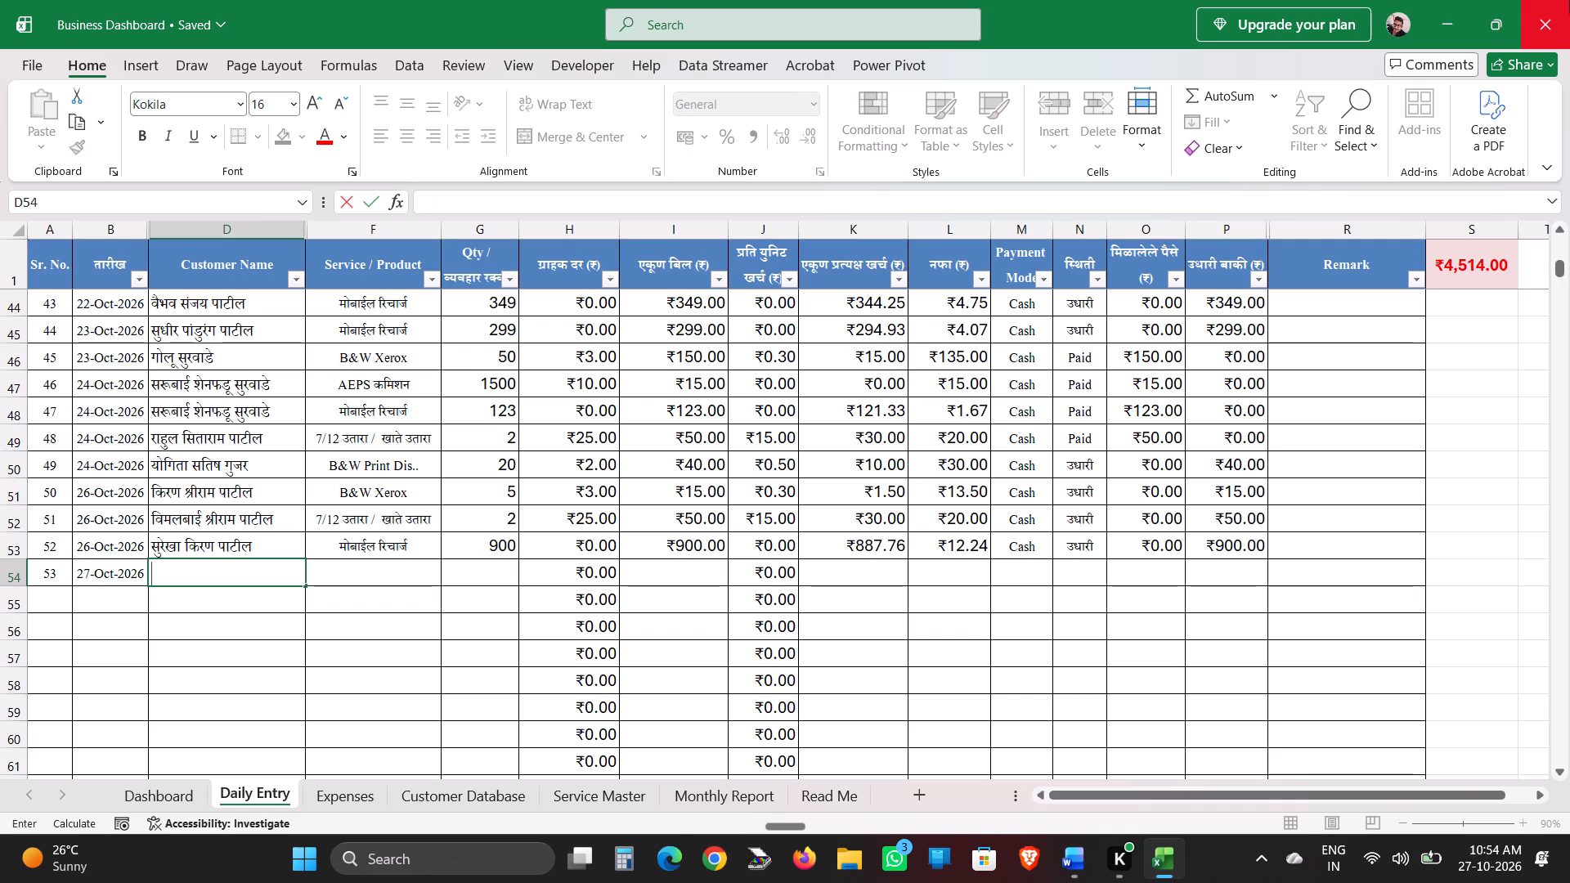
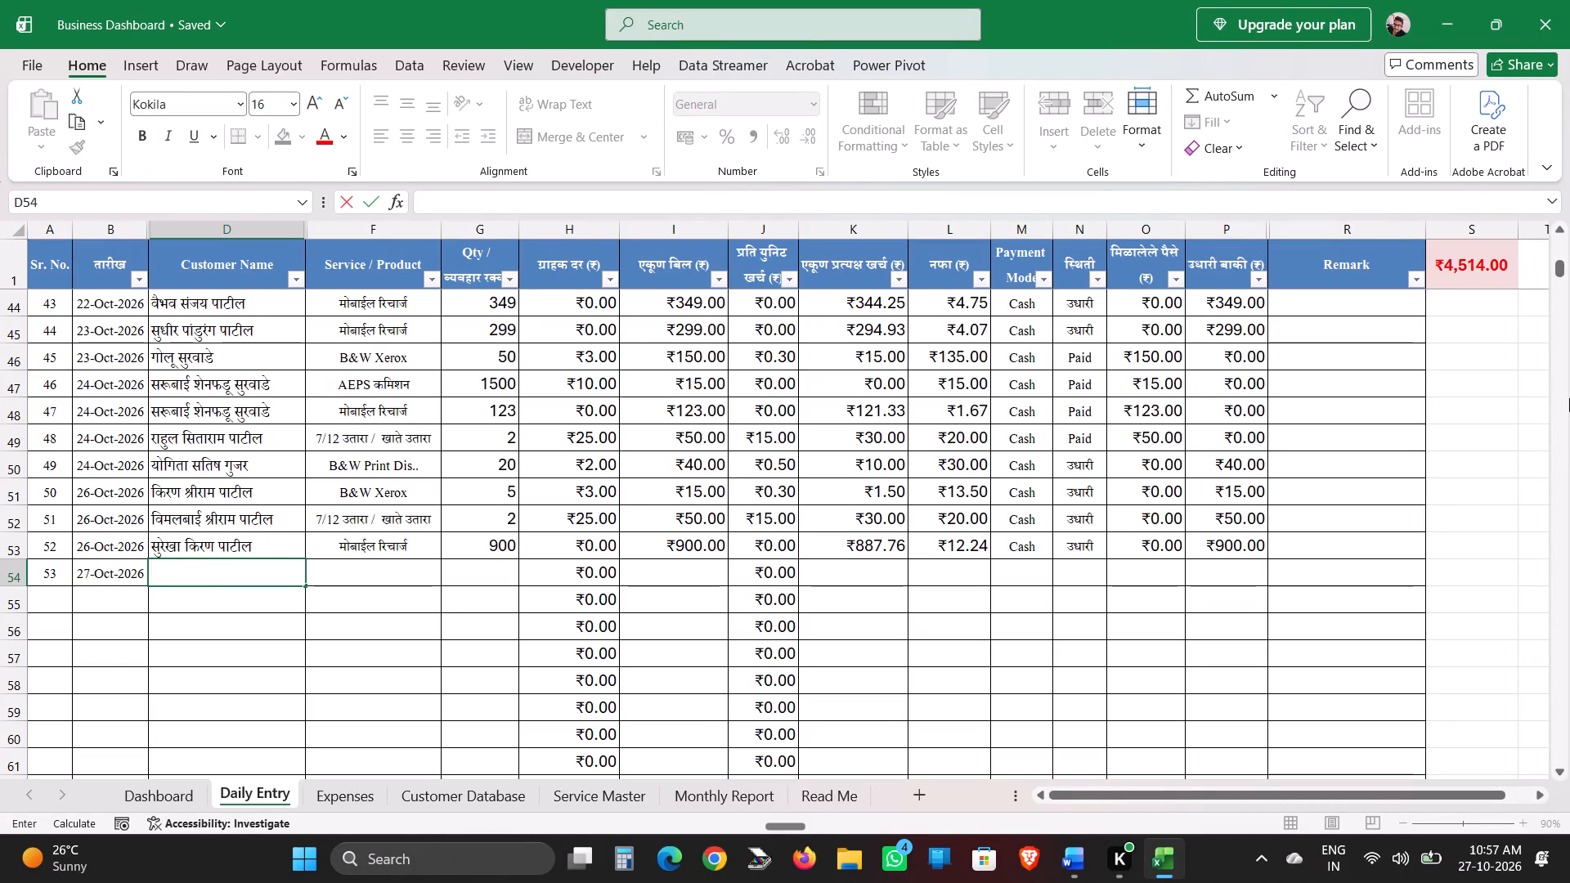
# Enter the customer's full name in Marathi script in the Customer Name cell of row 54.
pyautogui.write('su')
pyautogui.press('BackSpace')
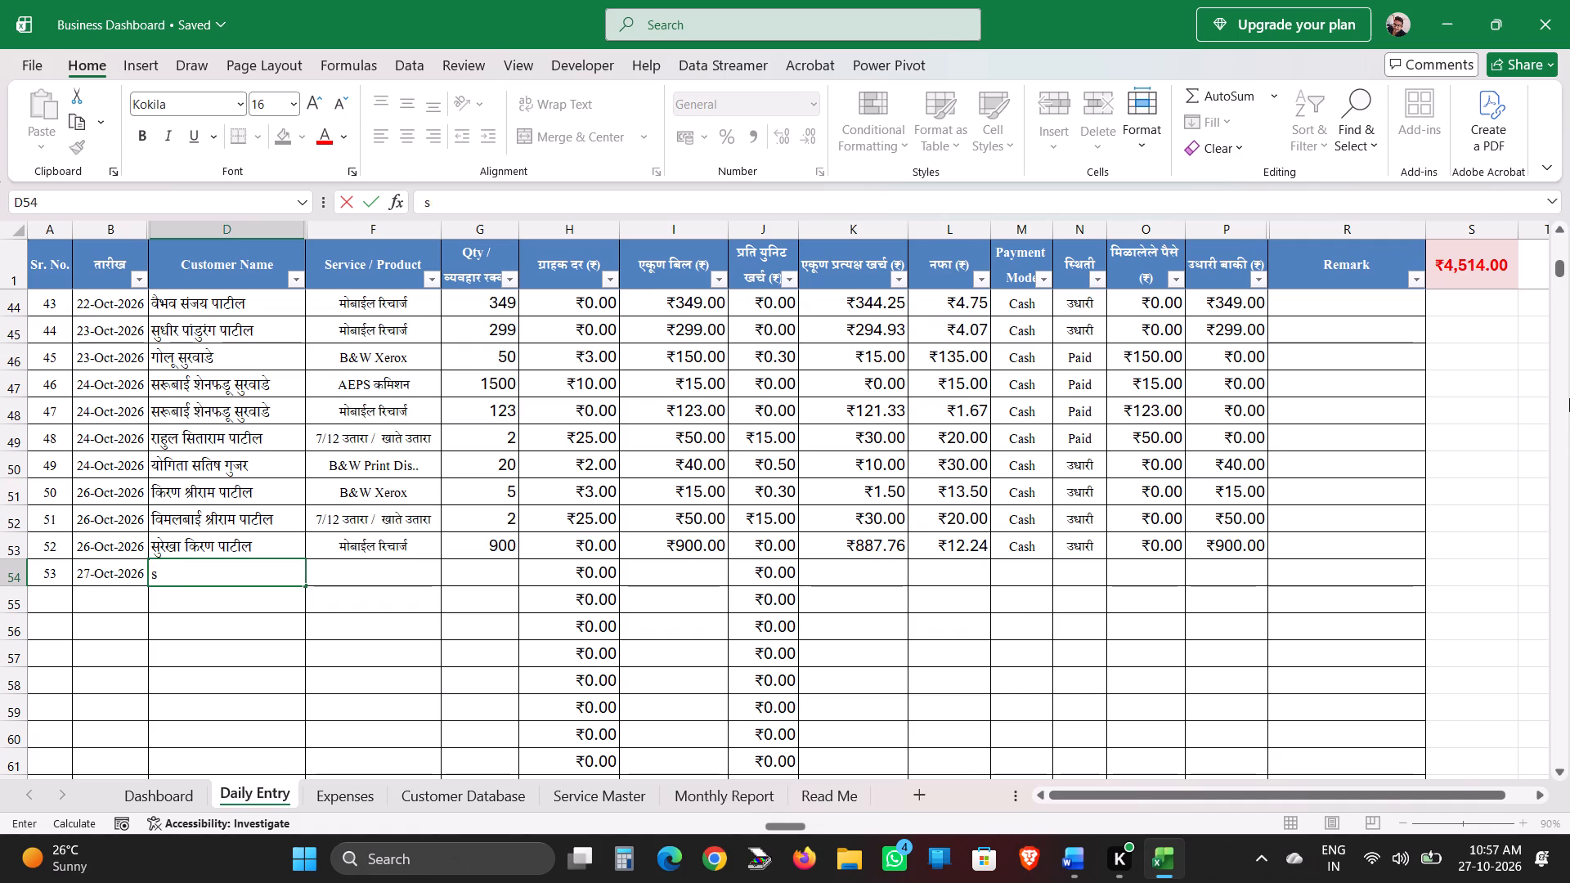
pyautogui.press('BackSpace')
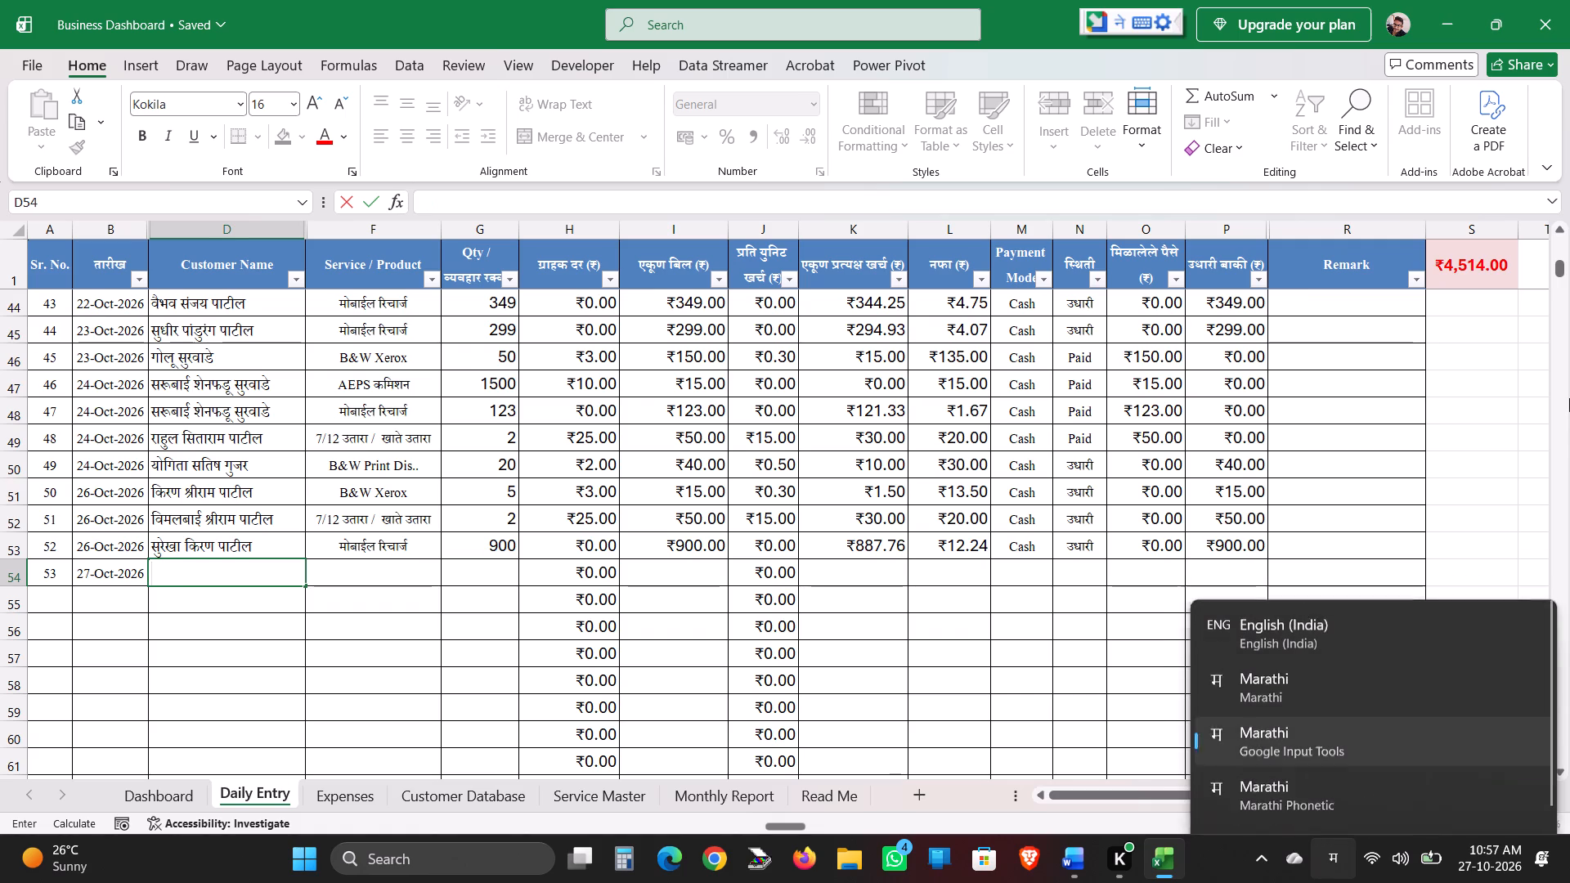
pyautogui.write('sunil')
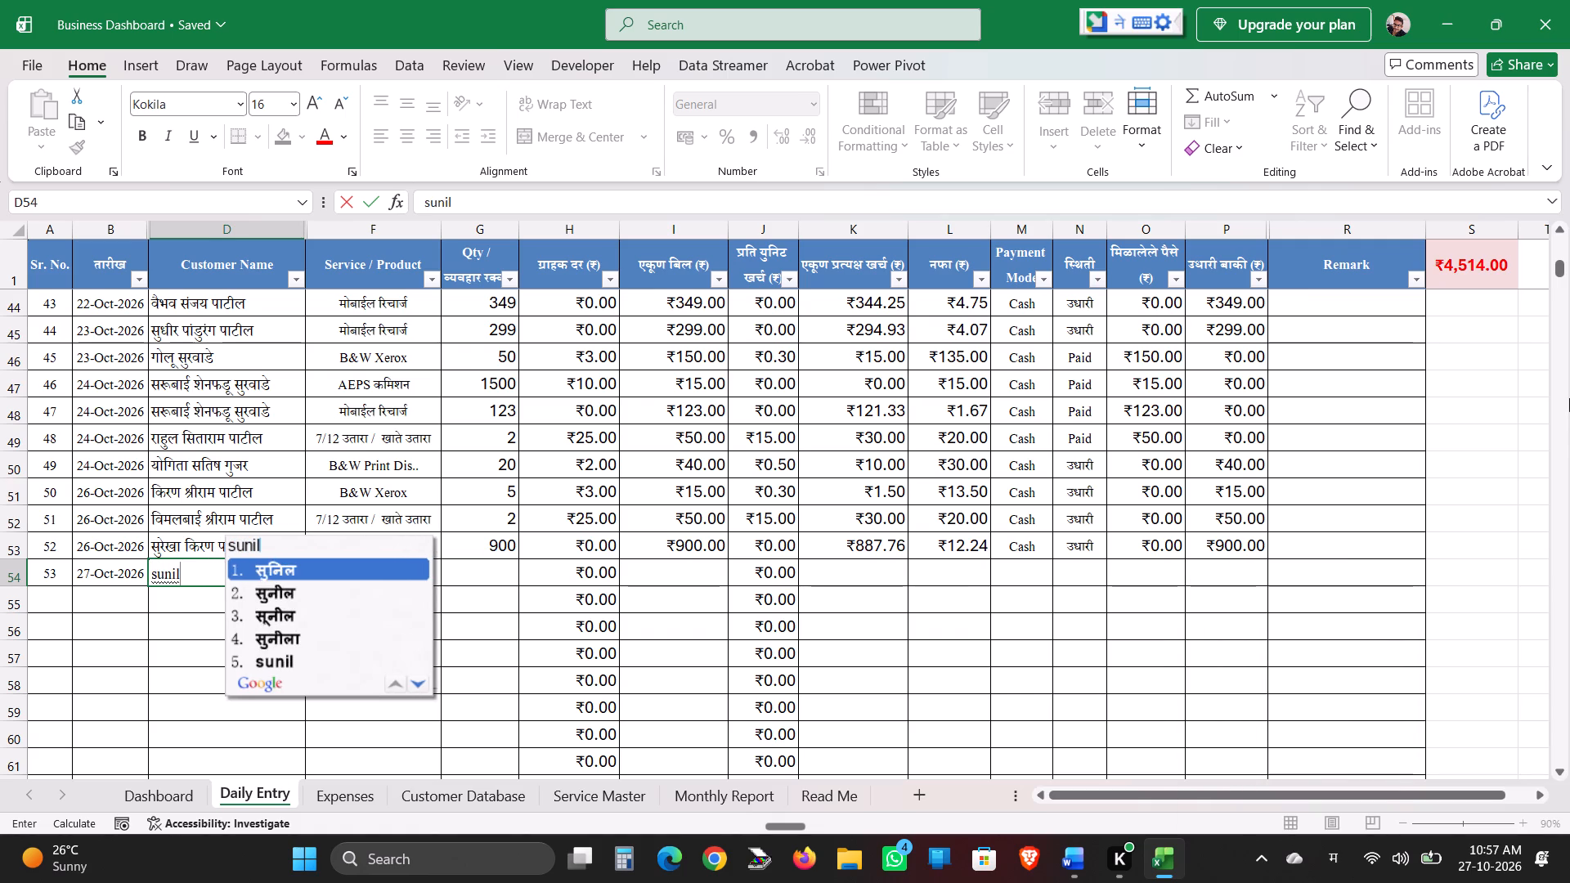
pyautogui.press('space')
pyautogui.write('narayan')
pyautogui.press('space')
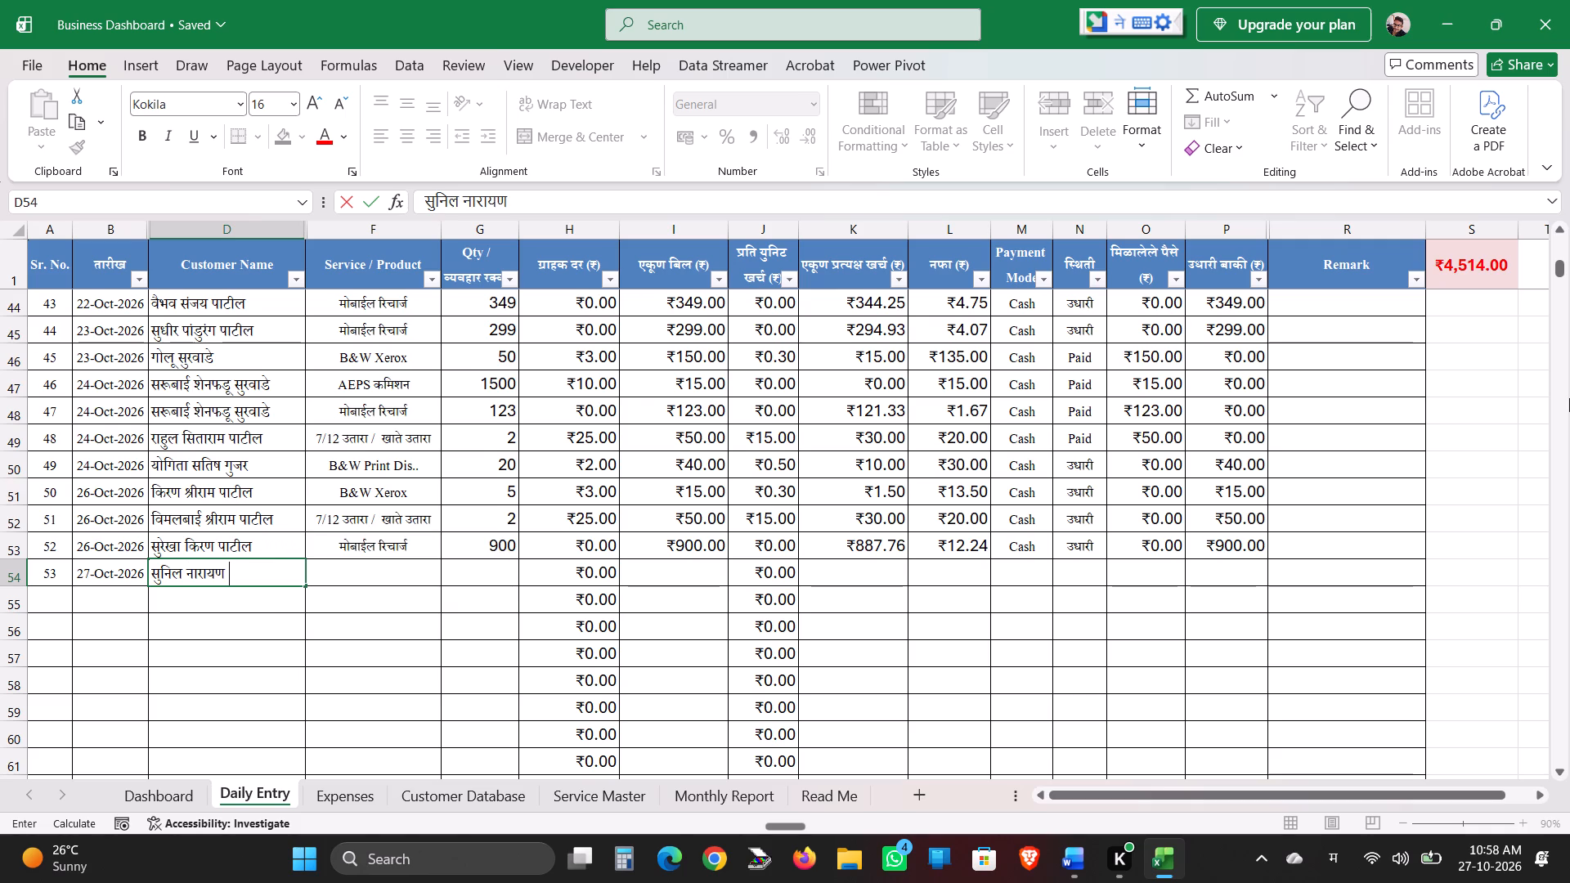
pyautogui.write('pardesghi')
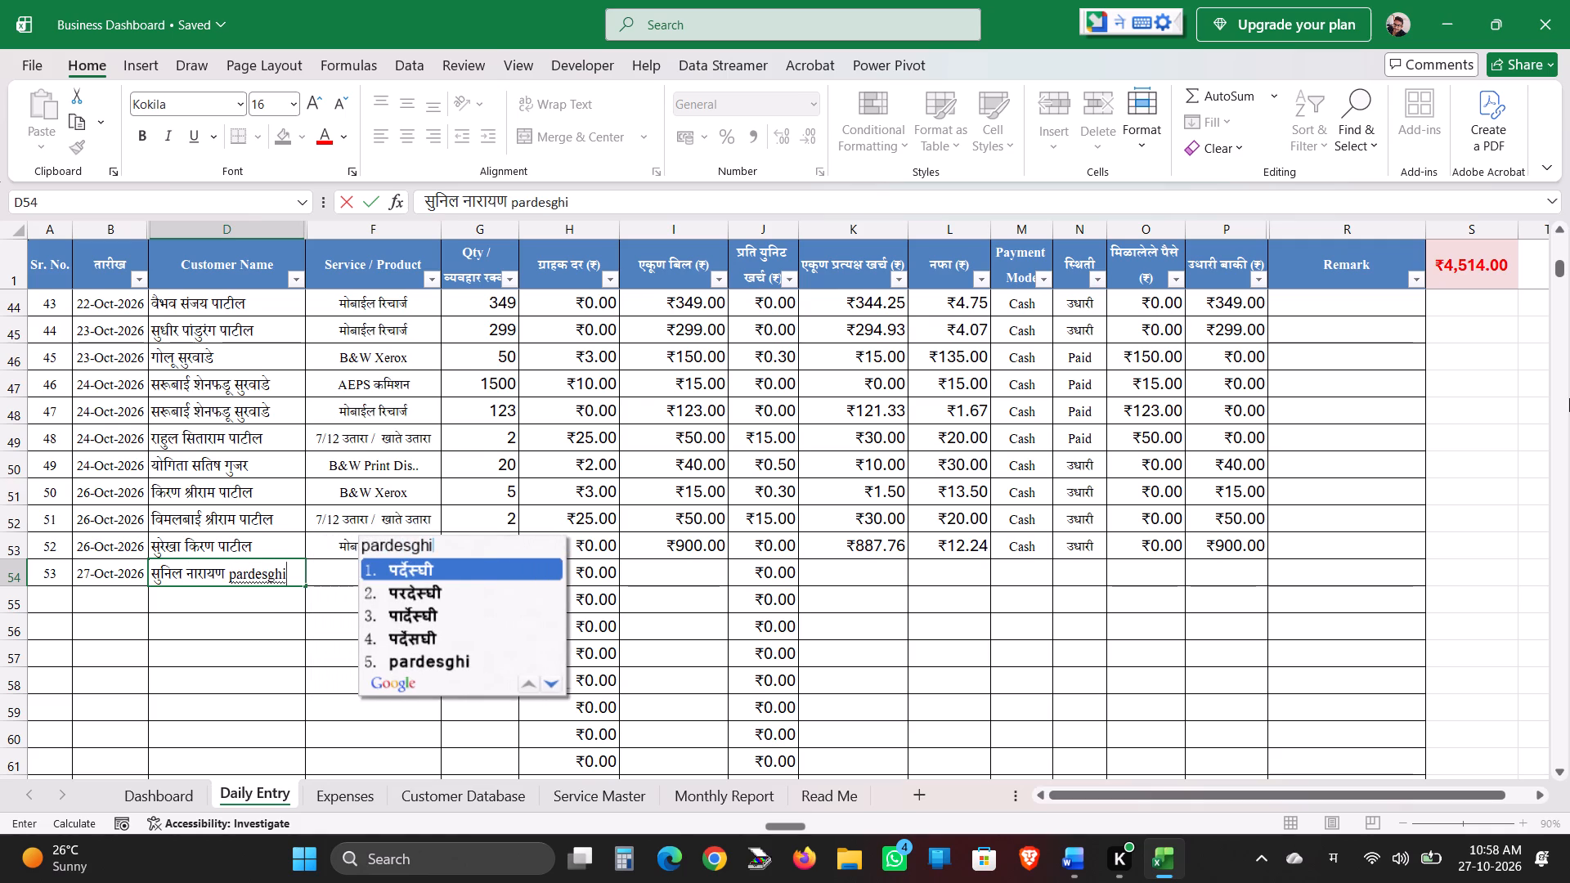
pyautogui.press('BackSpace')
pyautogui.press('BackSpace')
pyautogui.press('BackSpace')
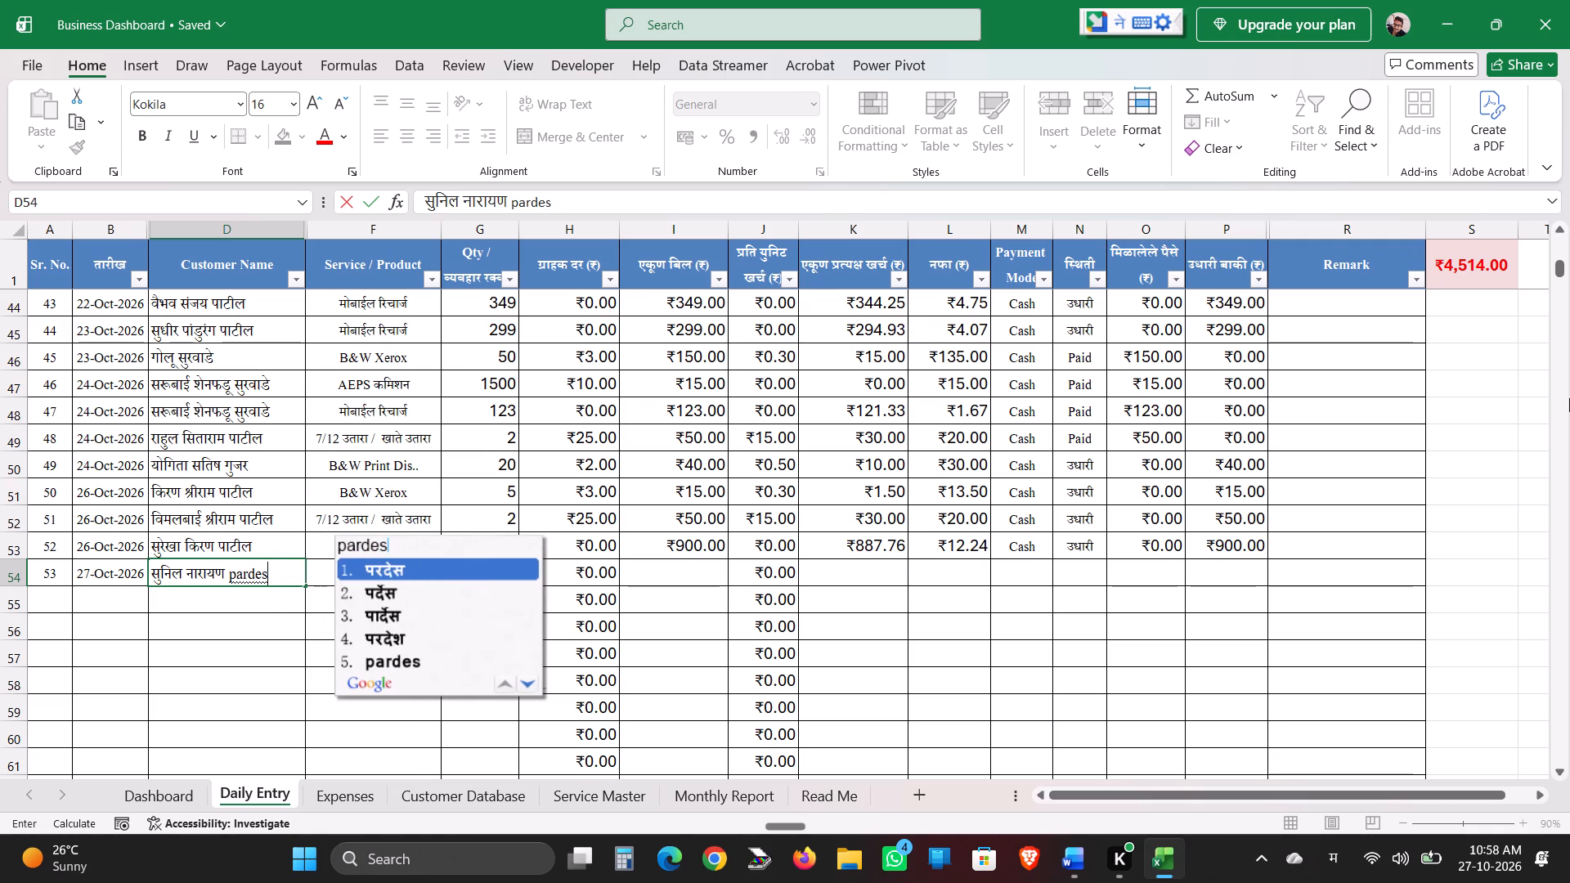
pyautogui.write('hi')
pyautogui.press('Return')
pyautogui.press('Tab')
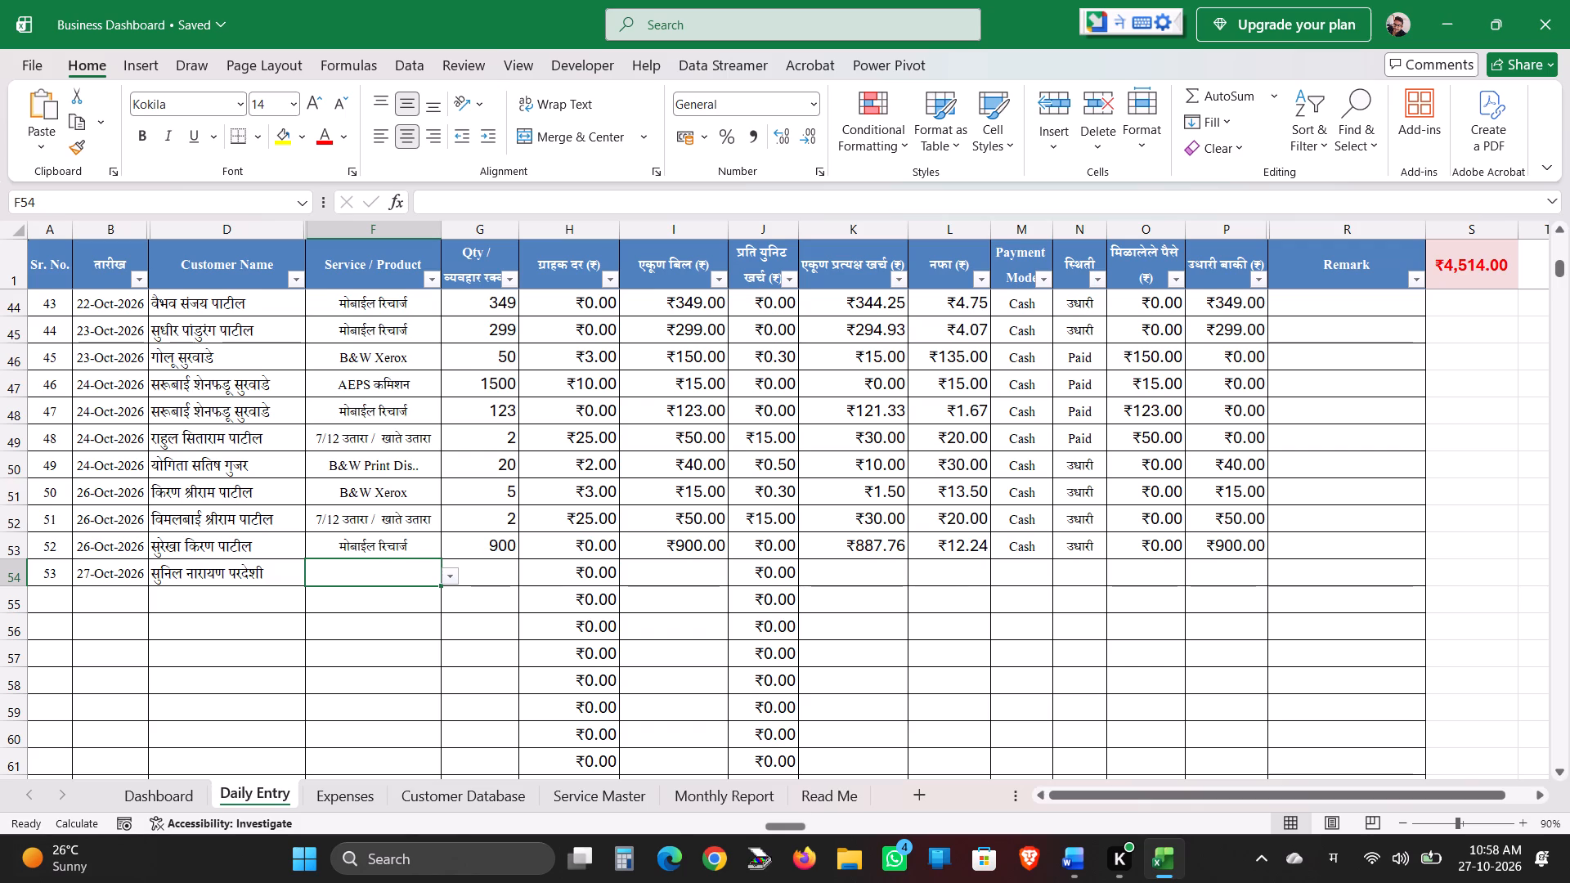
# Set the service in row 54 to 7/12 उतारा / खाते उतारा with a quantity of 2.
pyautogui.click(446, 578)
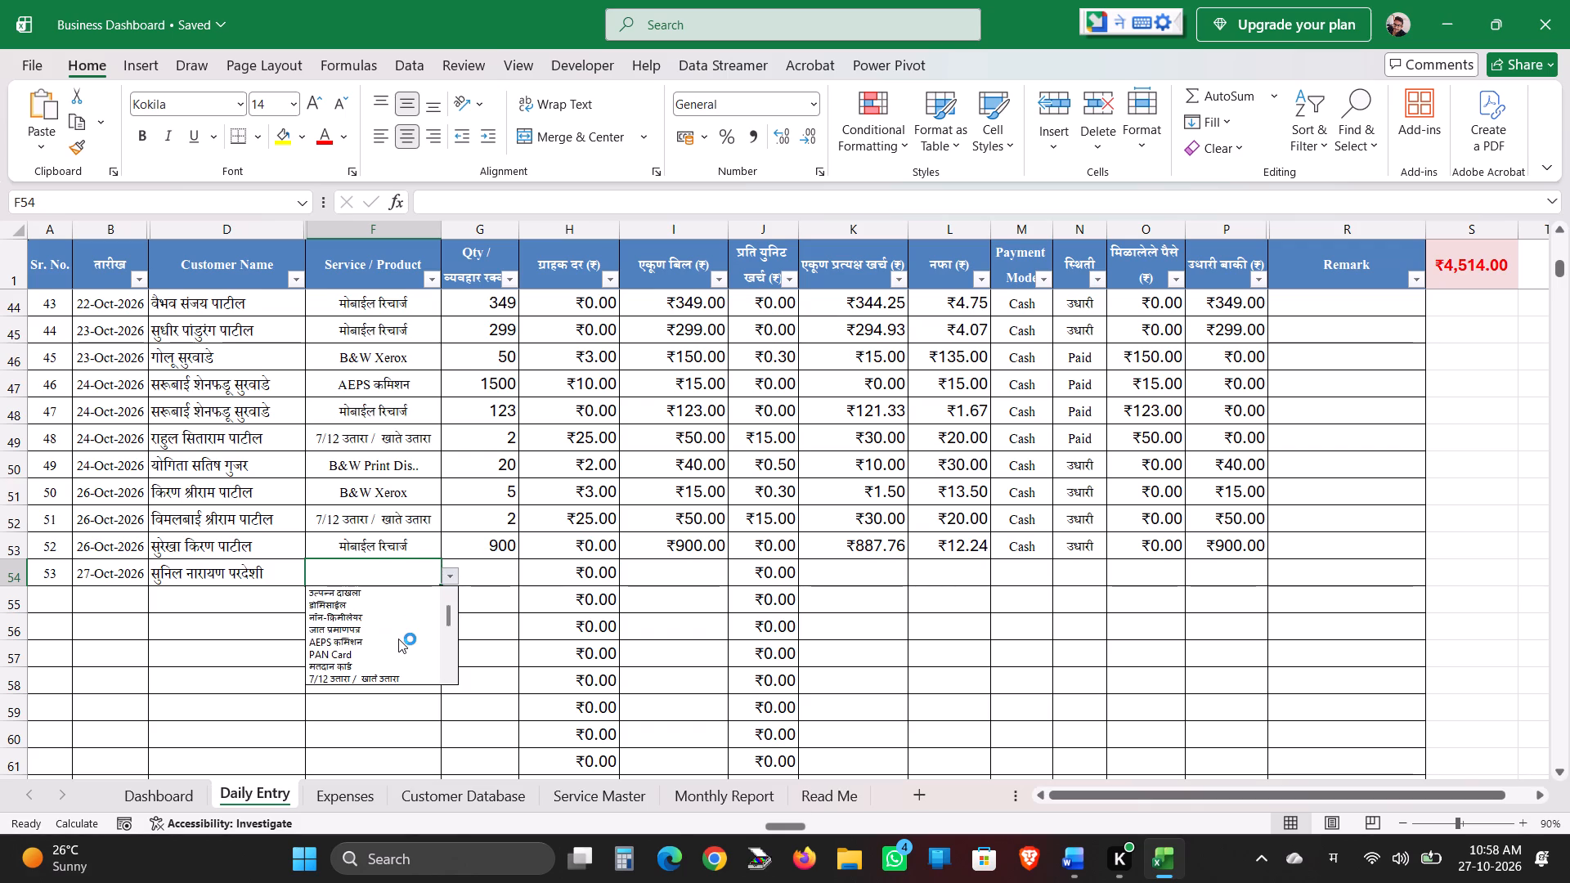
pyautogui.click(381, 679)
pyautogui.click(482, 580)
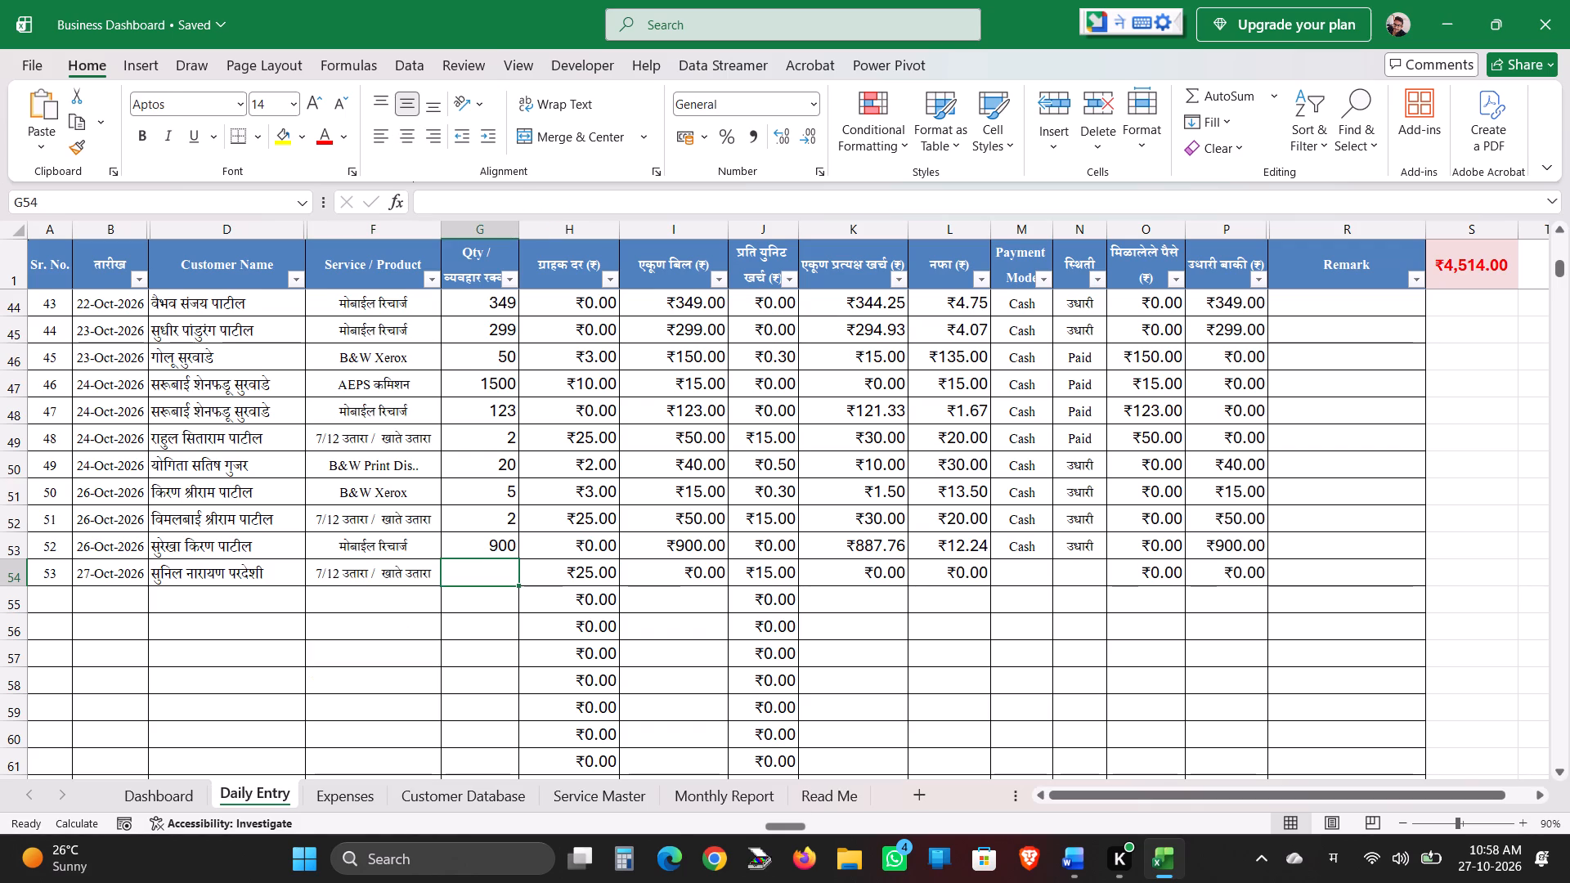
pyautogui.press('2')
pyautogui.press('Tab')
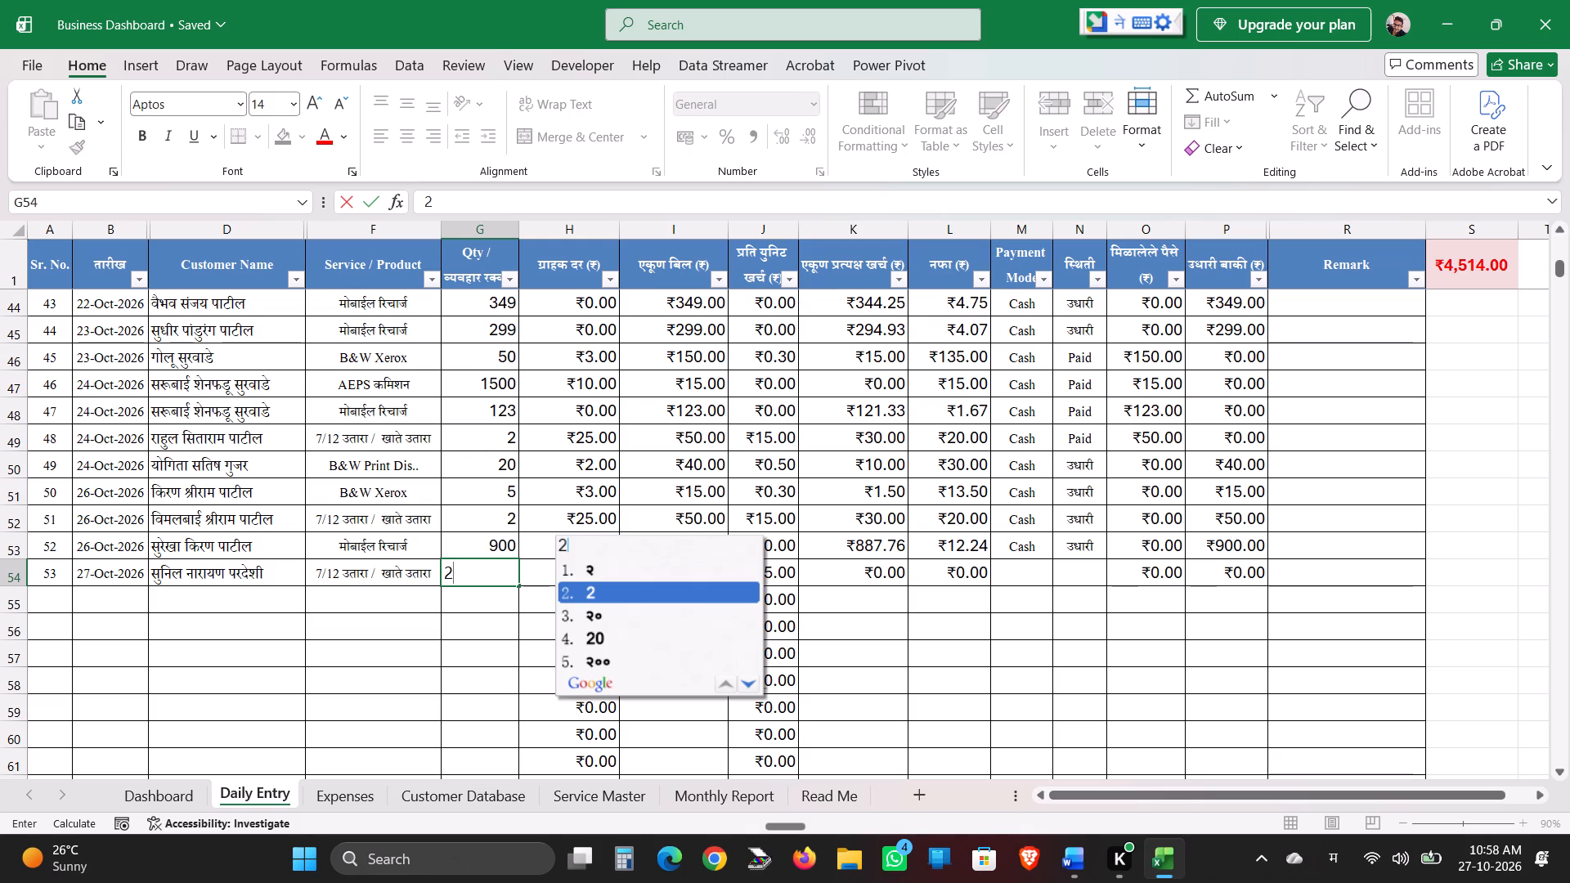
pyautogui.press('Return')
pyautogui.press('Tab')
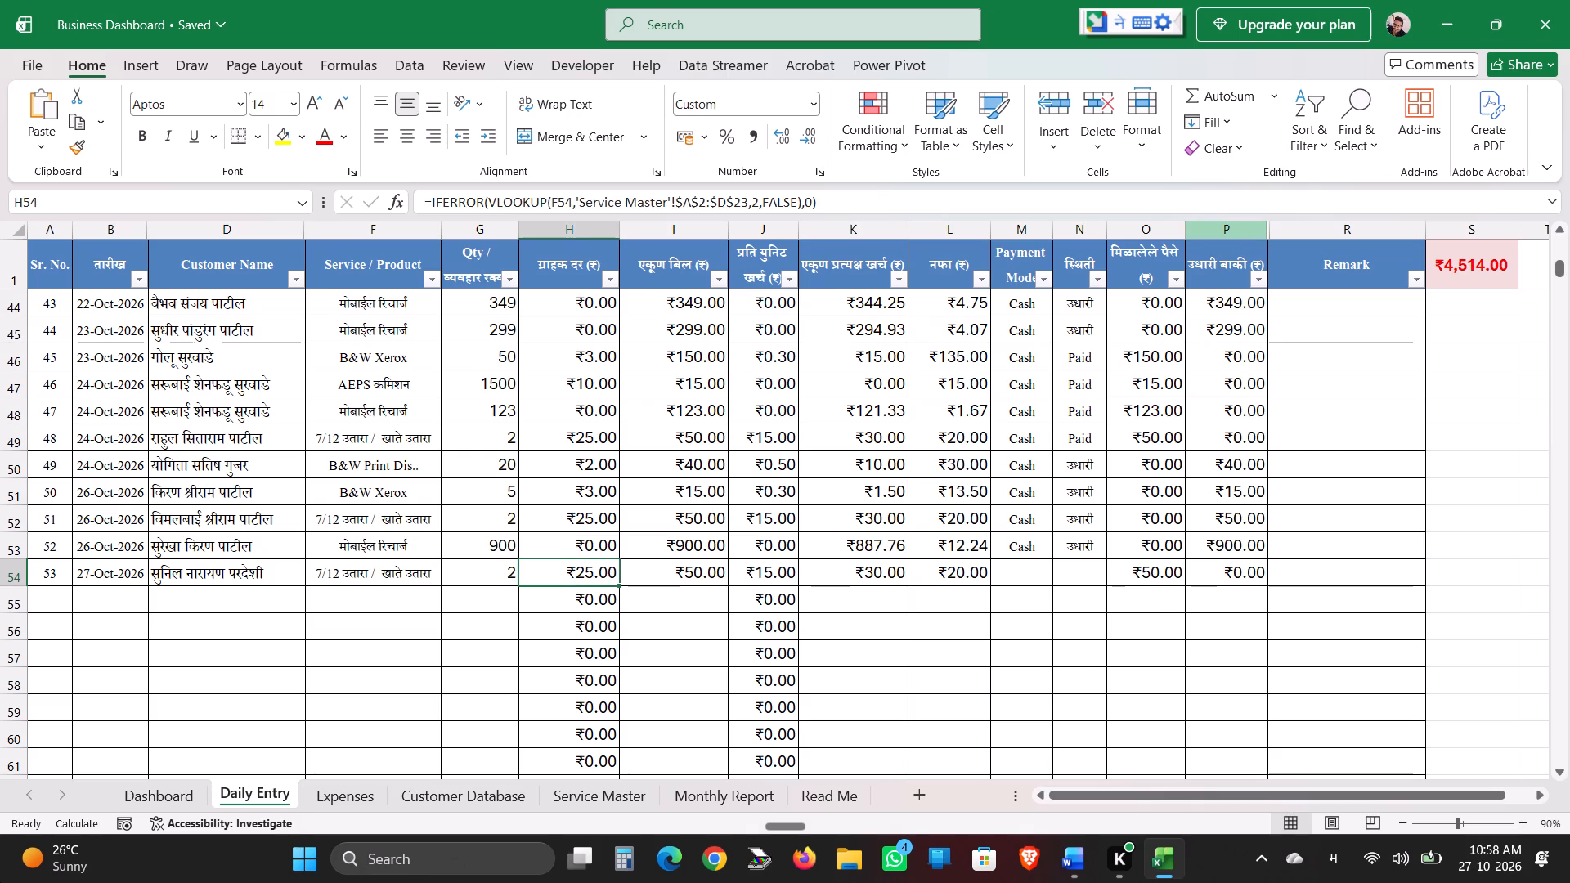
# Set row 54's payment mode to Cash, copied from the row above, and its स्थिती status to Paid.
pyautogui.click(1038, 576)
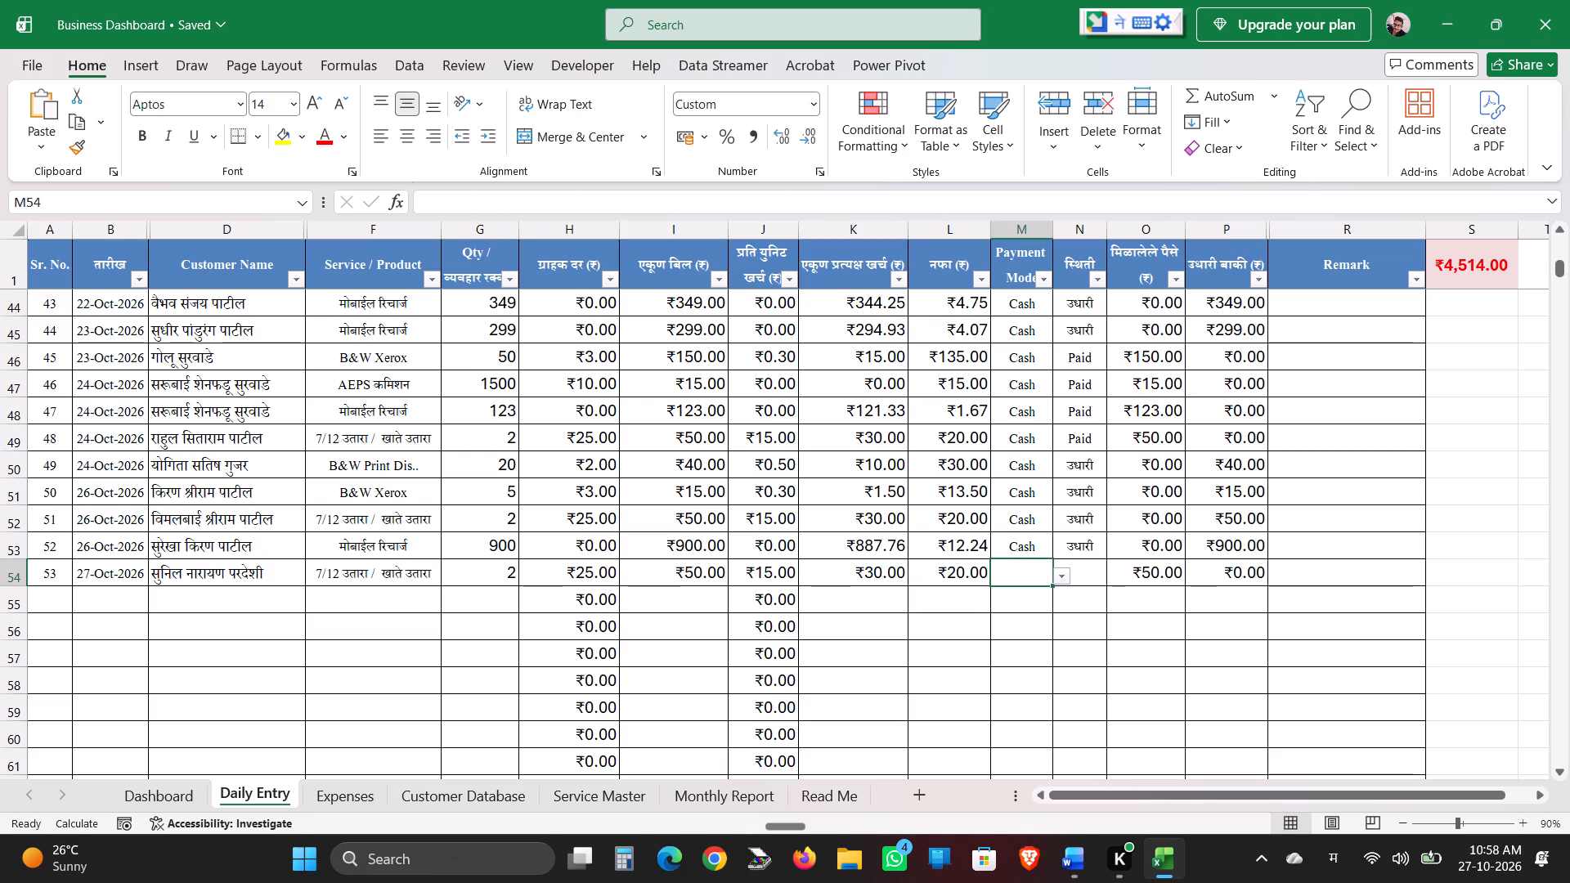
pyautogui.hotkey('ctrl', 'd')
pyautogui.click(1089, 582)
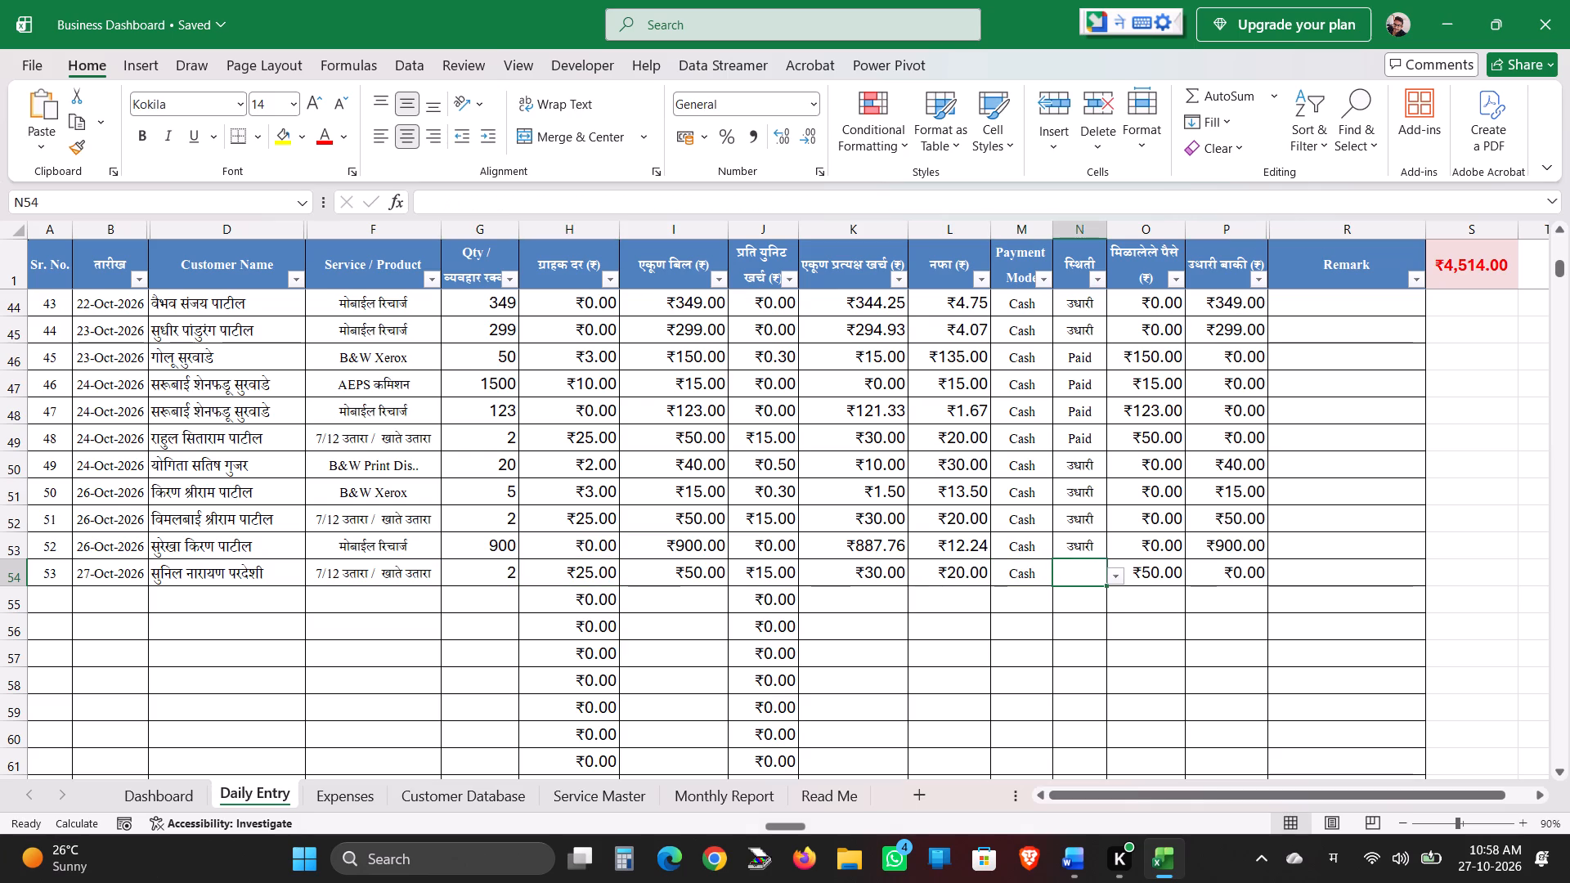
pyautogui.click(1115, 578)
pyautogui.click(1064, 597)
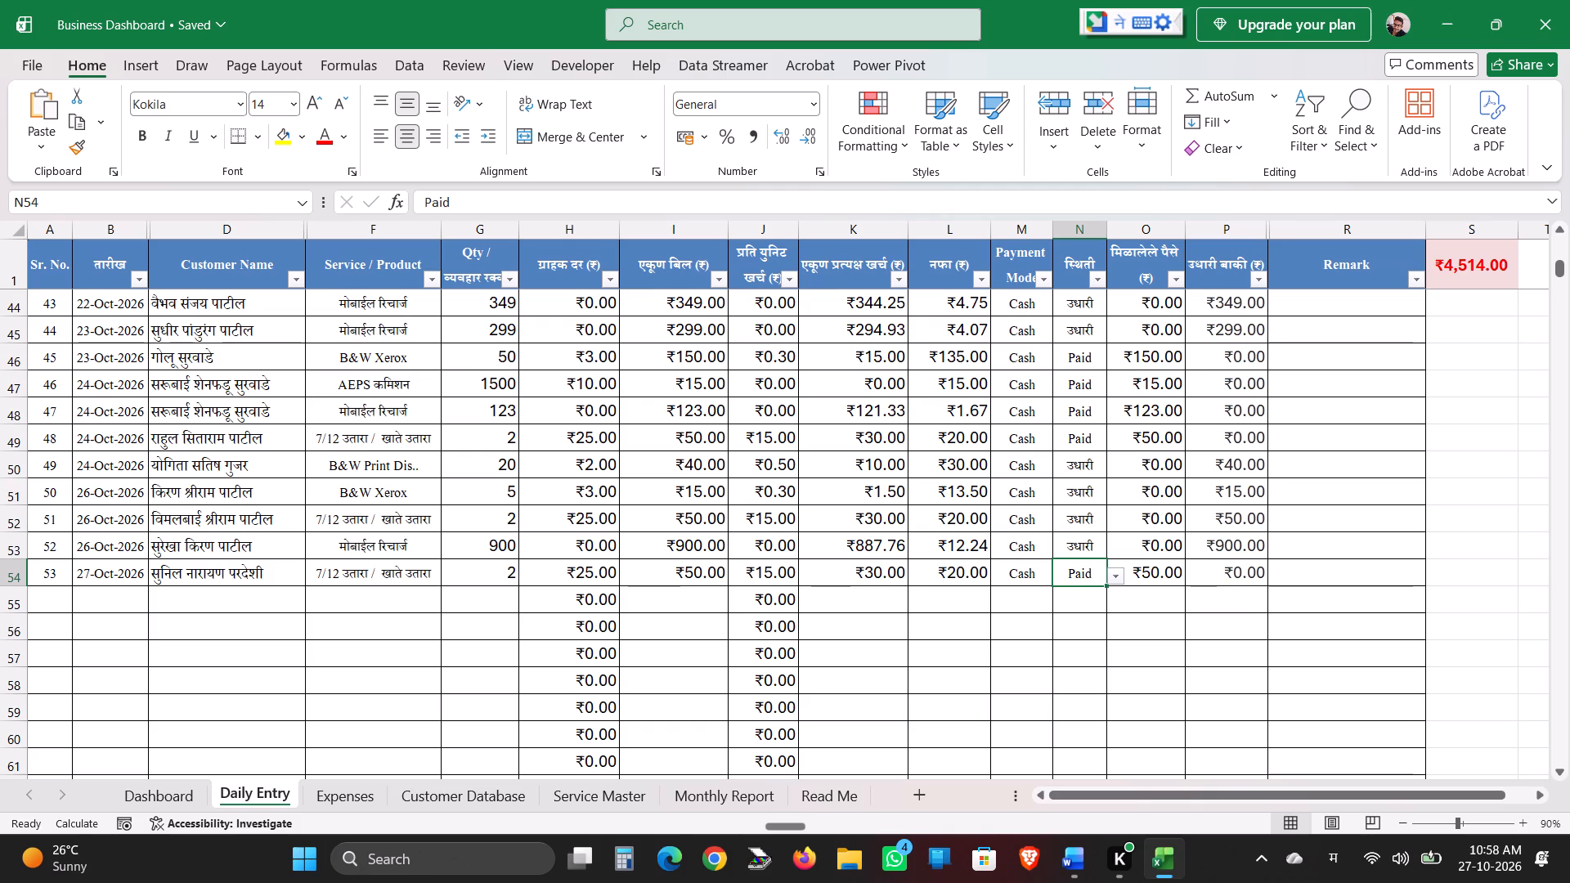
# Copy the date and the customer name from row 54 into row 55.
pyautogui.click(113, 603)
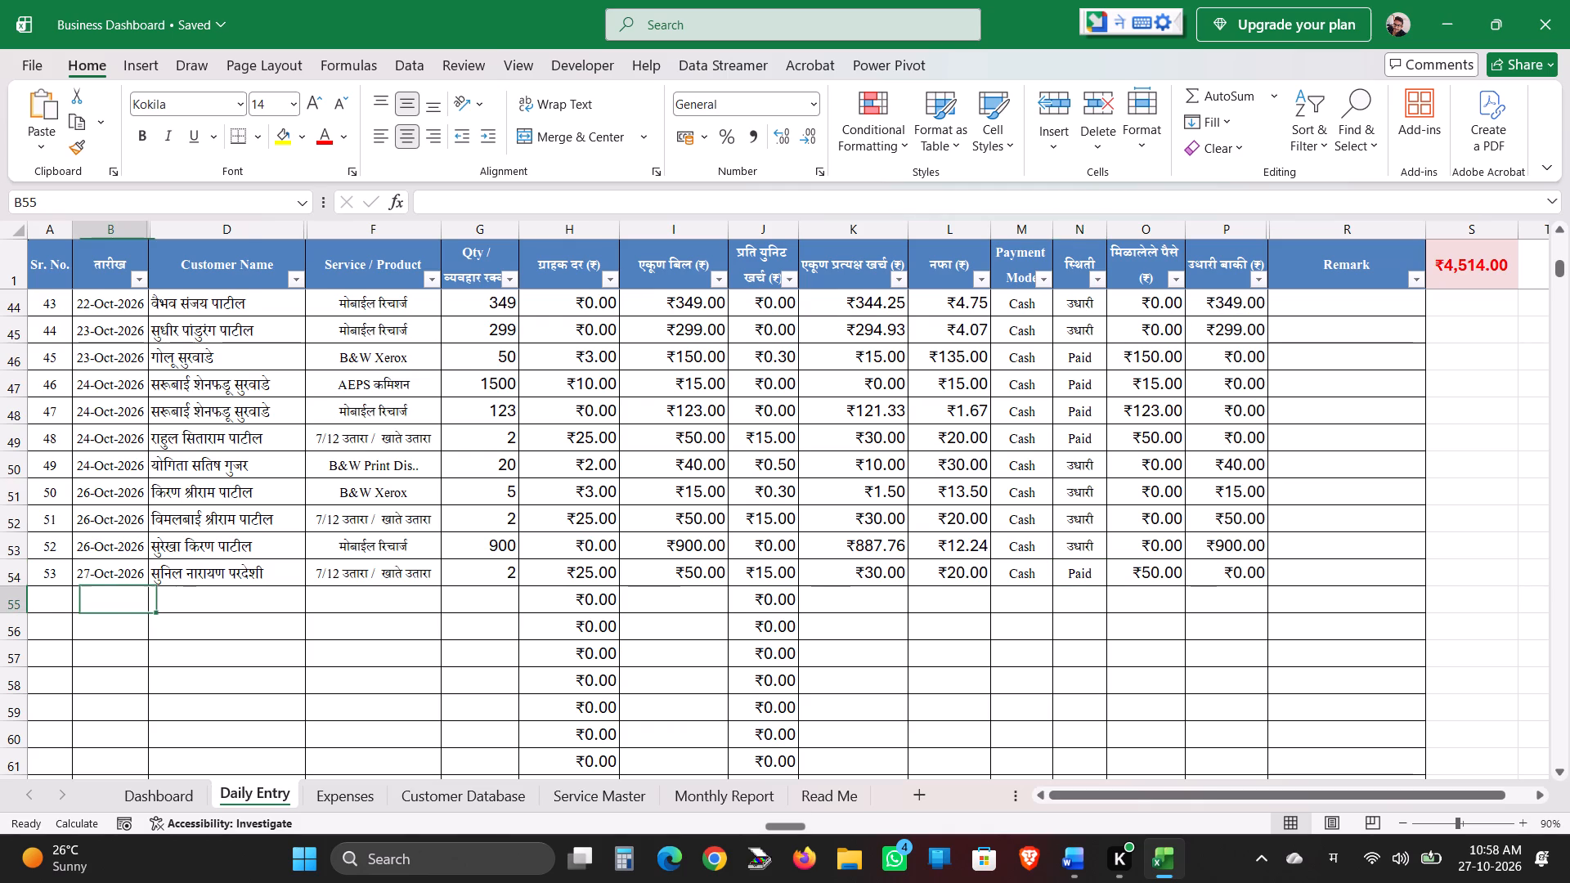
pyautogui.hotkey('ctrl', 'd')
pyautogui.click(220, 600)
pyautogui.hotkey('ctrl', 'd')
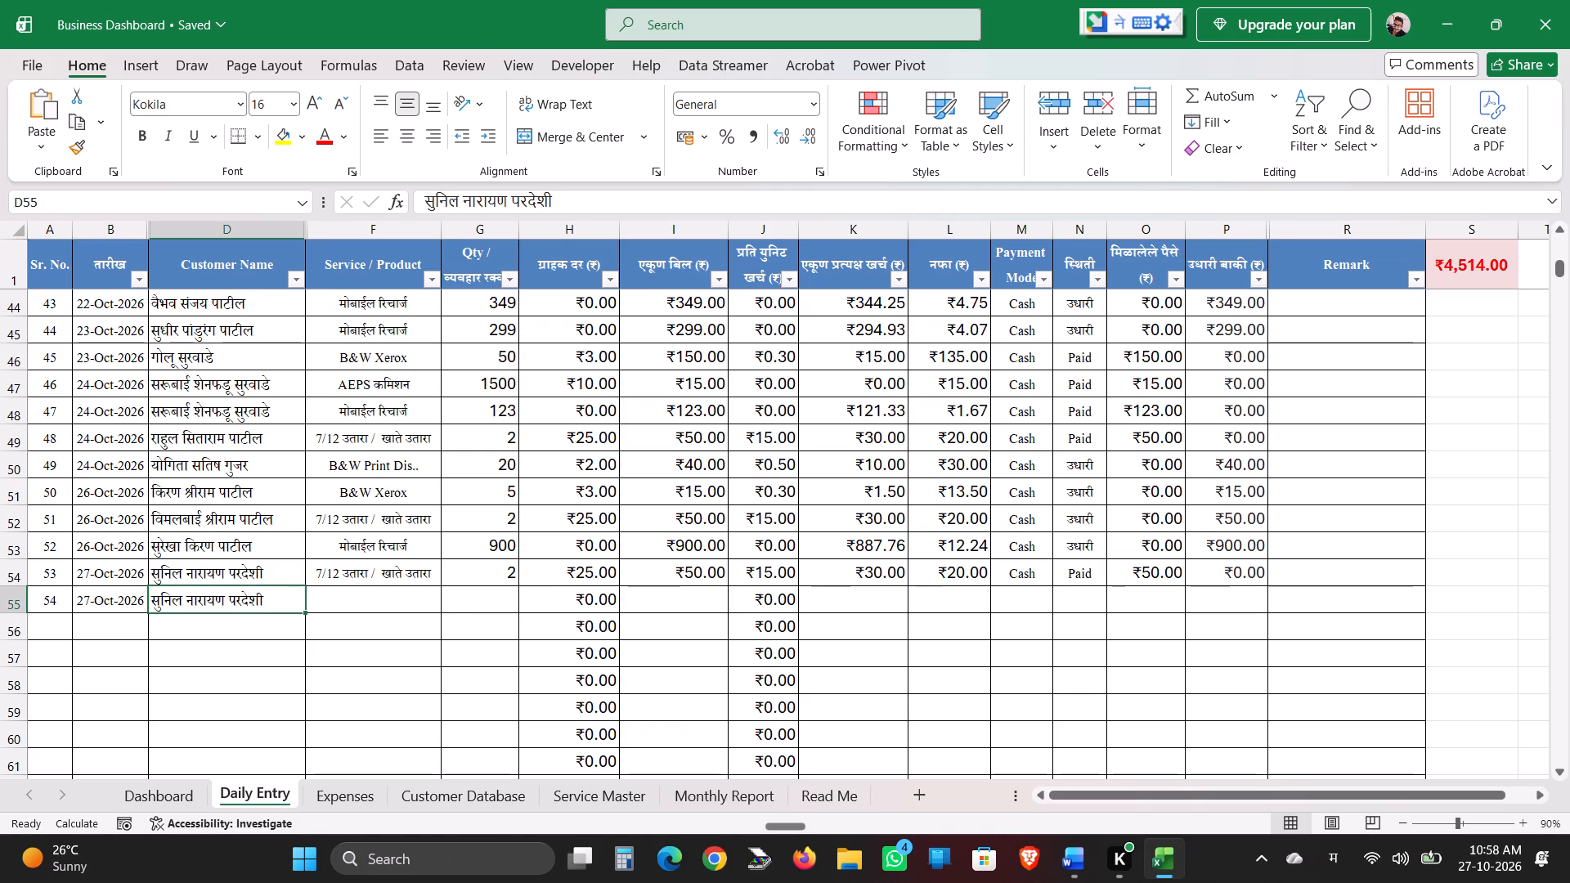
# Set the service in row 55 to B&W Xerox with a quantity of 3.
pyautogui.click(346, 601)
pyautogui.click(455, 602)
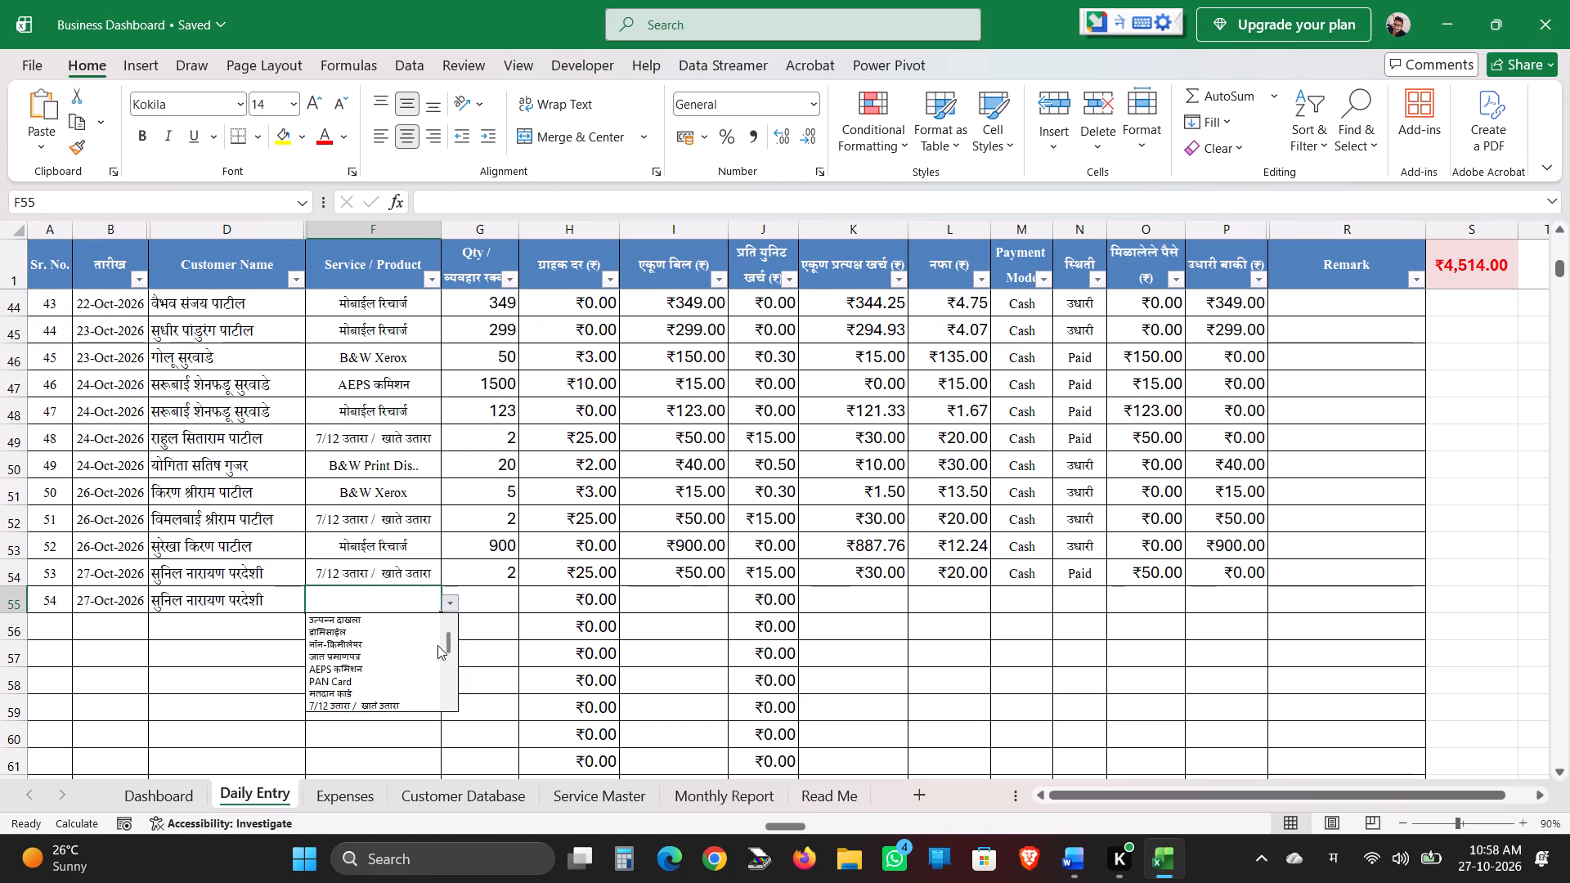
pyautogui.click(452, 692)
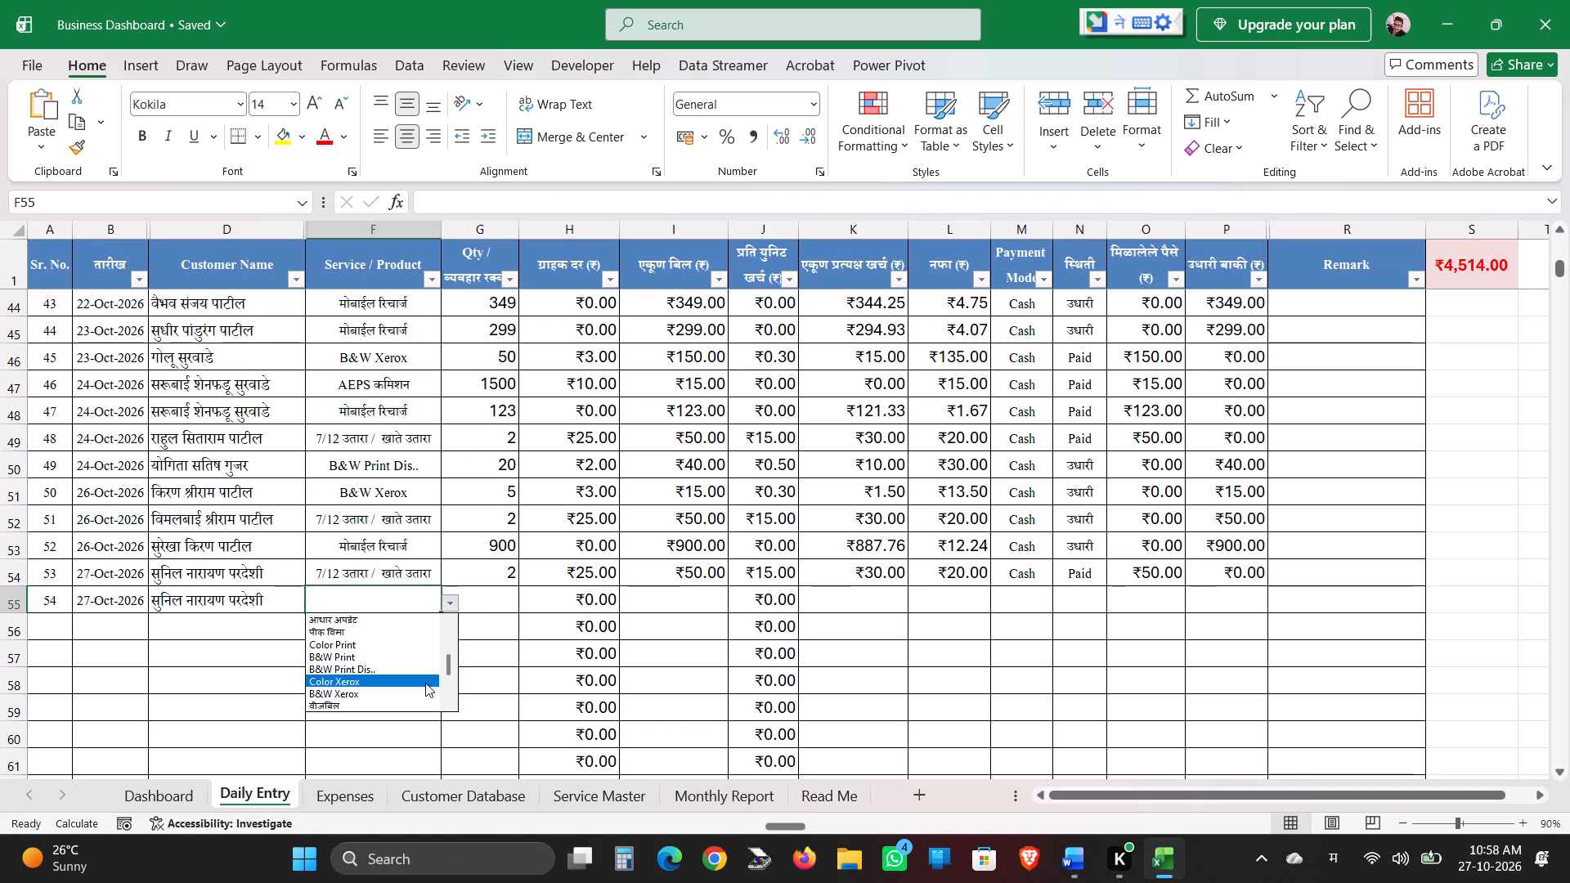
pyautogui.click(410, 696)
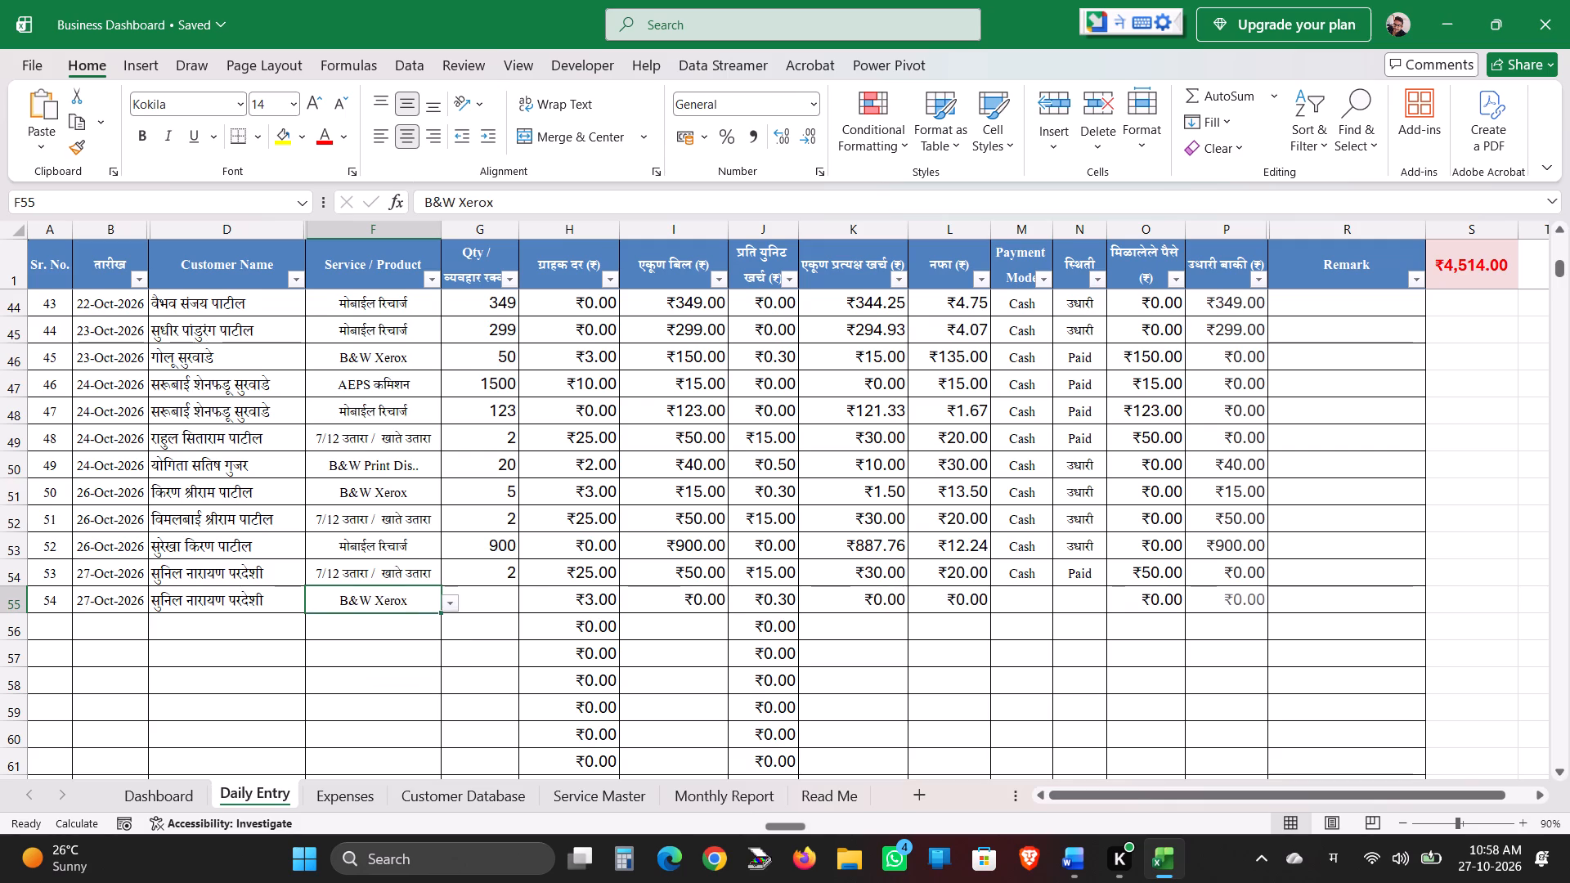
pyautogui.click(487, 600)
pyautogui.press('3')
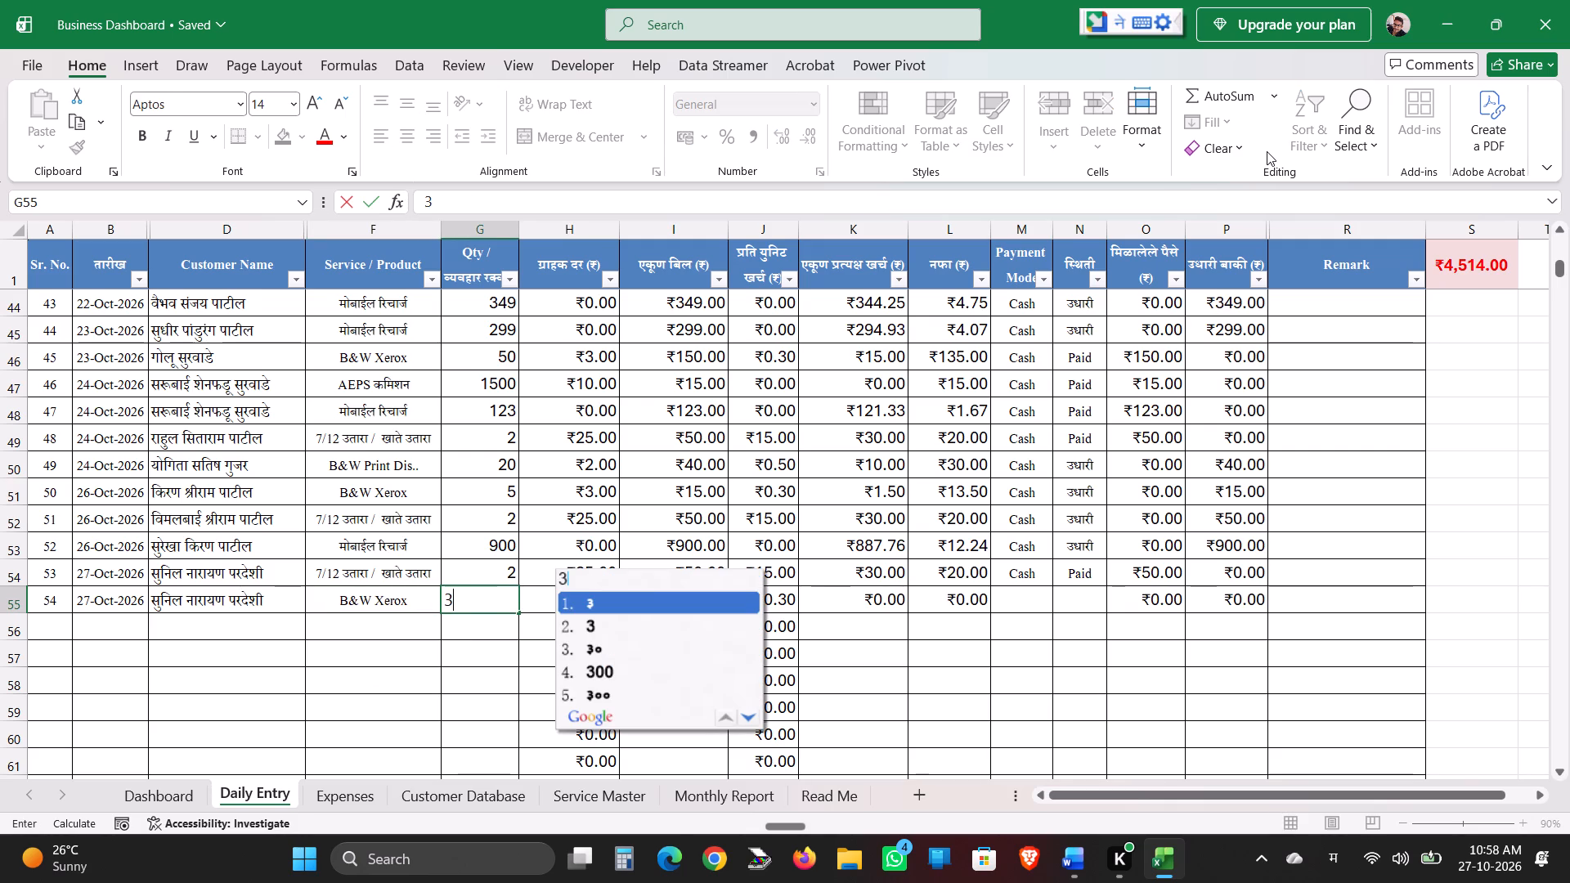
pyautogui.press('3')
pyautogui.press('Tab')
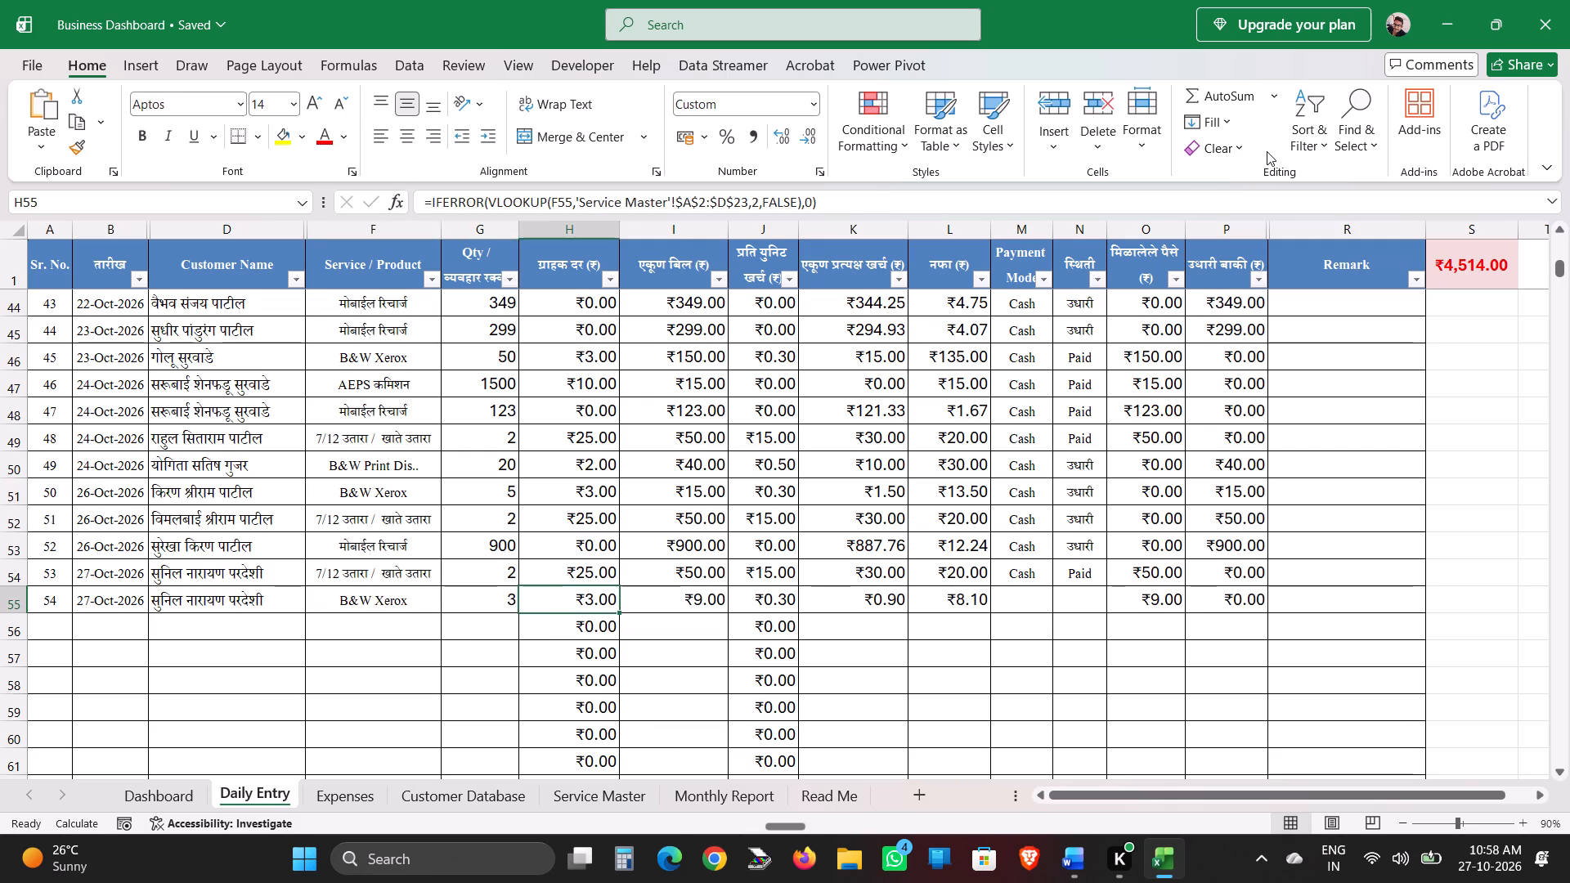
# Copy the Cash payment mode and the Paid status from row 54 into row 55.
pyautogui.press('Tab')
pyautogui.press('Tab')
pyautogui.press('Tab')
pyautogui.press('Tab')
pyautogui.press('Tab')
pyautogui.hotkey('ctrl', 'd')
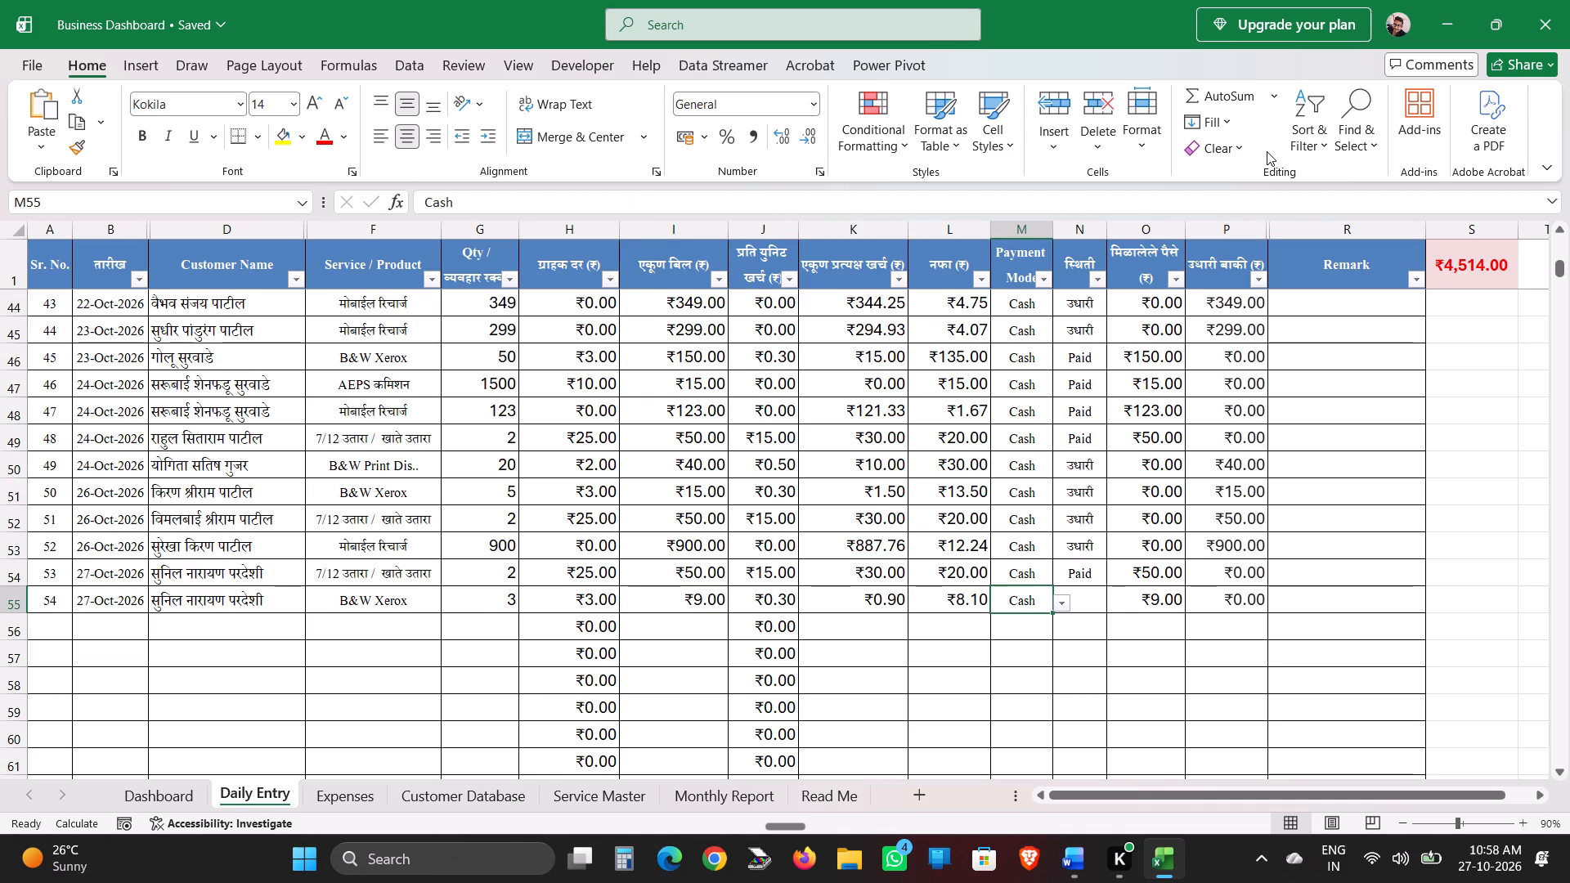
pyautogui.press('Tab')
pyautogui.hotkey('ctrl', 'd')
pyautogui.press('Tab')
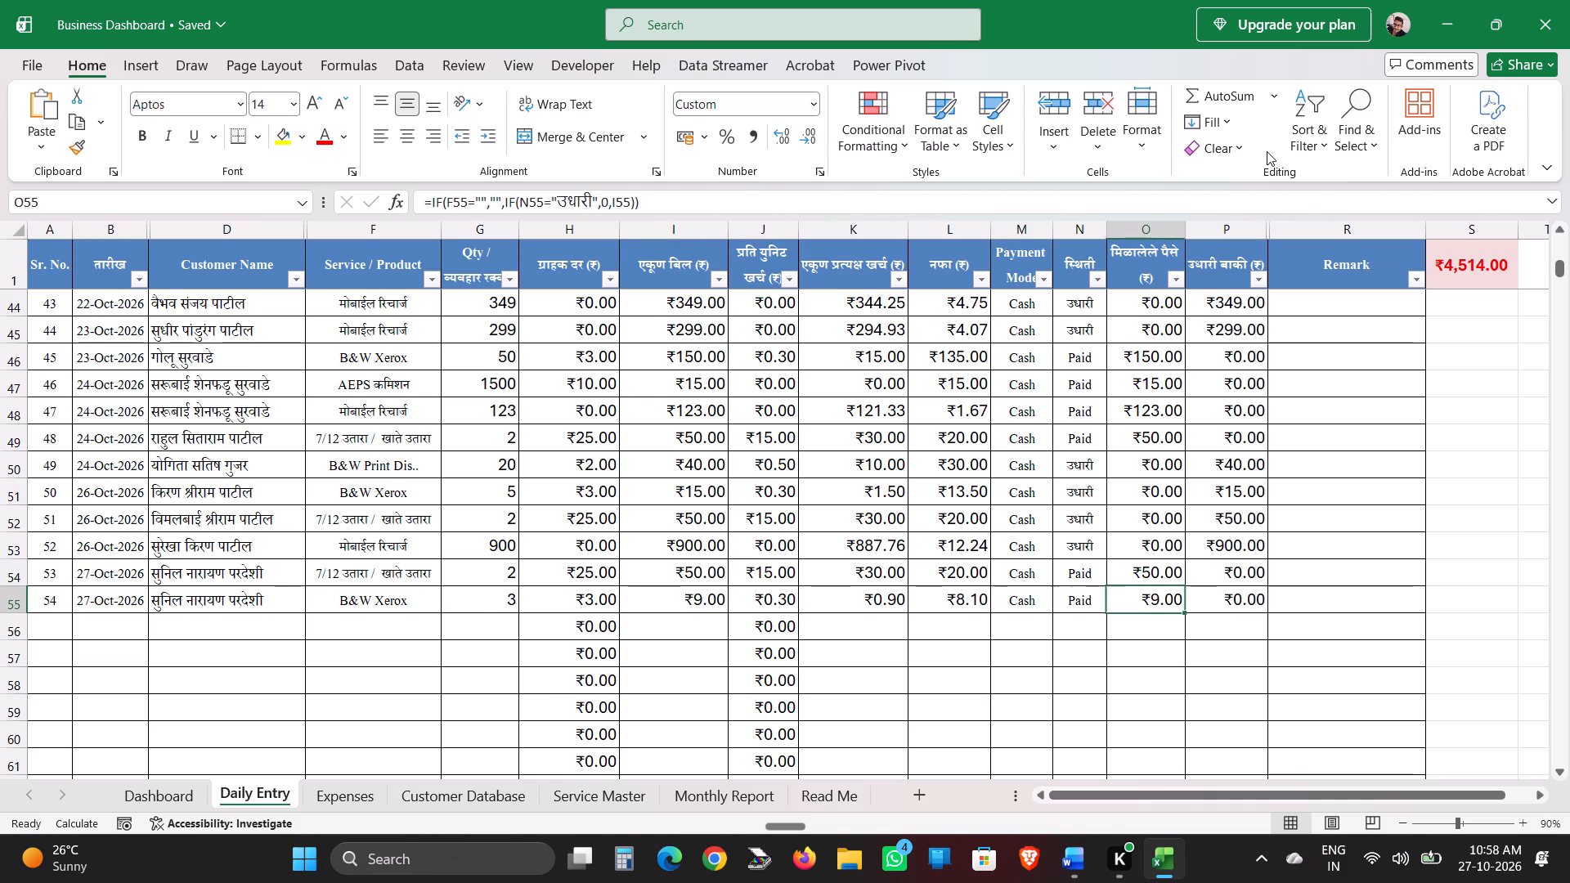
pyautogui.press('Tab')
pyautogui.press('Tab')
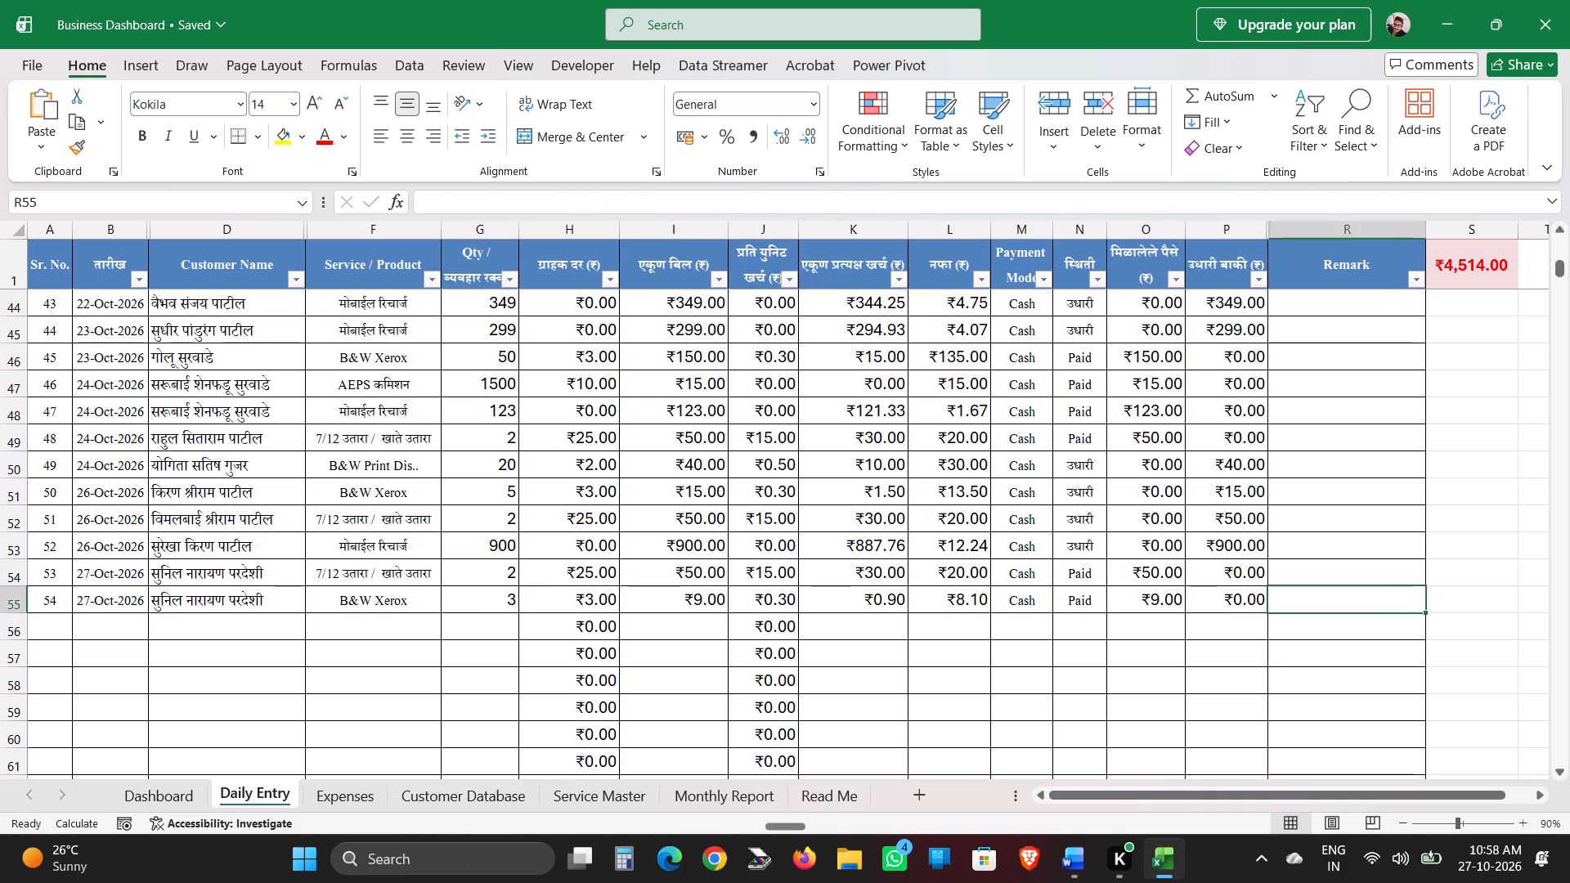
# Save the workbook.
pyautogui.hotkey('ctrl', 's')
# Copy the date 27-10-2026 from row 55 into the तारीख cell of row 56.
pyautogui.click(122, 622)
pyautogui.hotkey('ctrl', 'd')
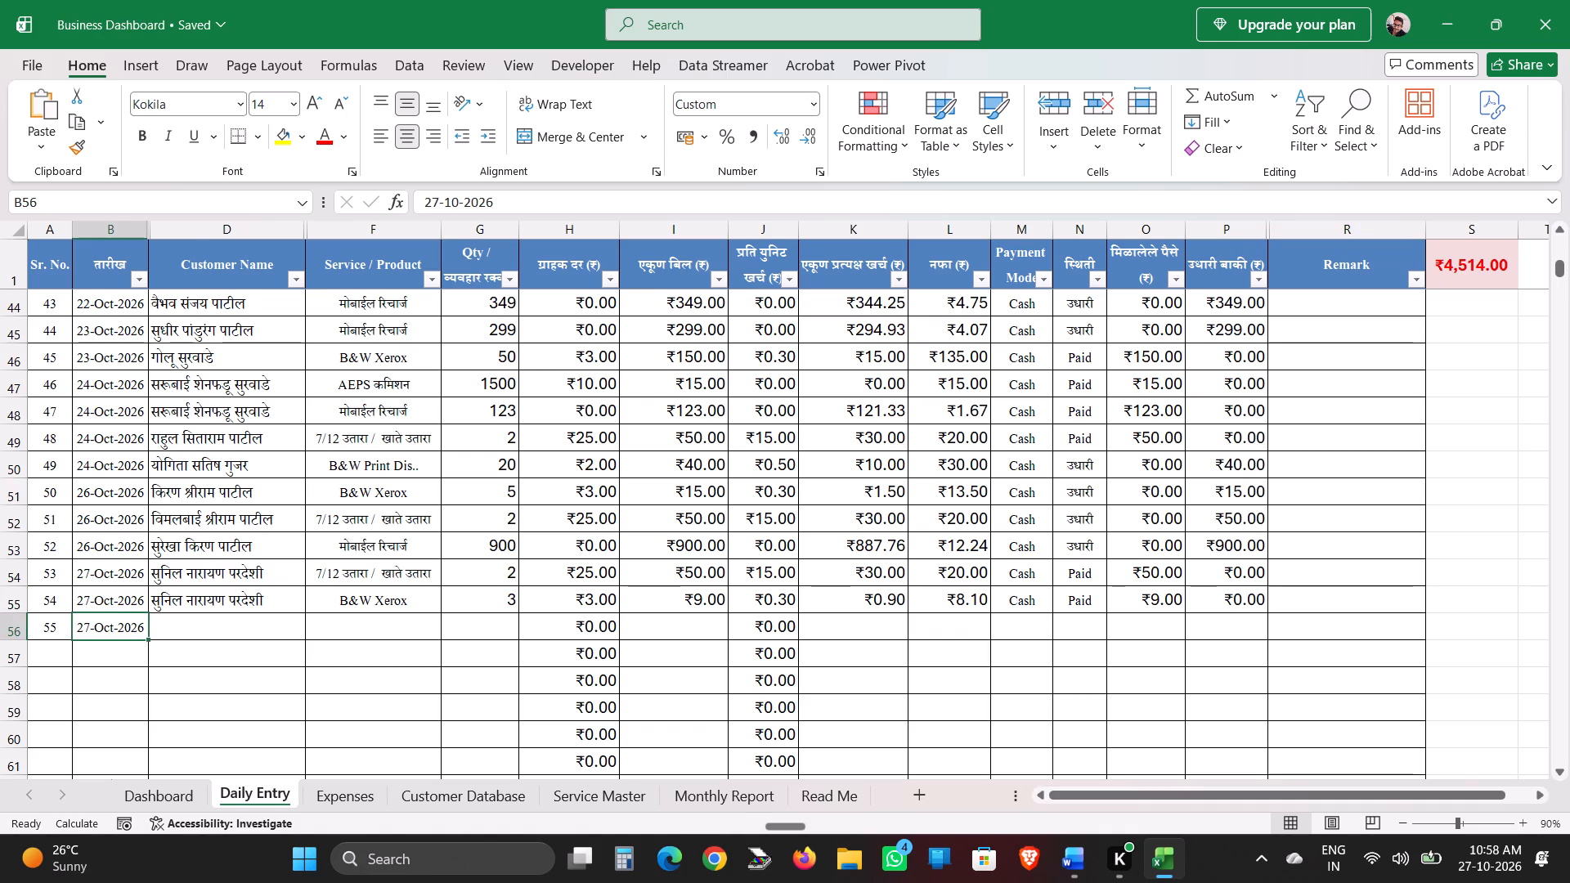
# Enter the new customer's full name in Marathi script in the Customer Name cell of row 56.
pyautogui.click(176, 630)
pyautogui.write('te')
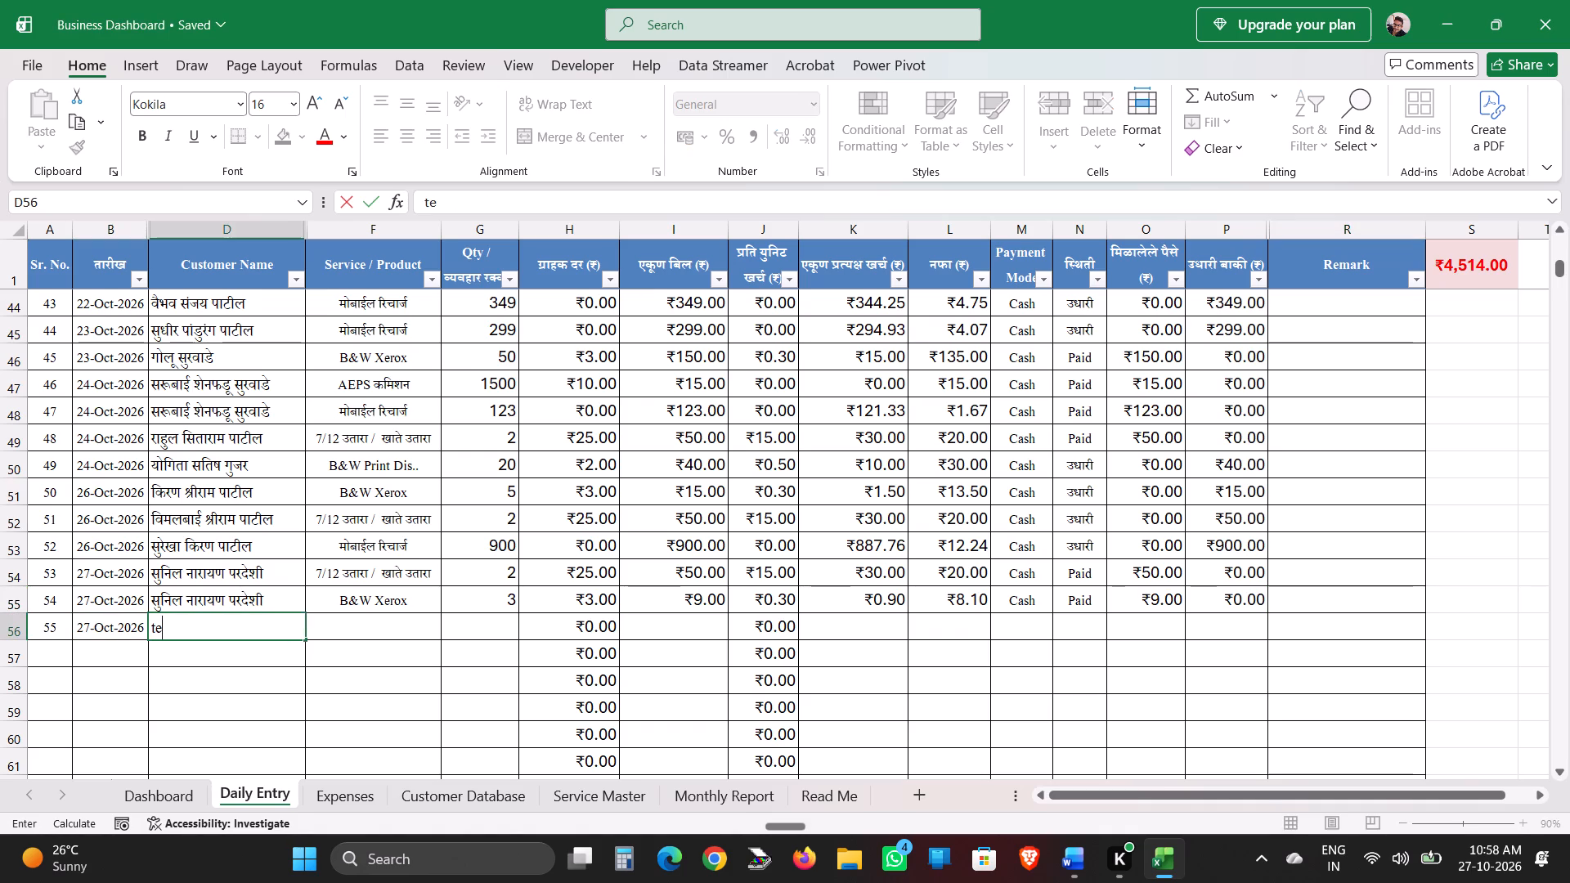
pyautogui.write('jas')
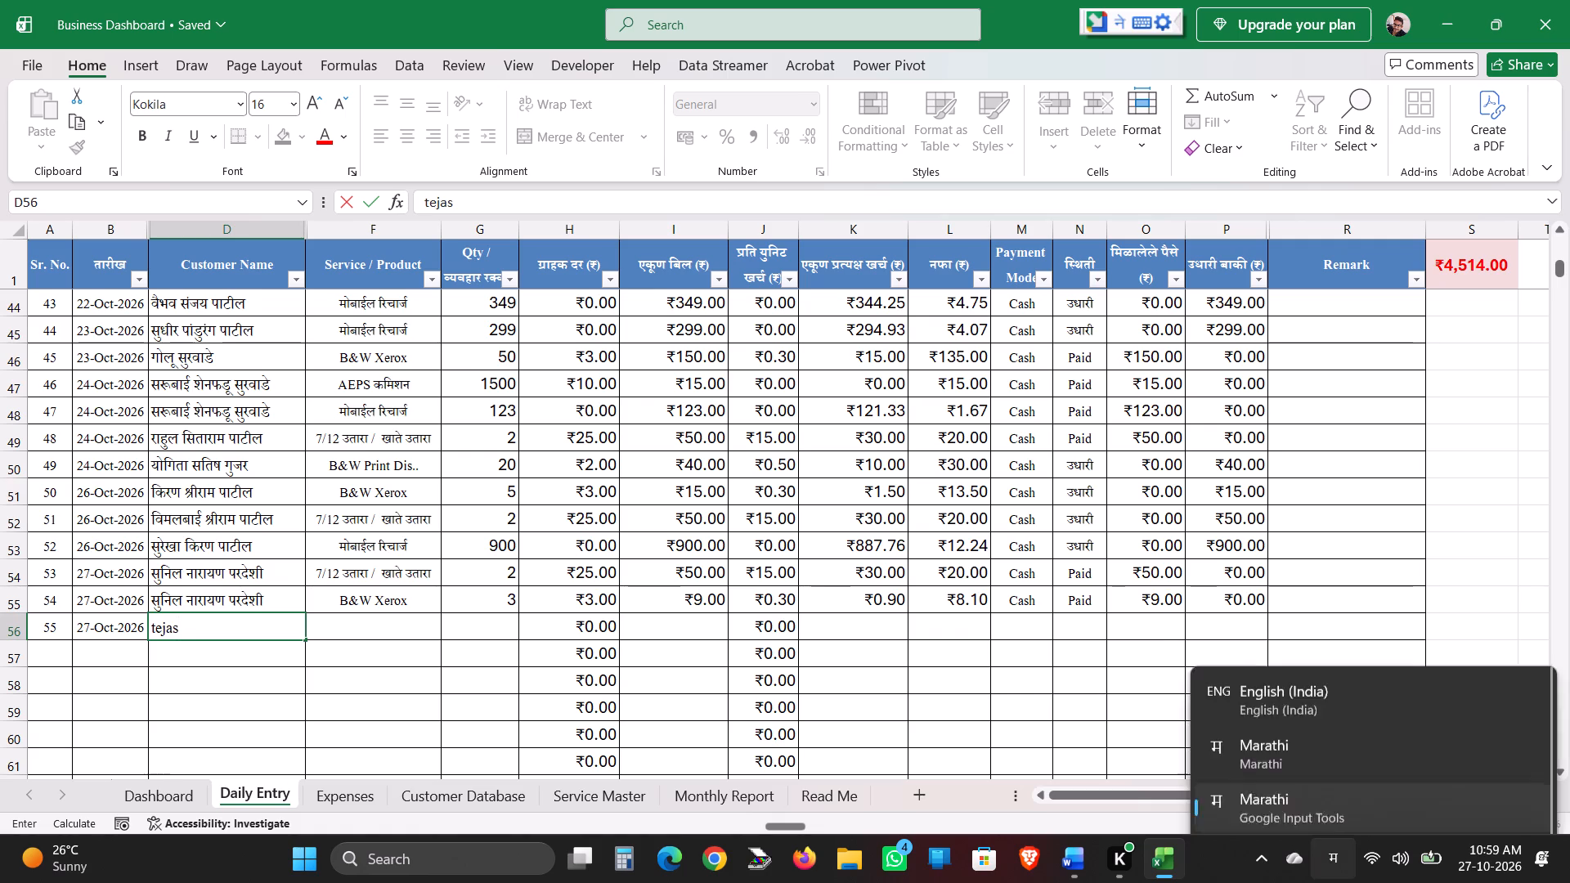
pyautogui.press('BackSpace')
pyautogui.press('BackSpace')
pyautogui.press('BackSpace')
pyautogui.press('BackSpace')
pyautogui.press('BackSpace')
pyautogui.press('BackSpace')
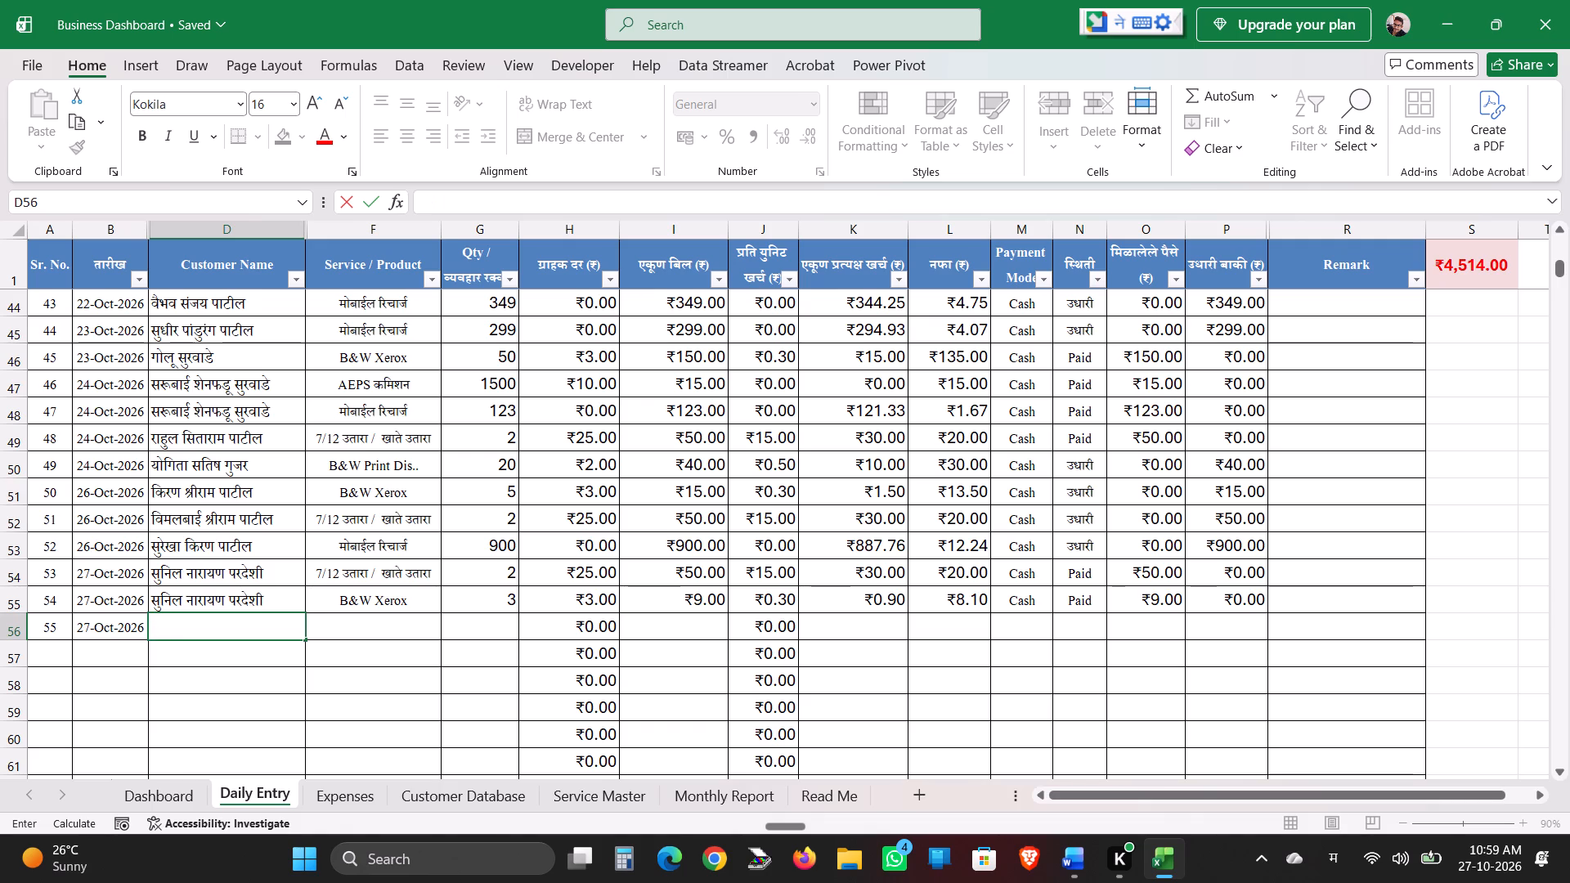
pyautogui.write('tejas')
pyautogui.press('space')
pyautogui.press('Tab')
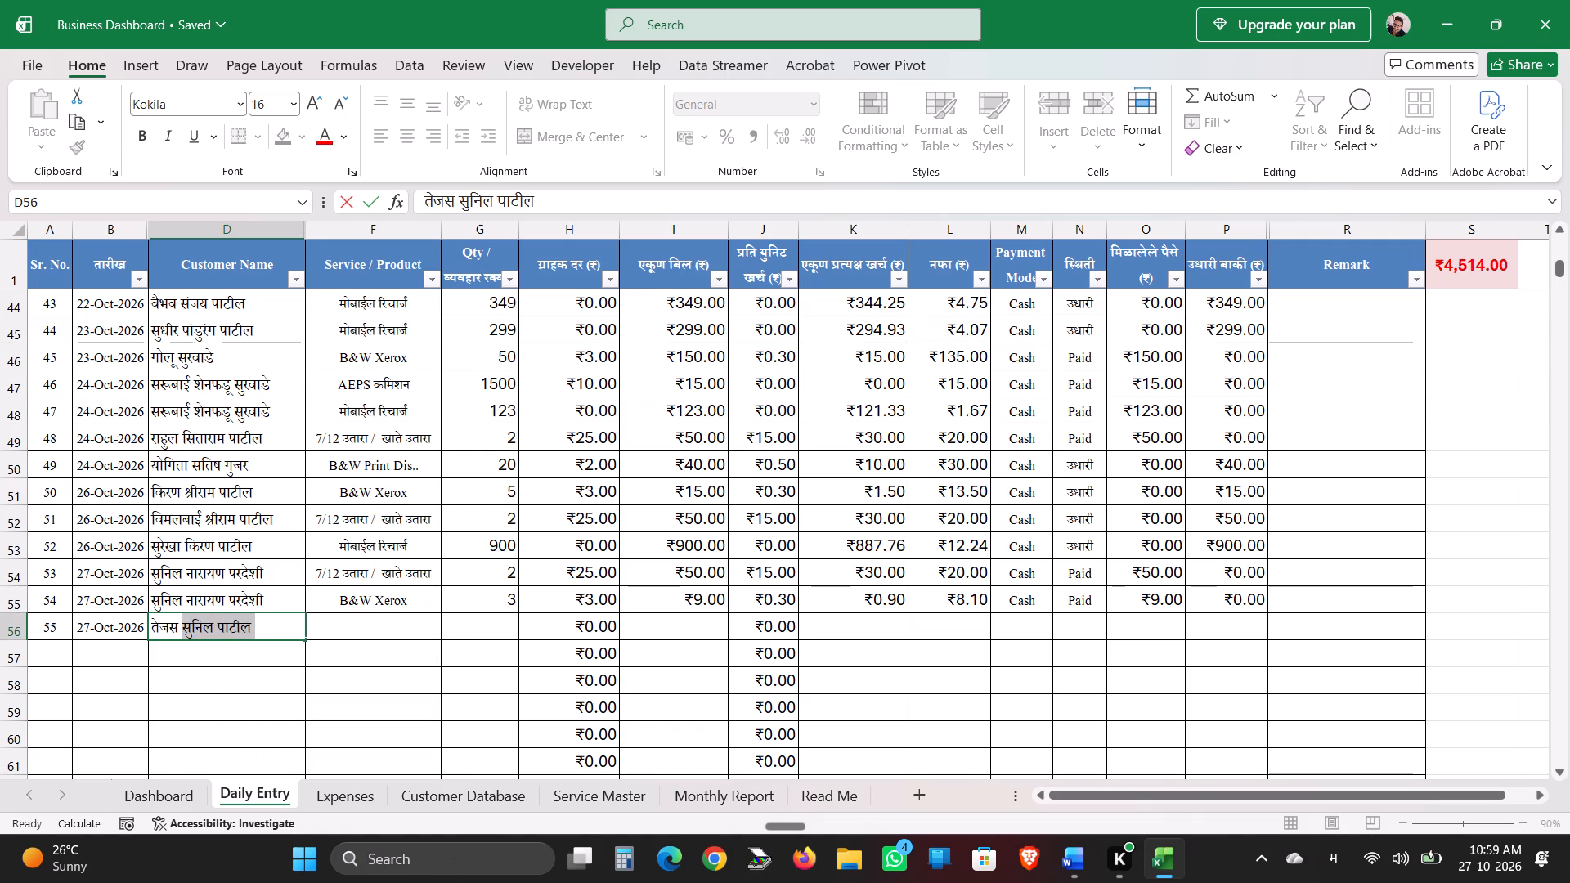
# Set the service in row 56 to B&W Print with a quantity of 4.
pyautogui.click(448, 625)
pyautogui.scroll(-1, 420, 713)
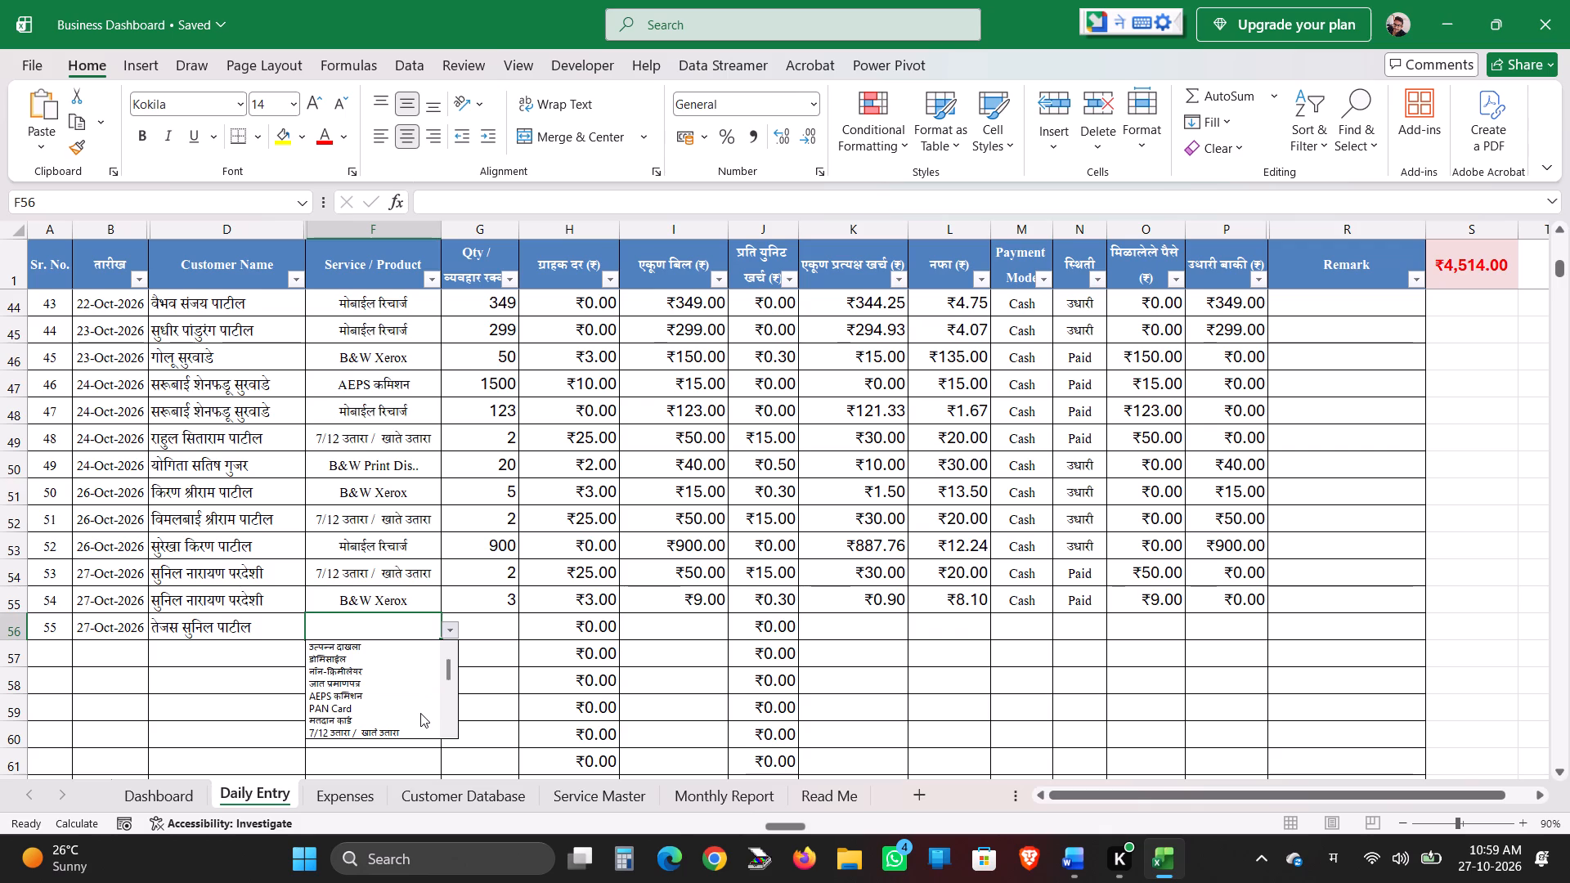
pyautogui.scroll(-1, 410, 711)
pyautogui.click(451, 702)
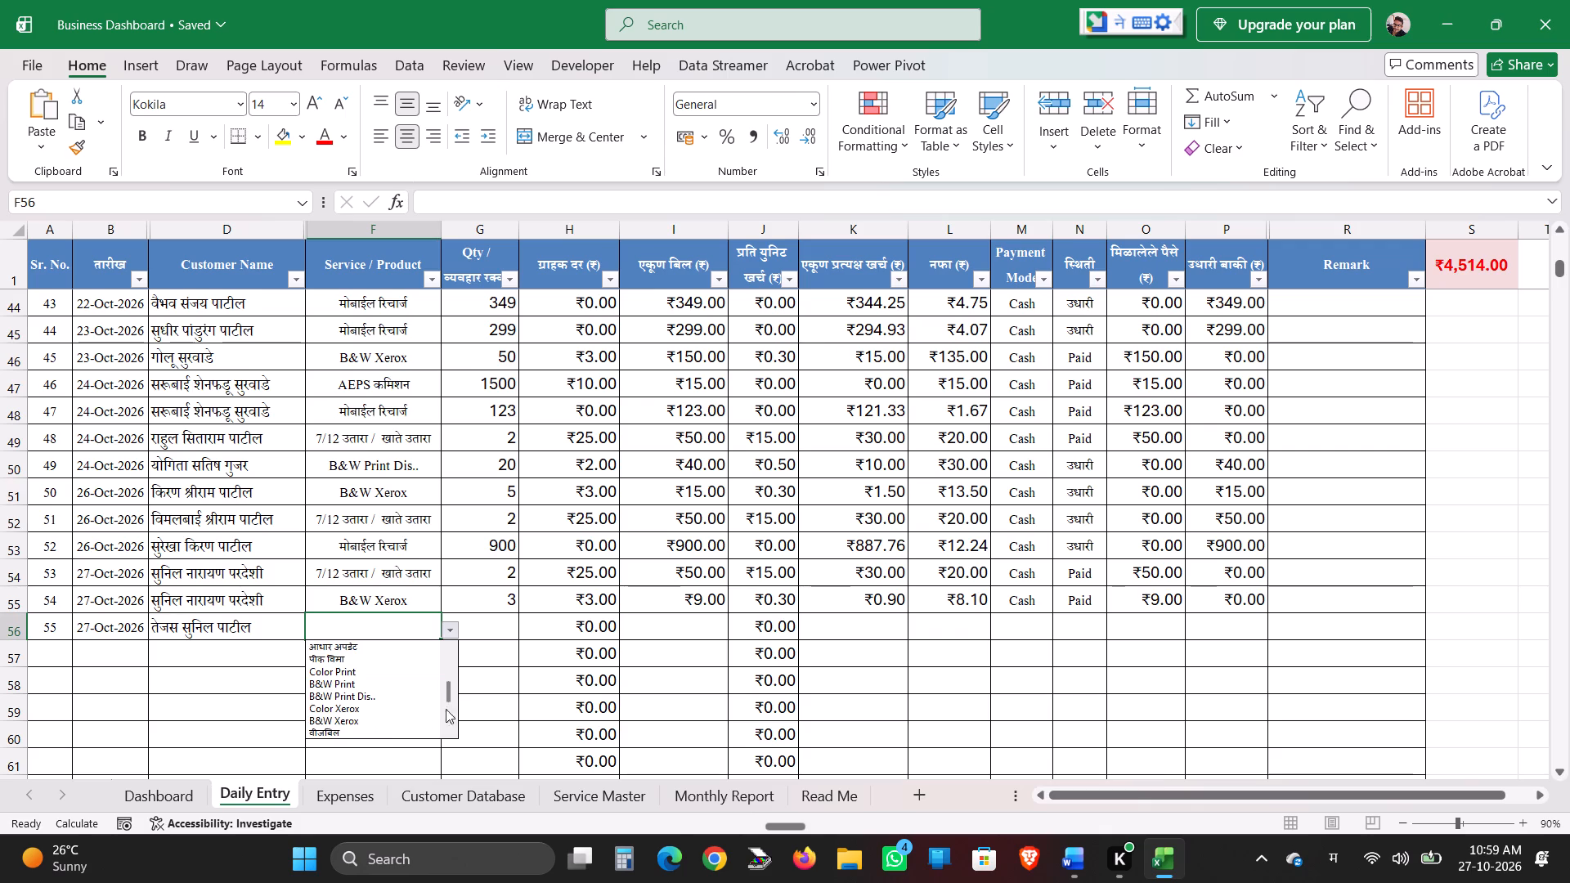
pyautogui.click(388, 679)
pyautogui.click(473, 638)
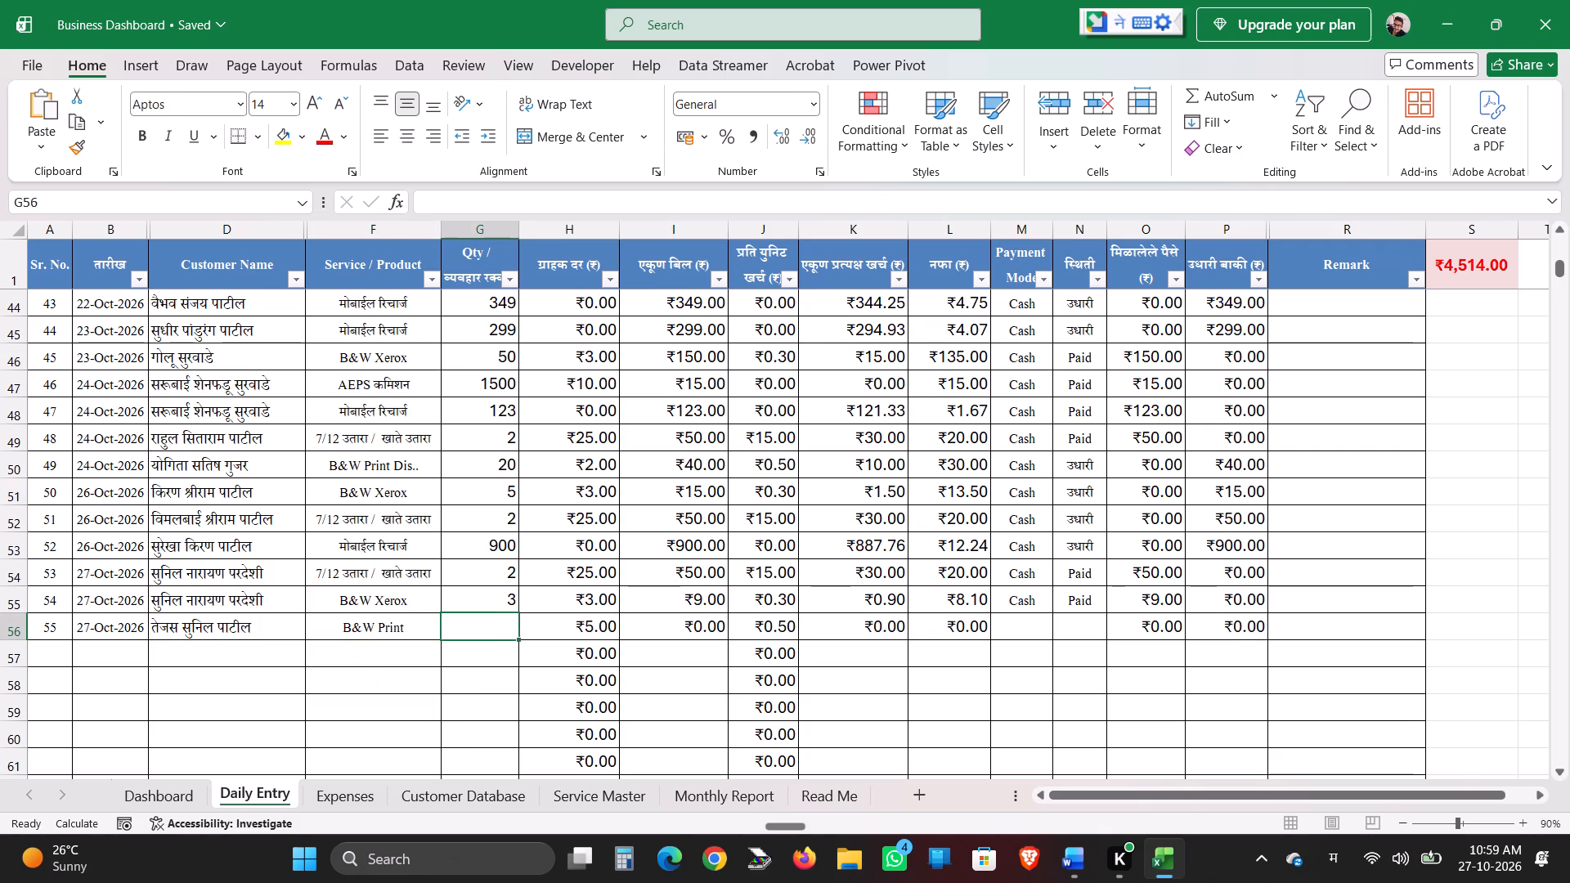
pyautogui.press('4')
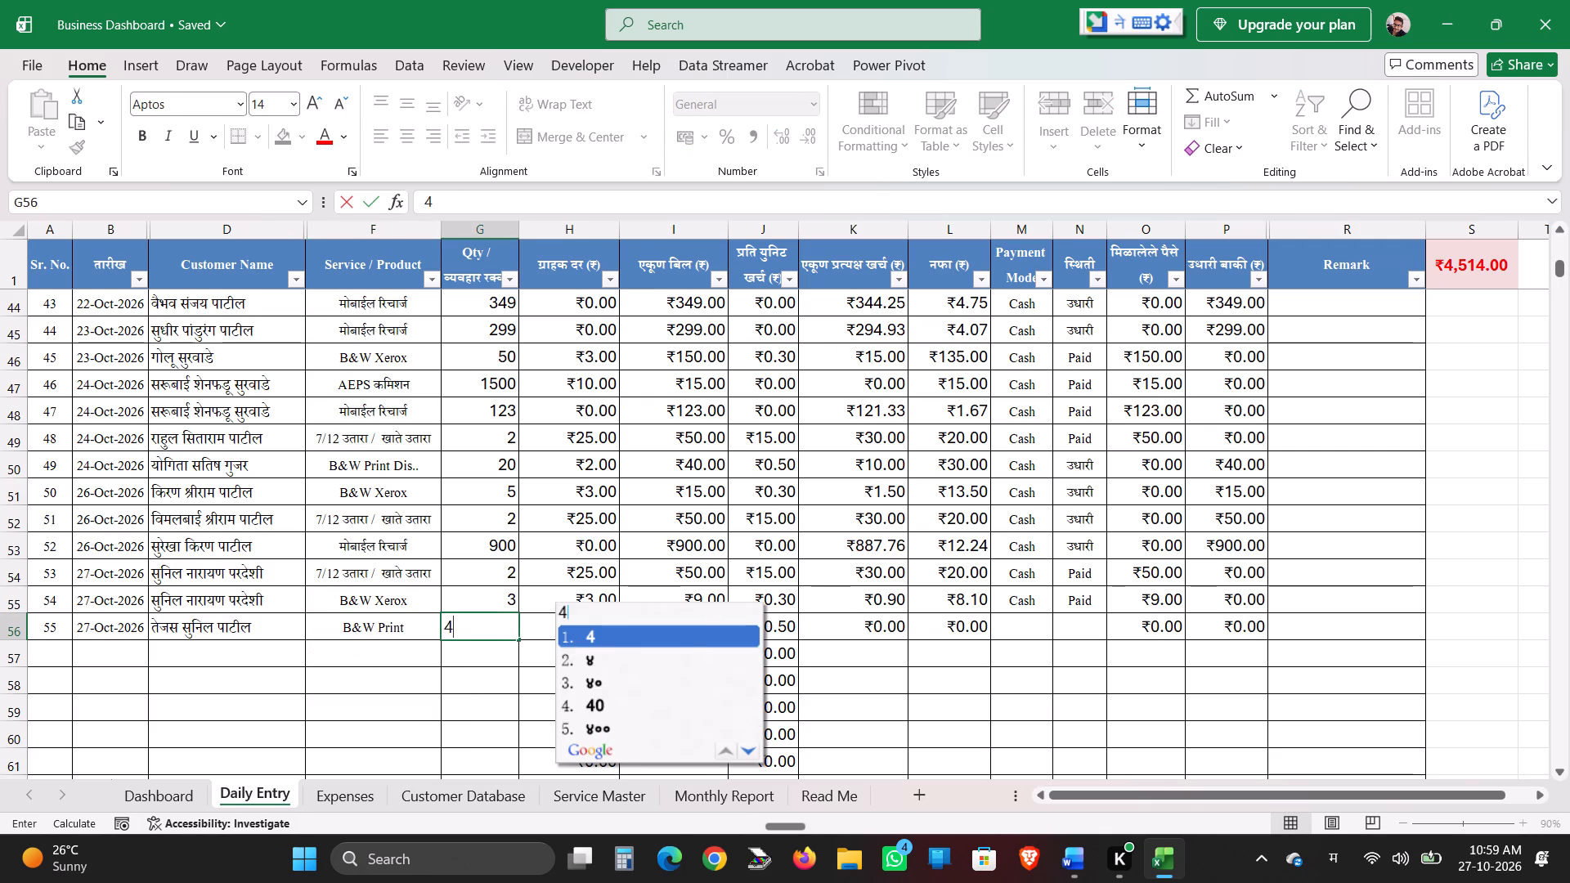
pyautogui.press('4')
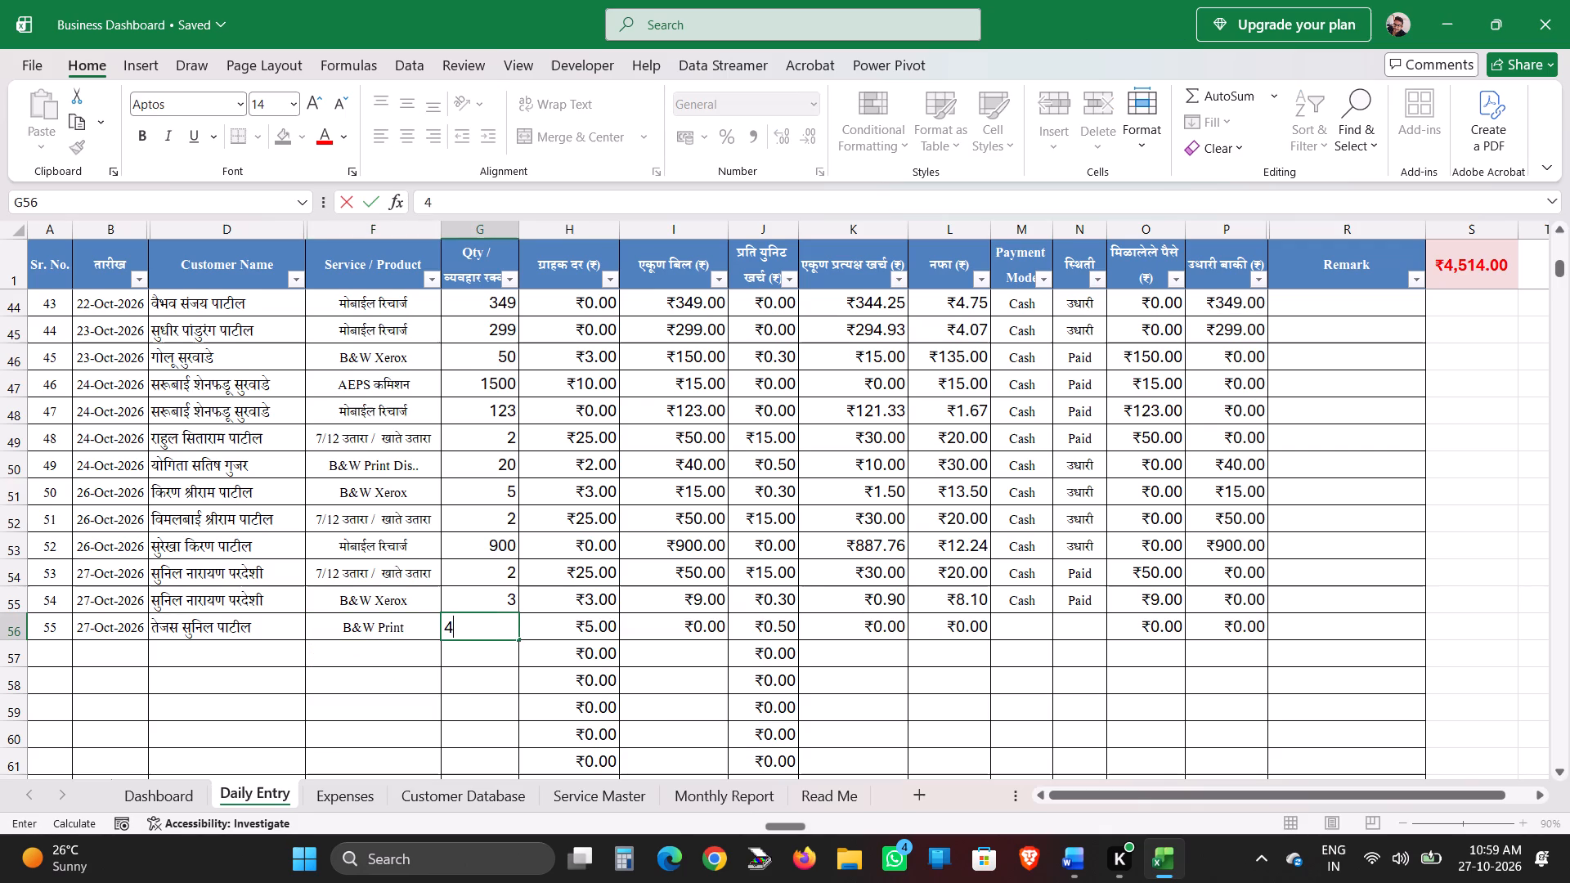
pyautogui.press('Tab')
# Copy the Cash payment mode from row 55 into row 56.
pyautogui.press('Tab')
pyautogui.press('Tab')
pyautogui.press('Tab')
pyautogui.press('Tab')
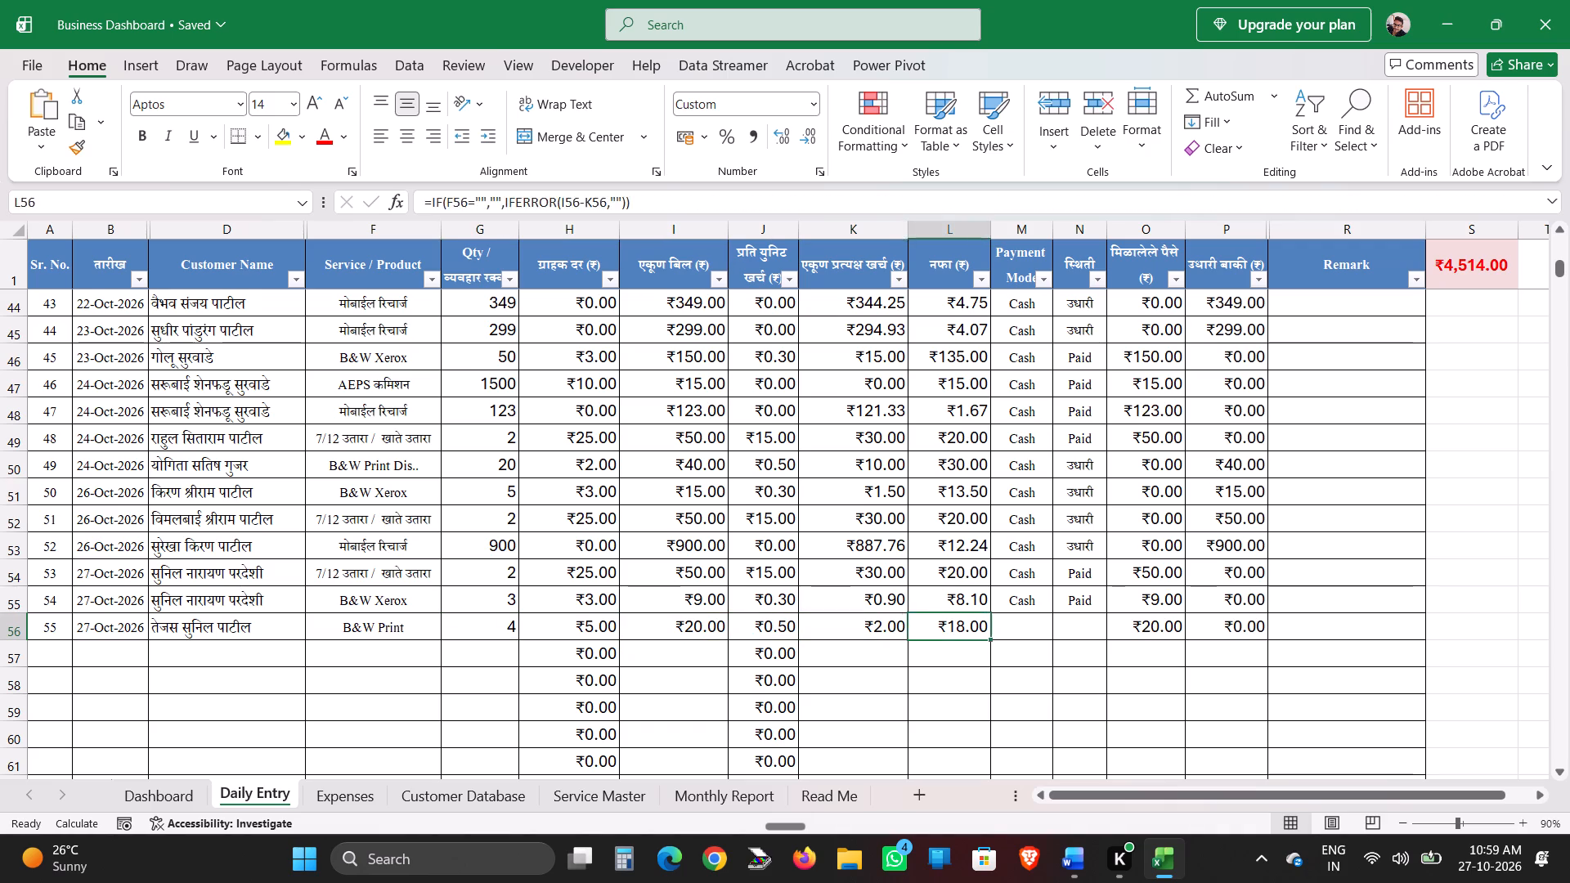
pyautogui.press('Tab')
pyautogui.hotkey('ctrl', 'd')
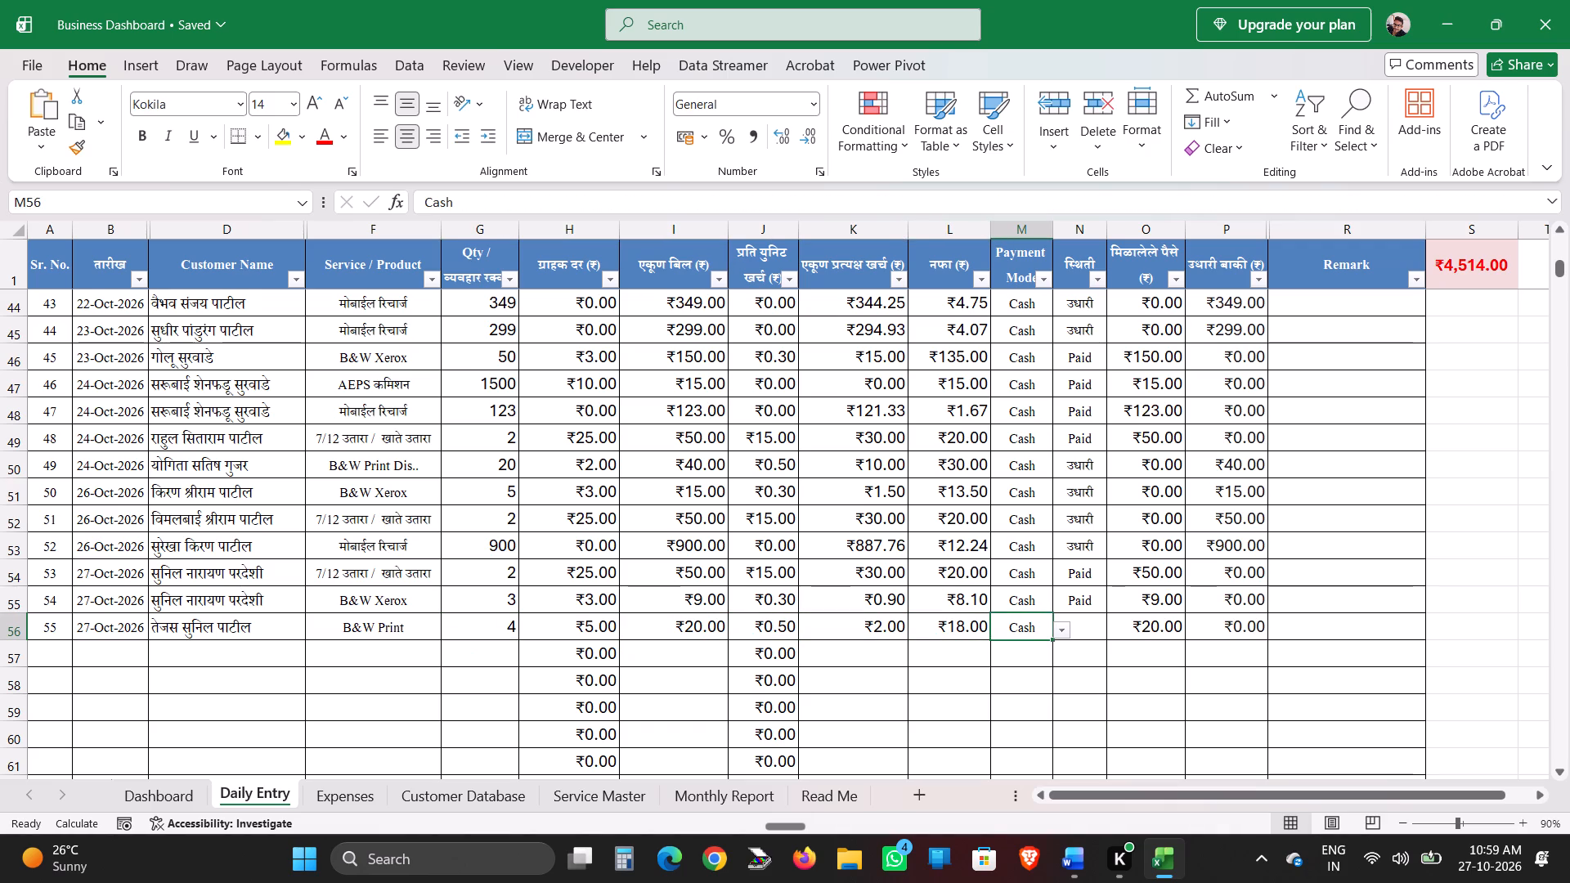
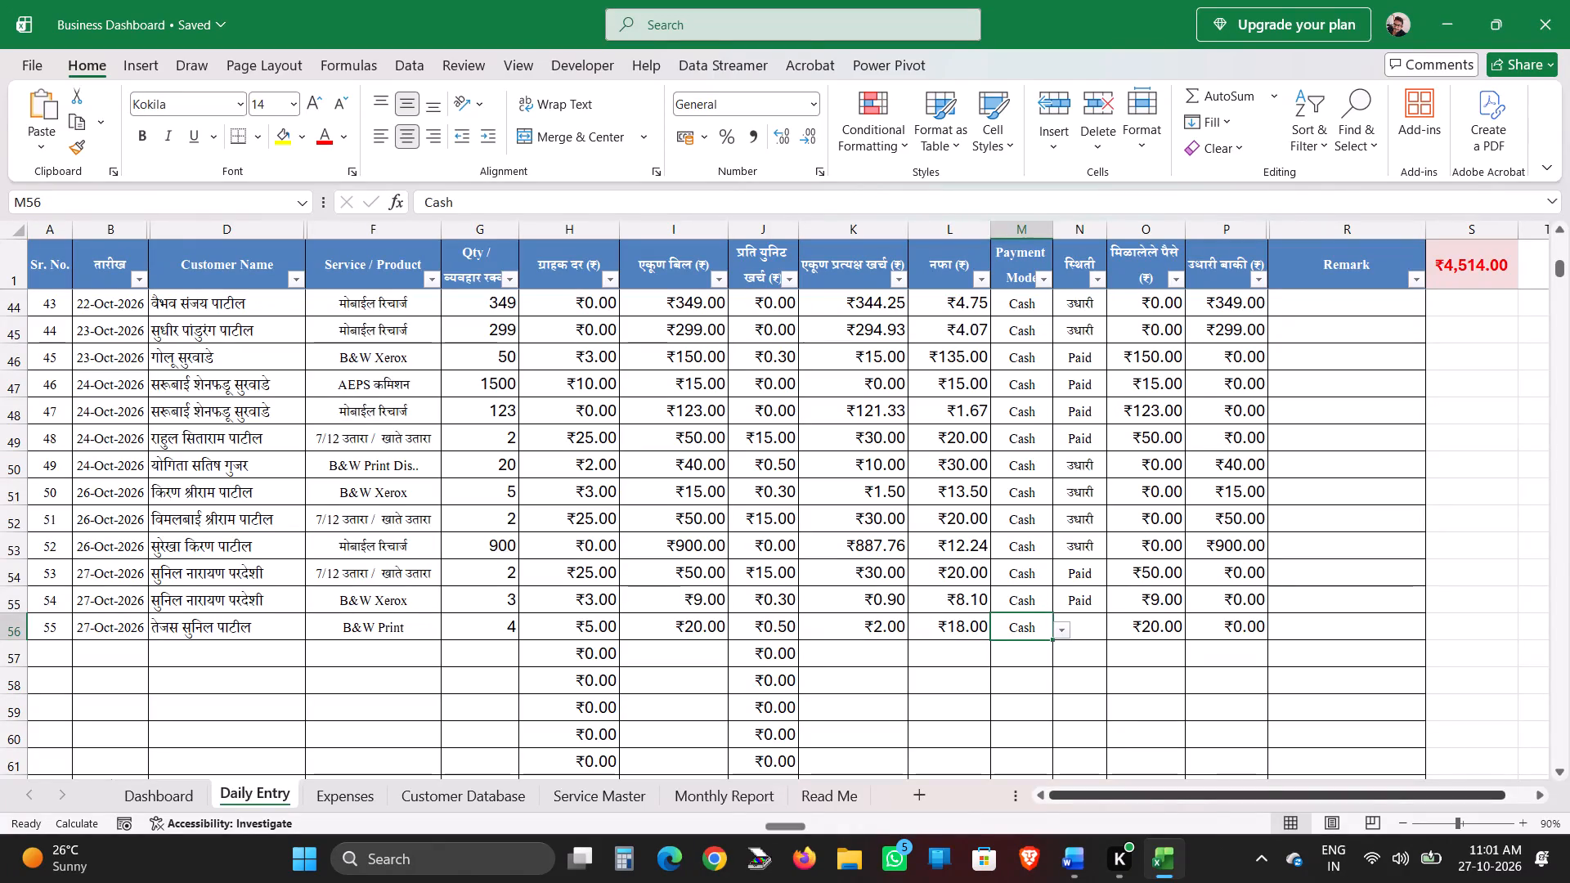
# Set the स्थिती (status) of the B&W Print entry in row 56 to उधारी.
pyautogui.click(1084, 627)
pyautogui.click(1111, 632)
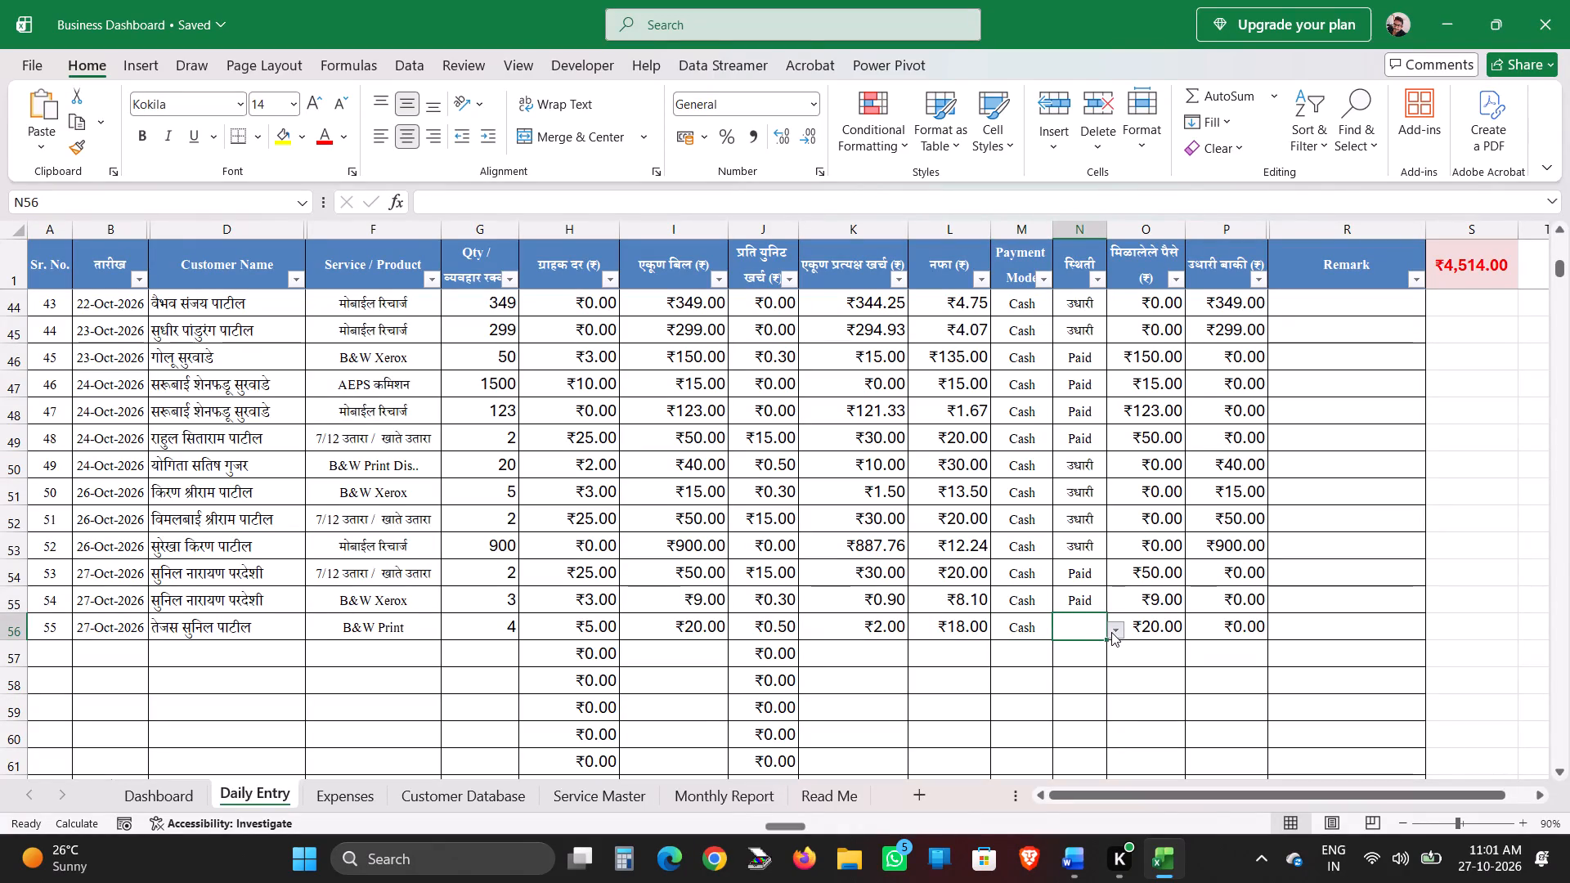
pyautogui.click(1088, 657)
pyautogui.click(1063, 689)
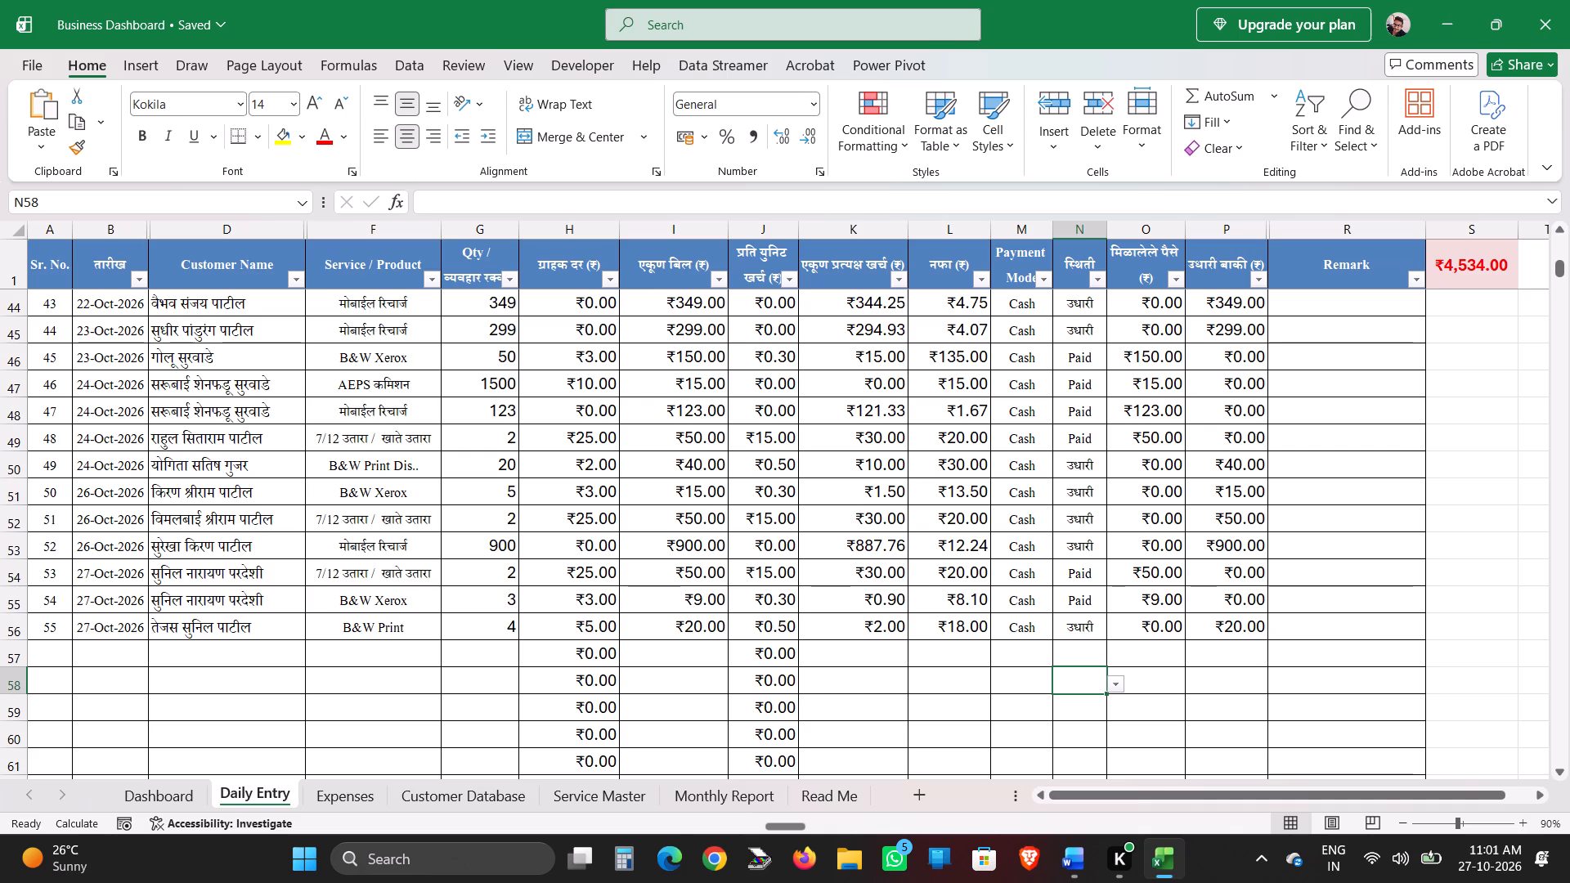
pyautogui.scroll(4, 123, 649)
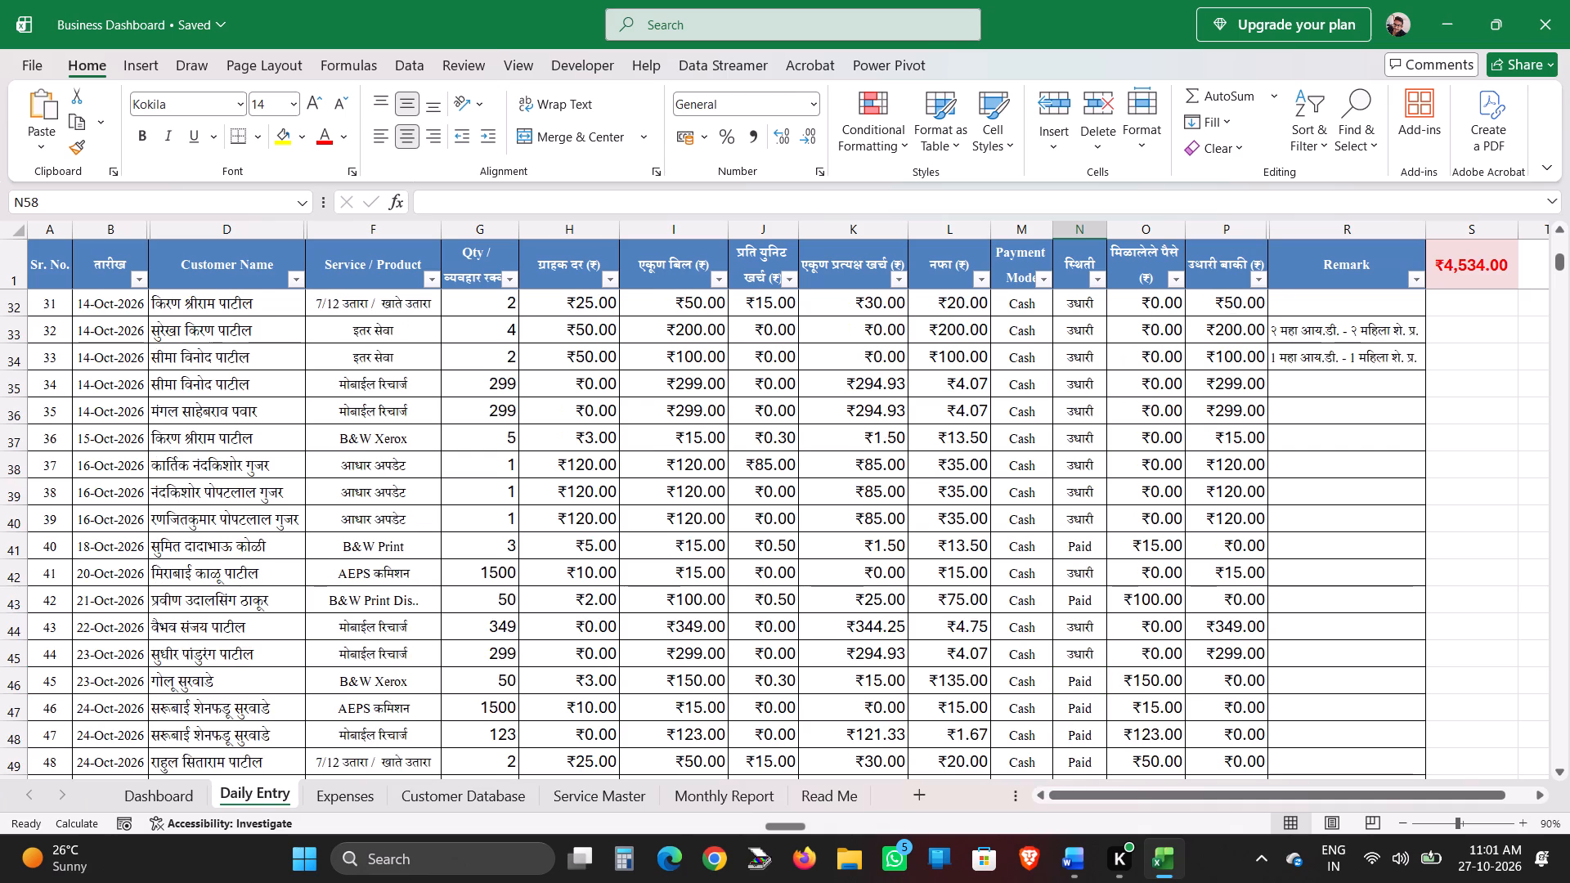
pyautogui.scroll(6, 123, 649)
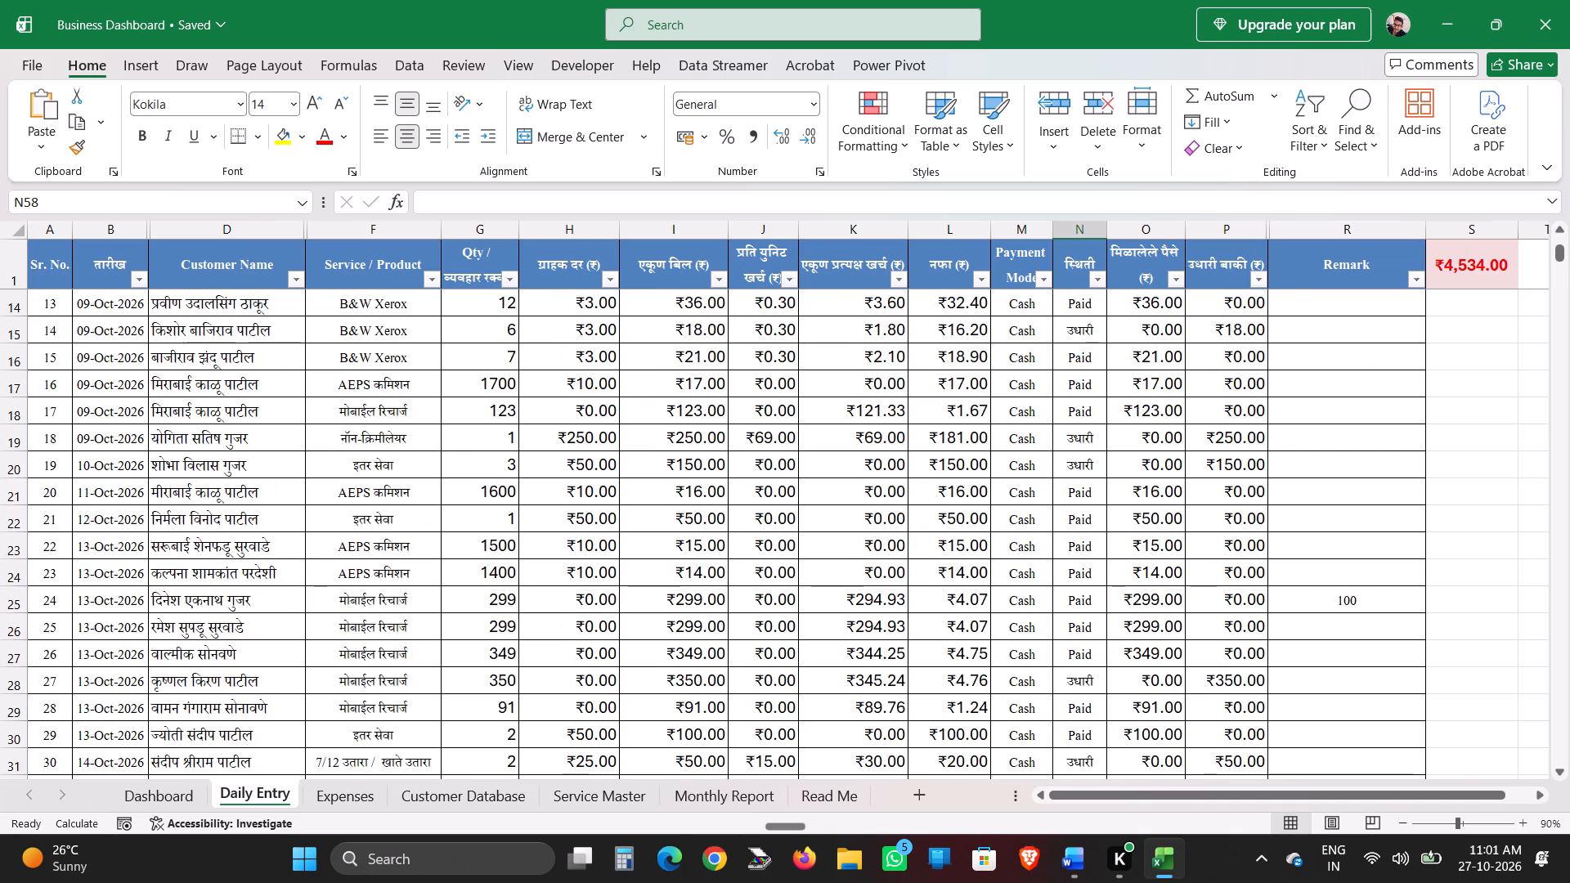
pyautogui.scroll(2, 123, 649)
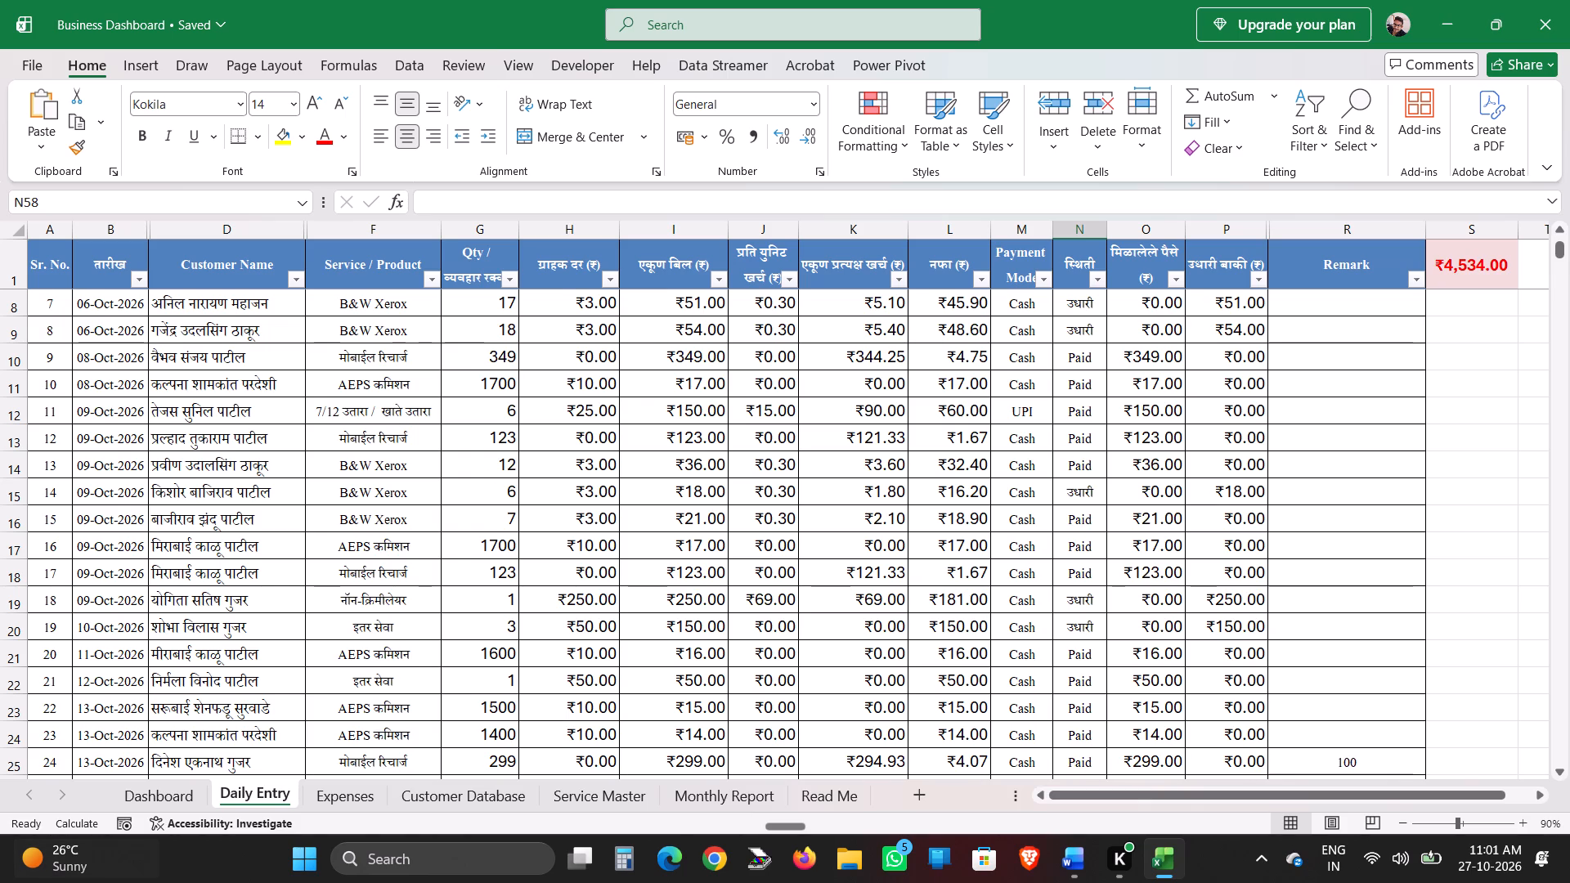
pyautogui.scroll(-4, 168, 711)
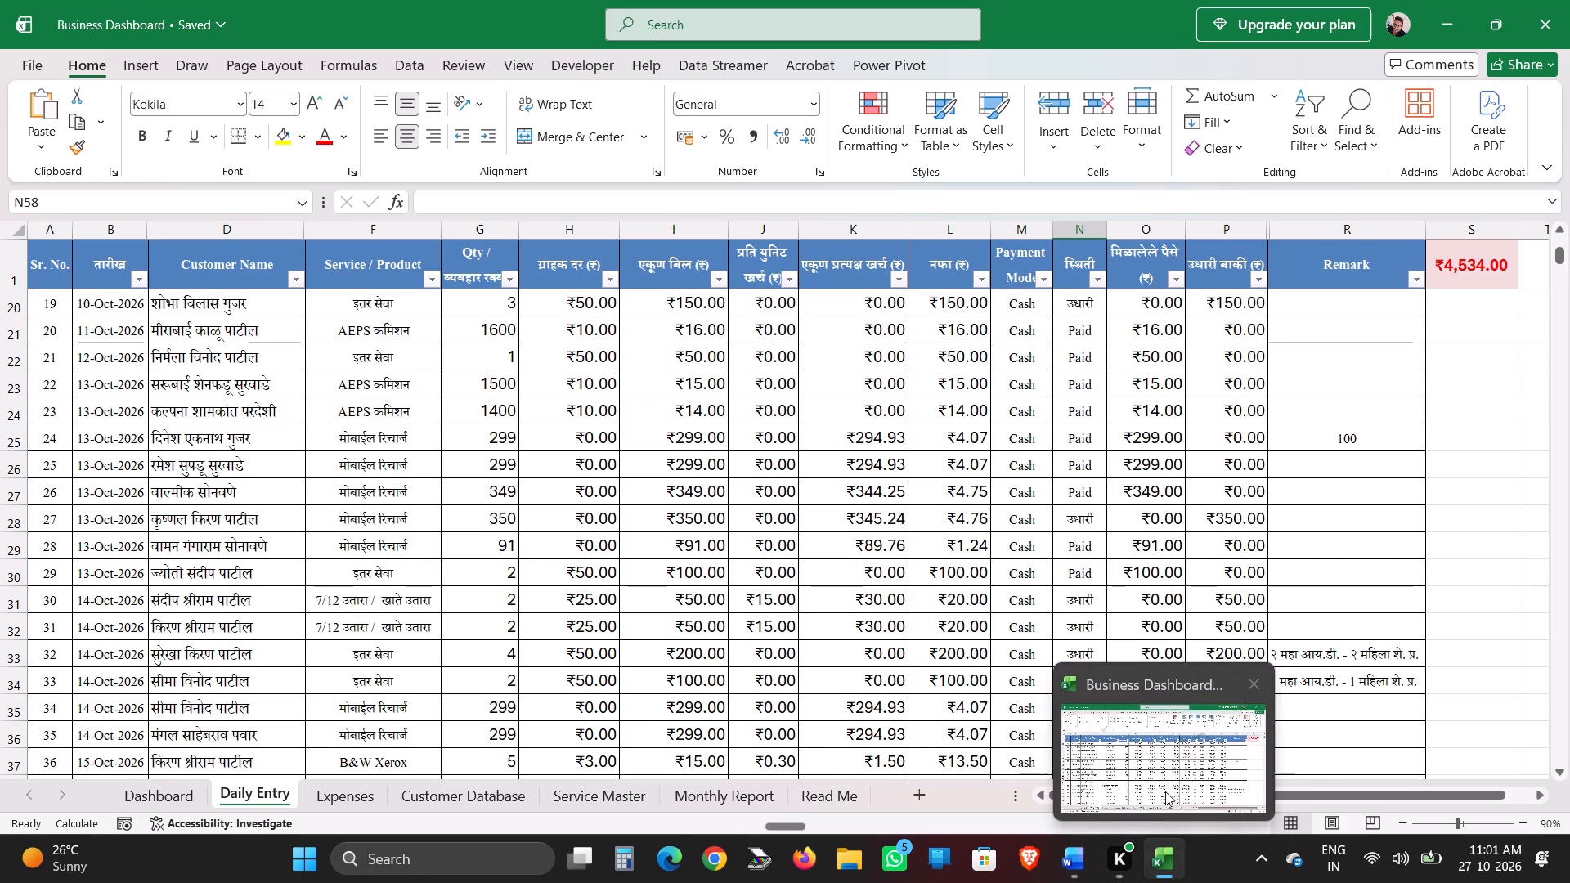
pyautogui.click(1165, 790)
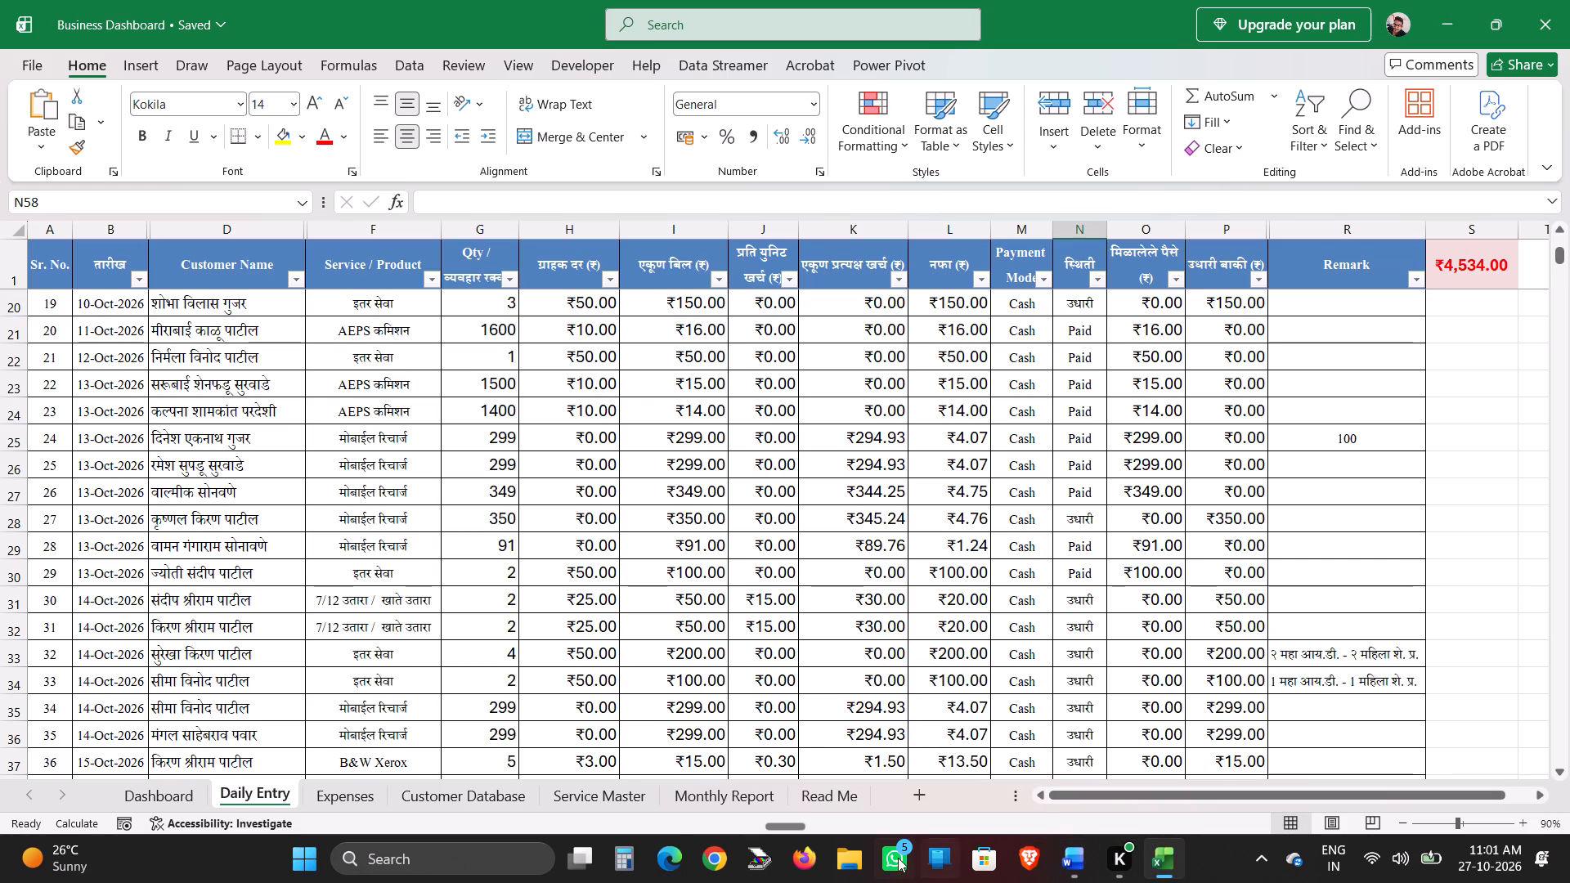
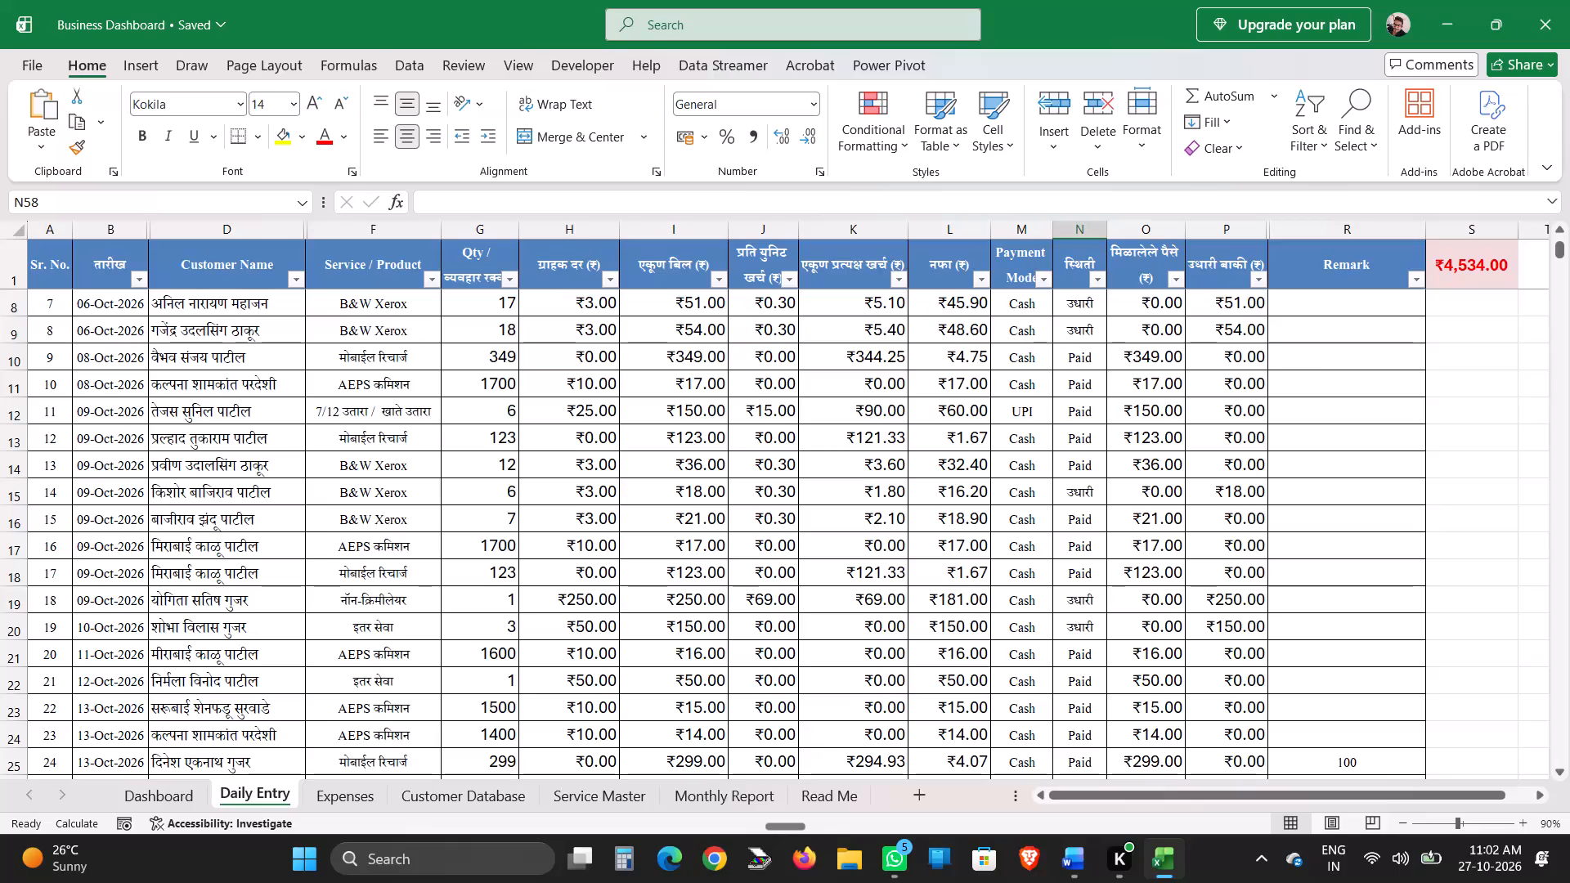
# Insert a blank row at row 19, above the नॉन-क्रिमीलेयर entry, and fill its date from above as 09-Oct-2026.
pyautogui.scroll(1, 236, 525)
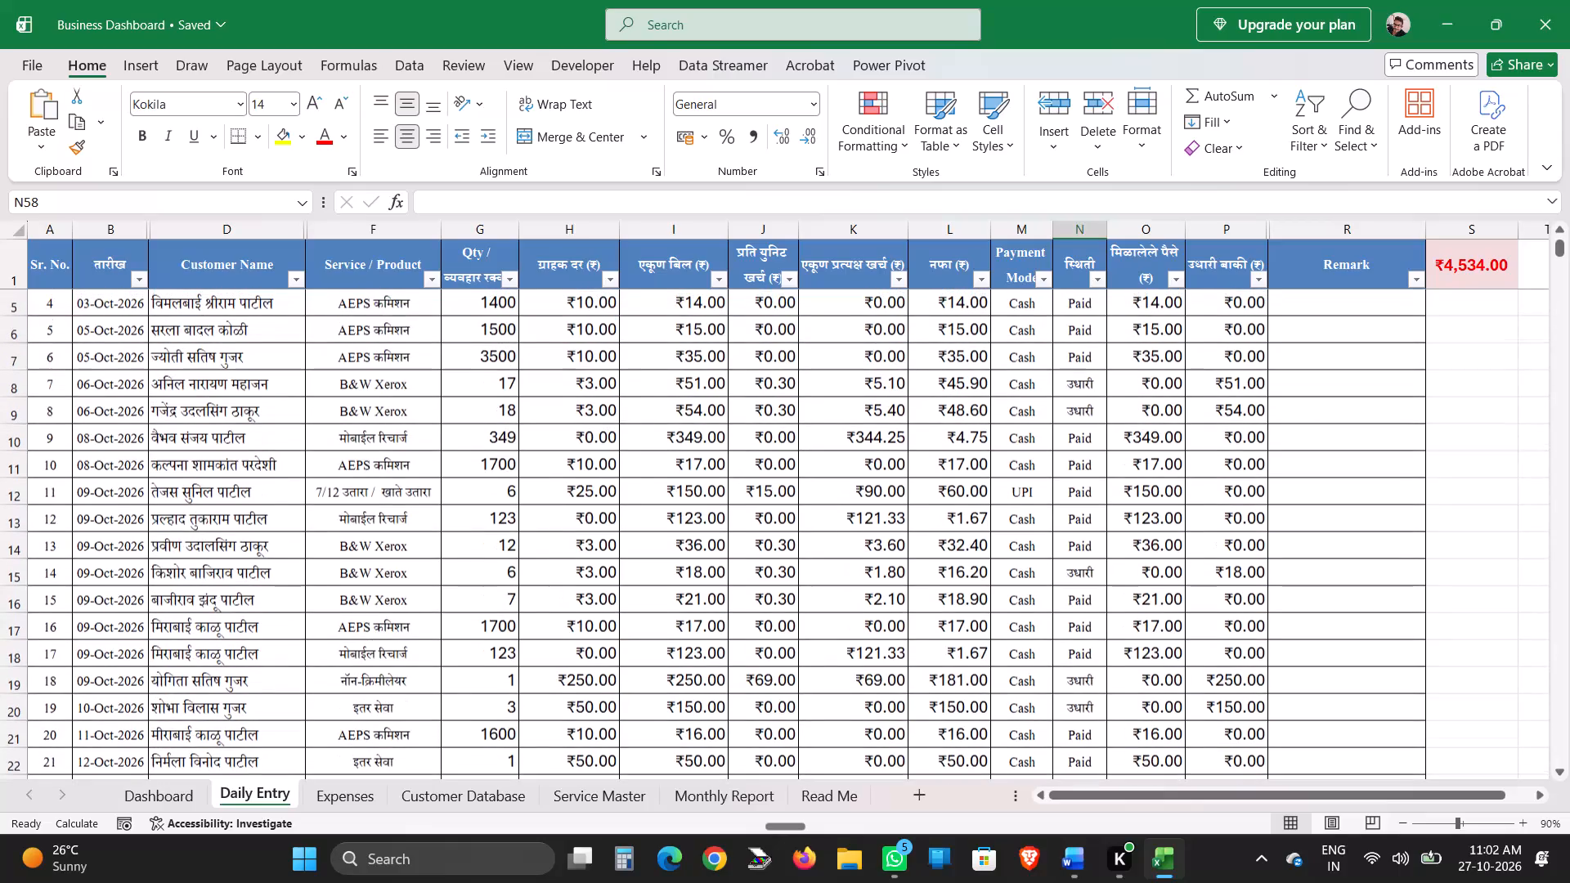
pyautogui.click(226, 464)
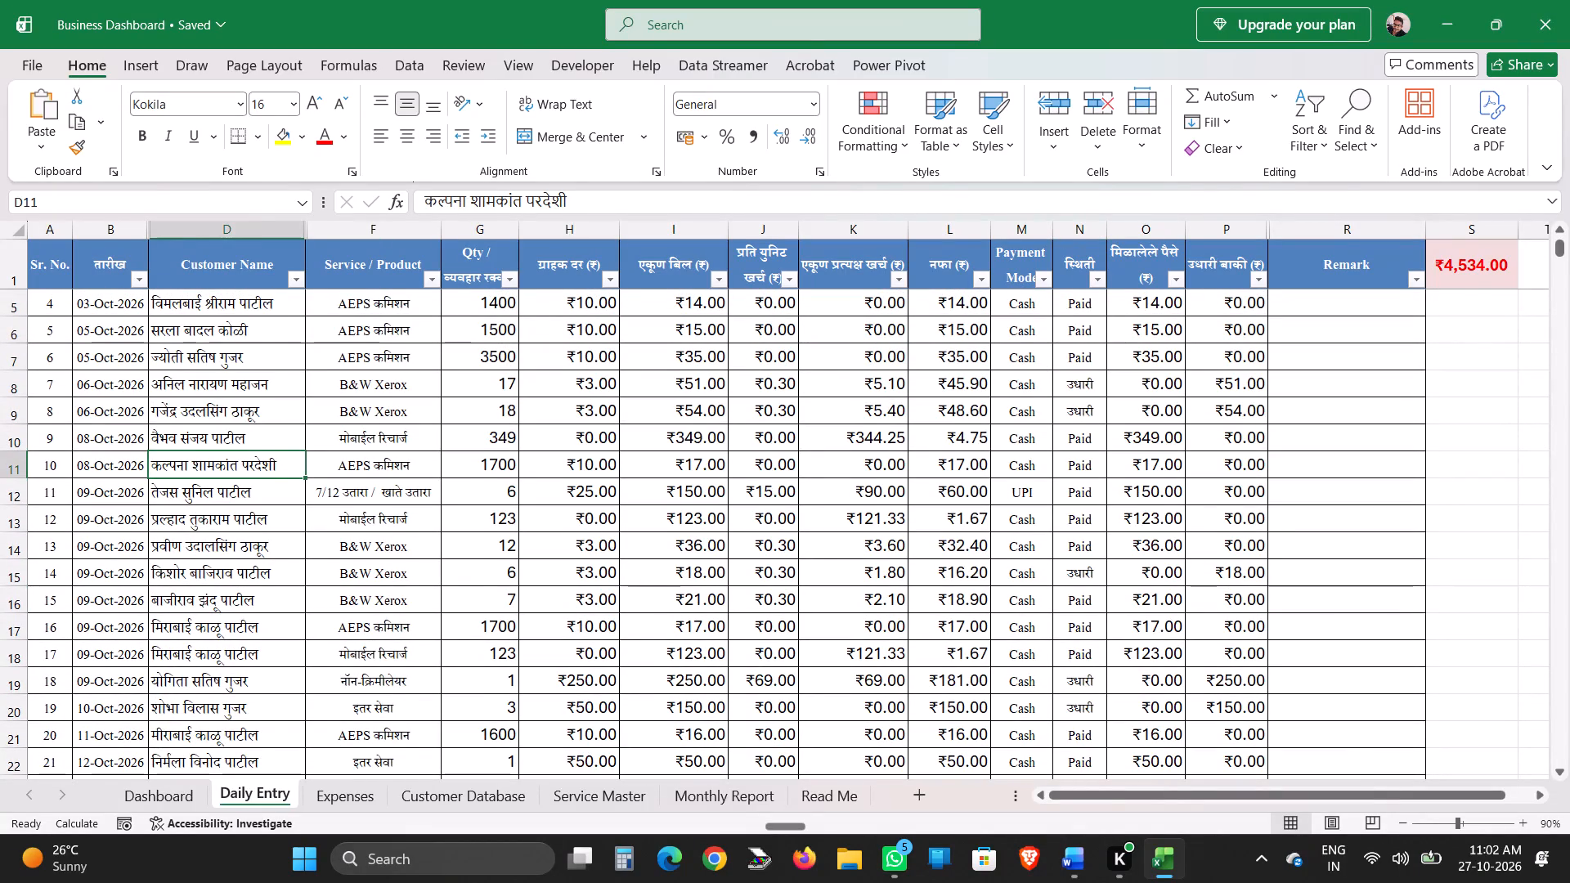
pyautogui.scroll(-1, 217, 598)
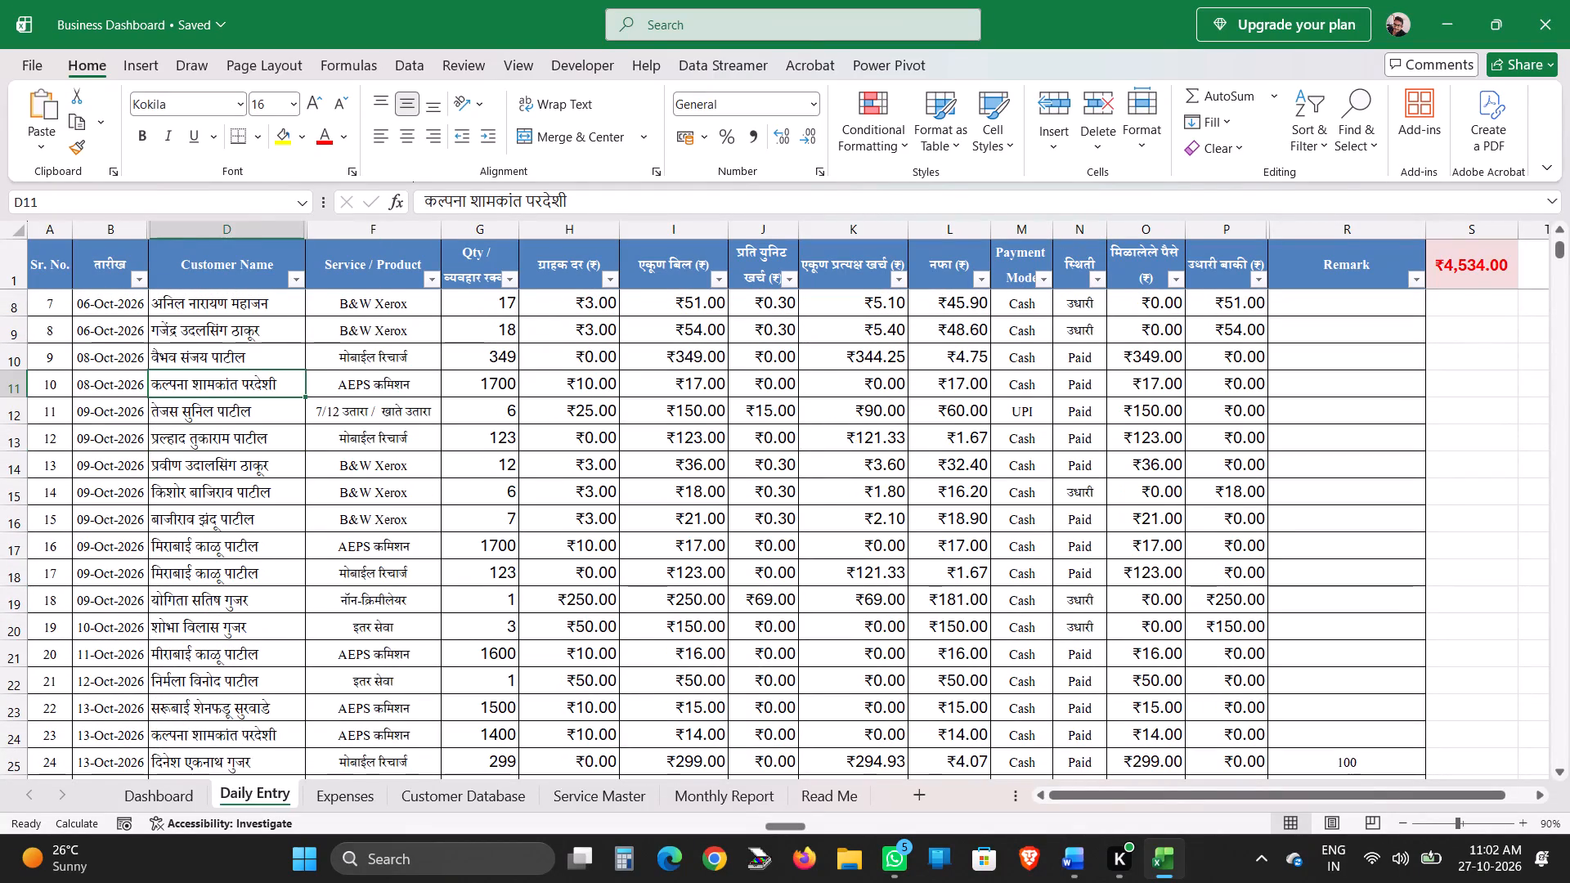
pyautogui.click(217, 598)
pyautogui.click(218, 626)
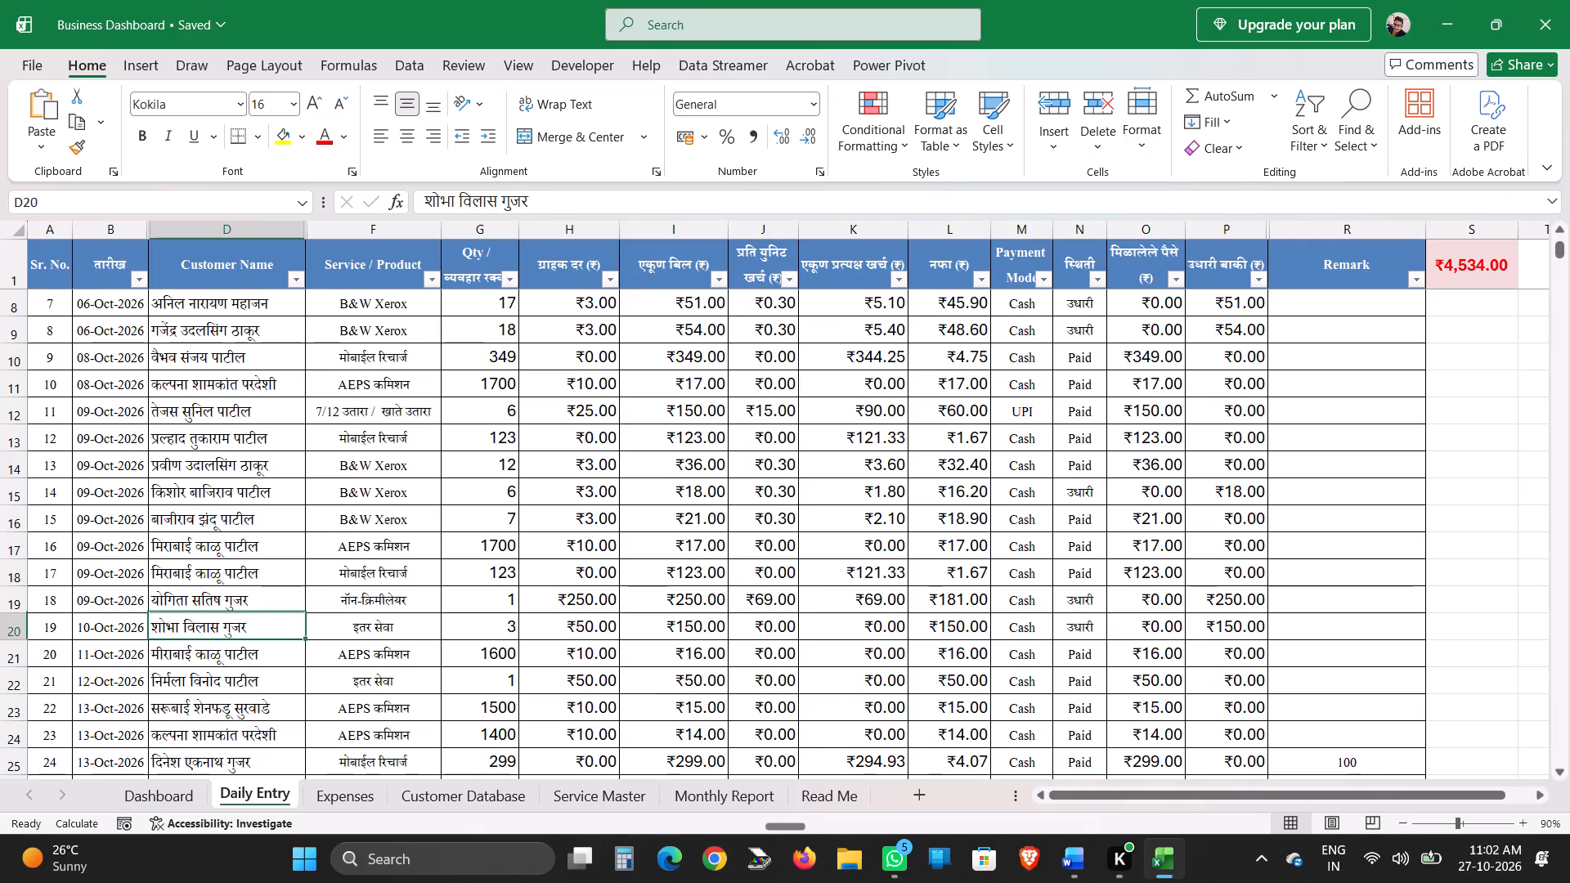
pyautogui.click(218, 606)
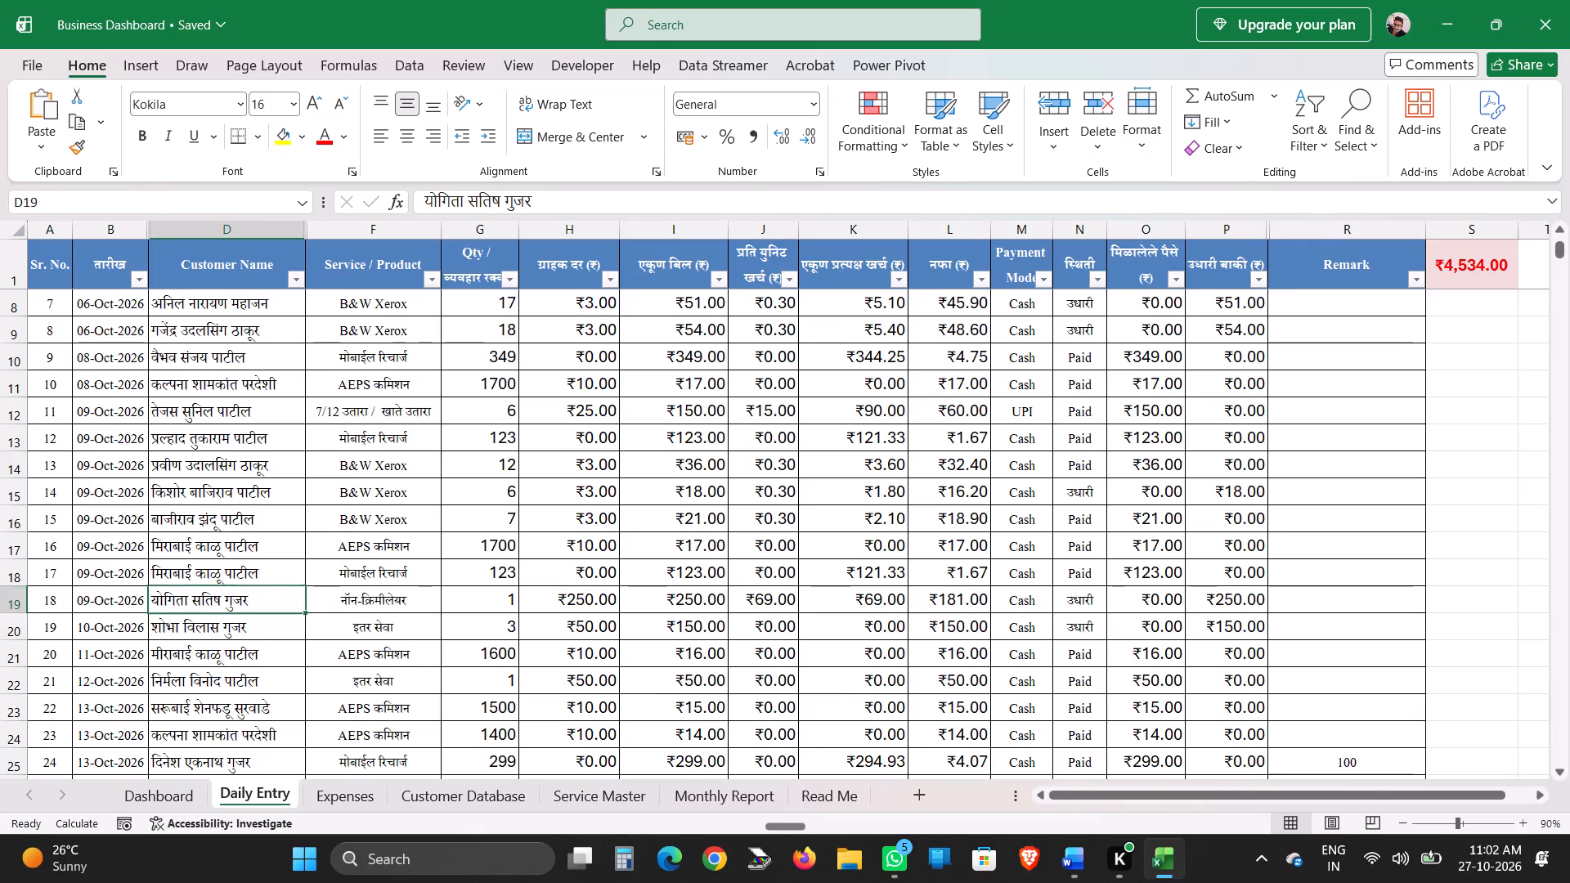
pyautogui.click(0, 599)
pyautogui.click(1057, 98)
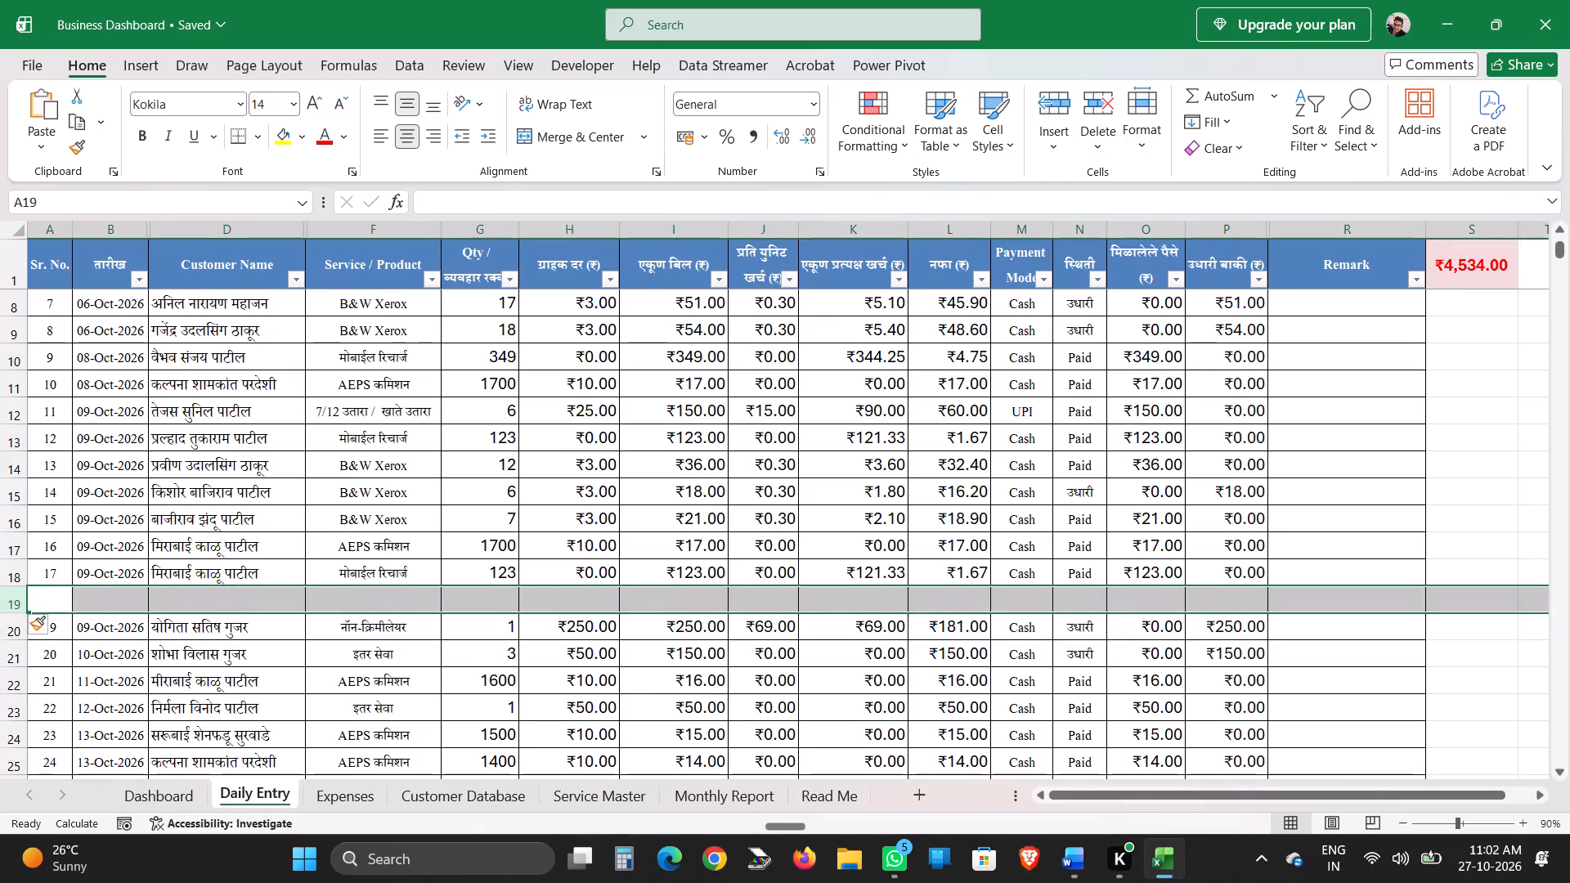
pyautogui.click(109, 605)
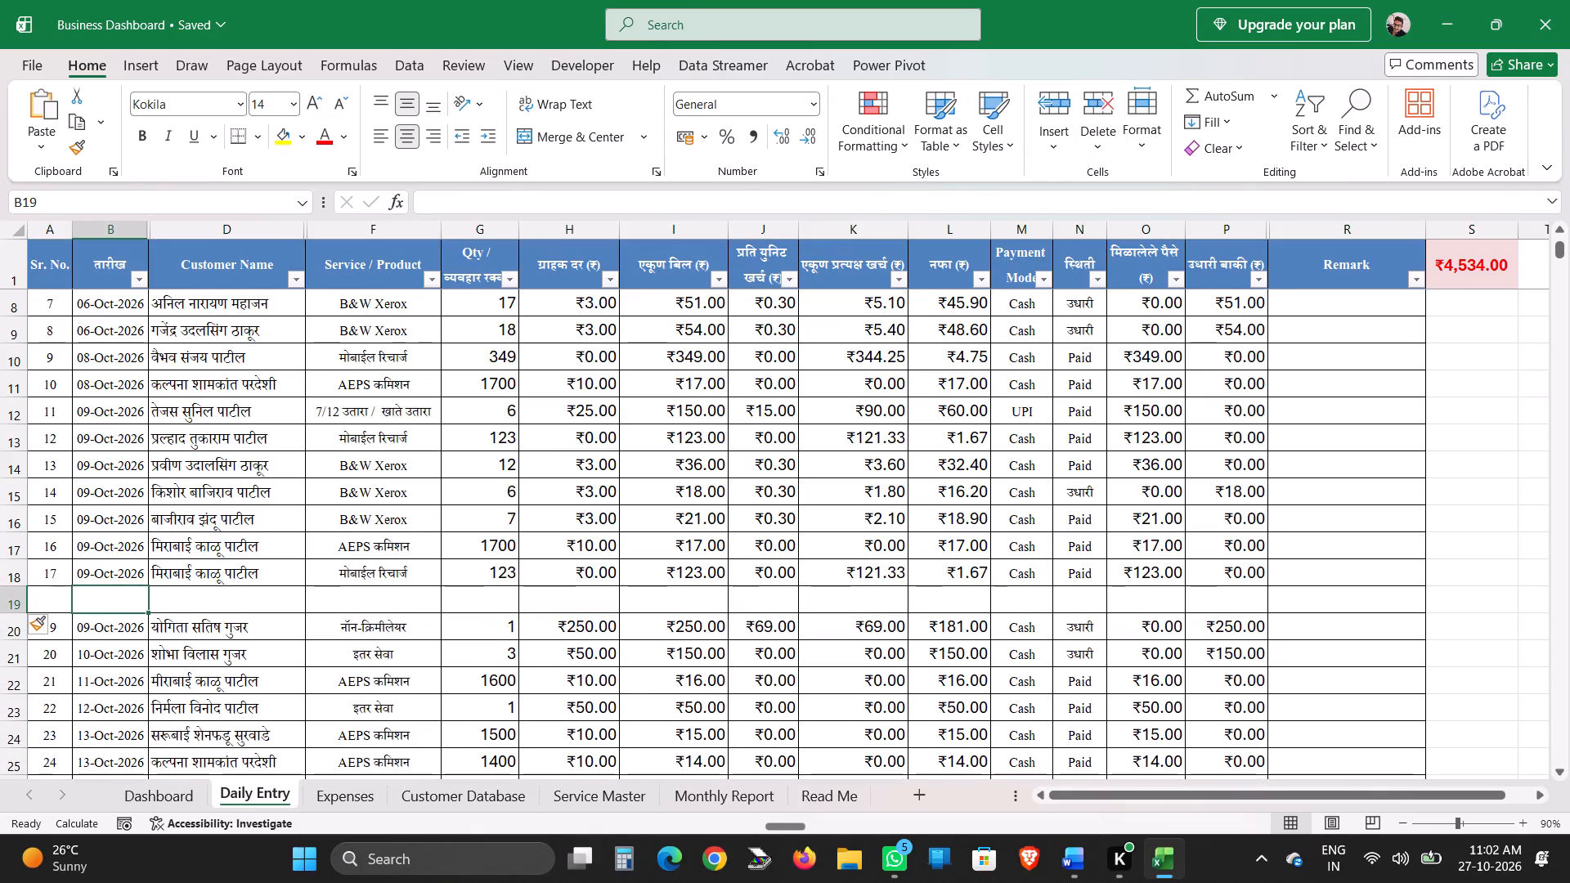
pyautogui.hotkey('ctrl', 'd')
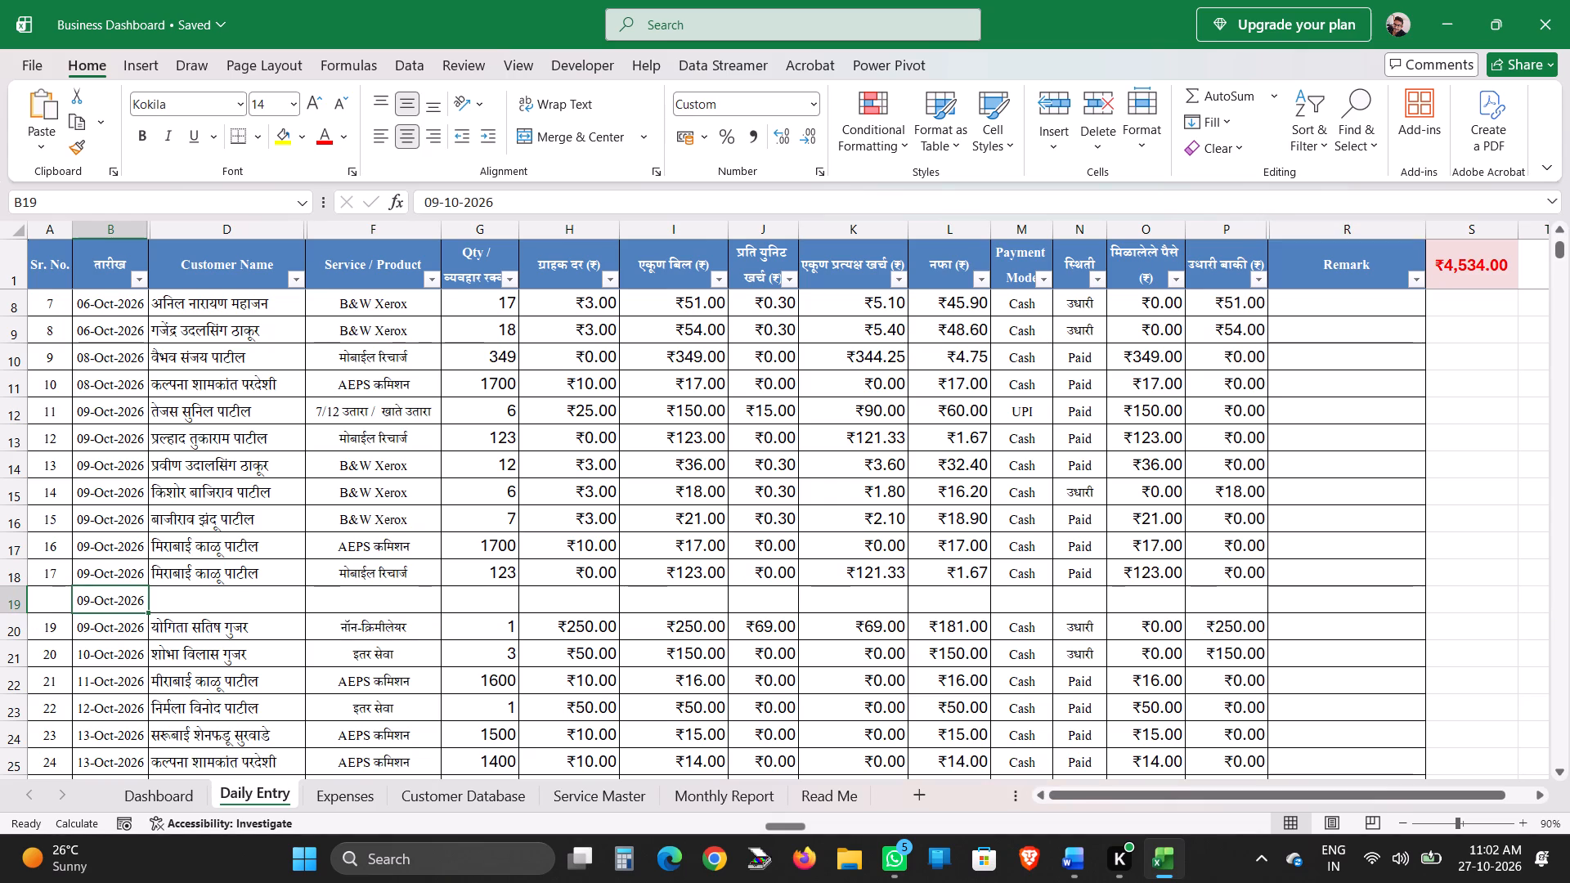
# Enter the customer's name in Marathi in the Customer Name cell of the new row 19.
pyautogui.click(271, 591)
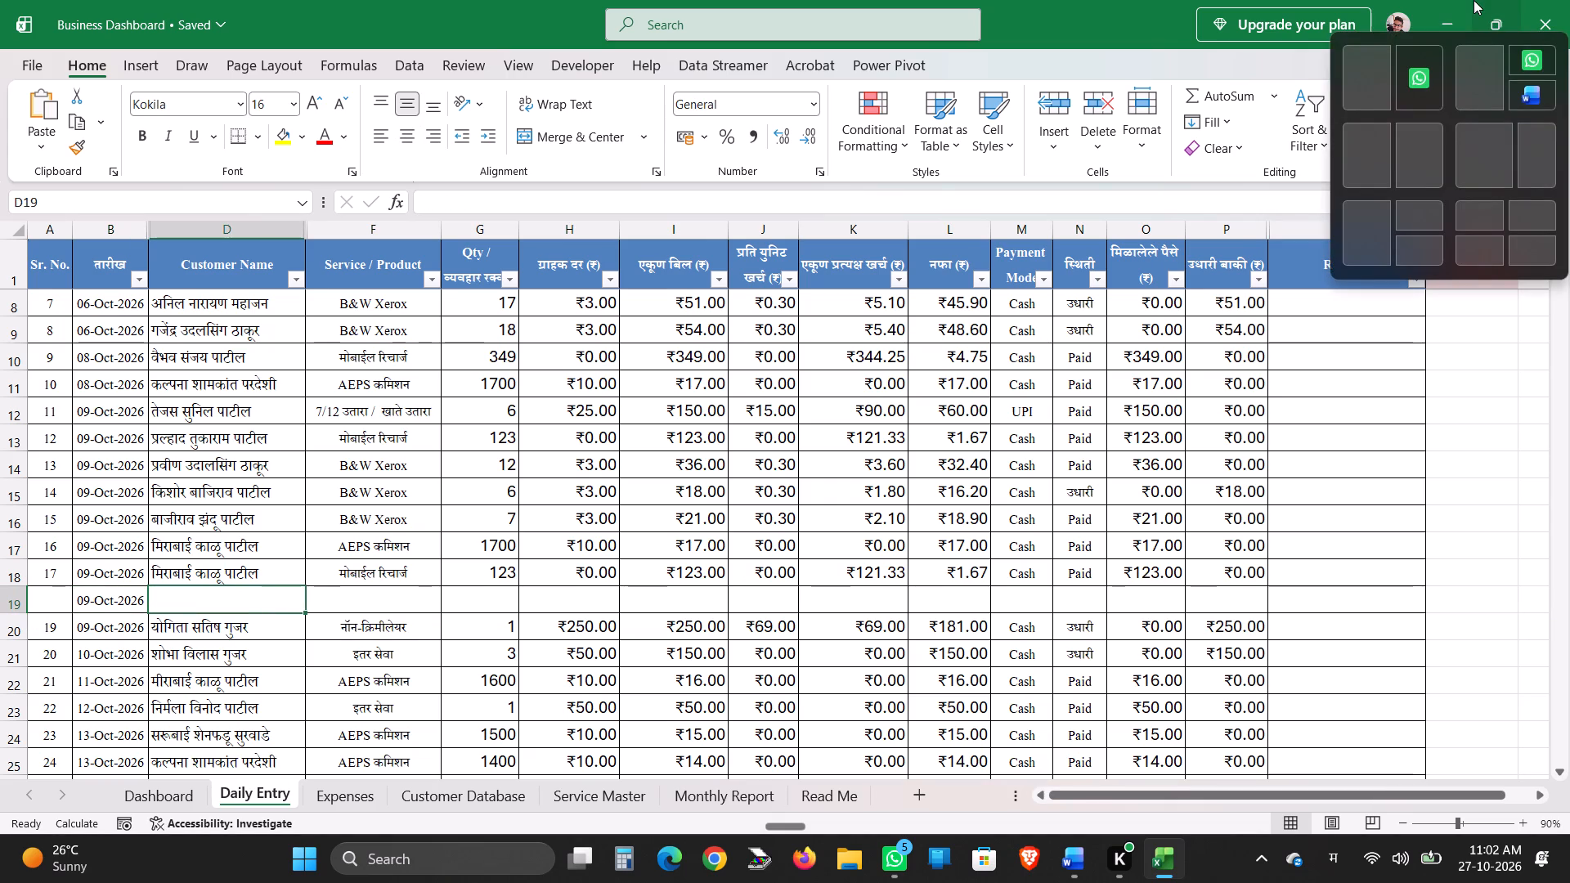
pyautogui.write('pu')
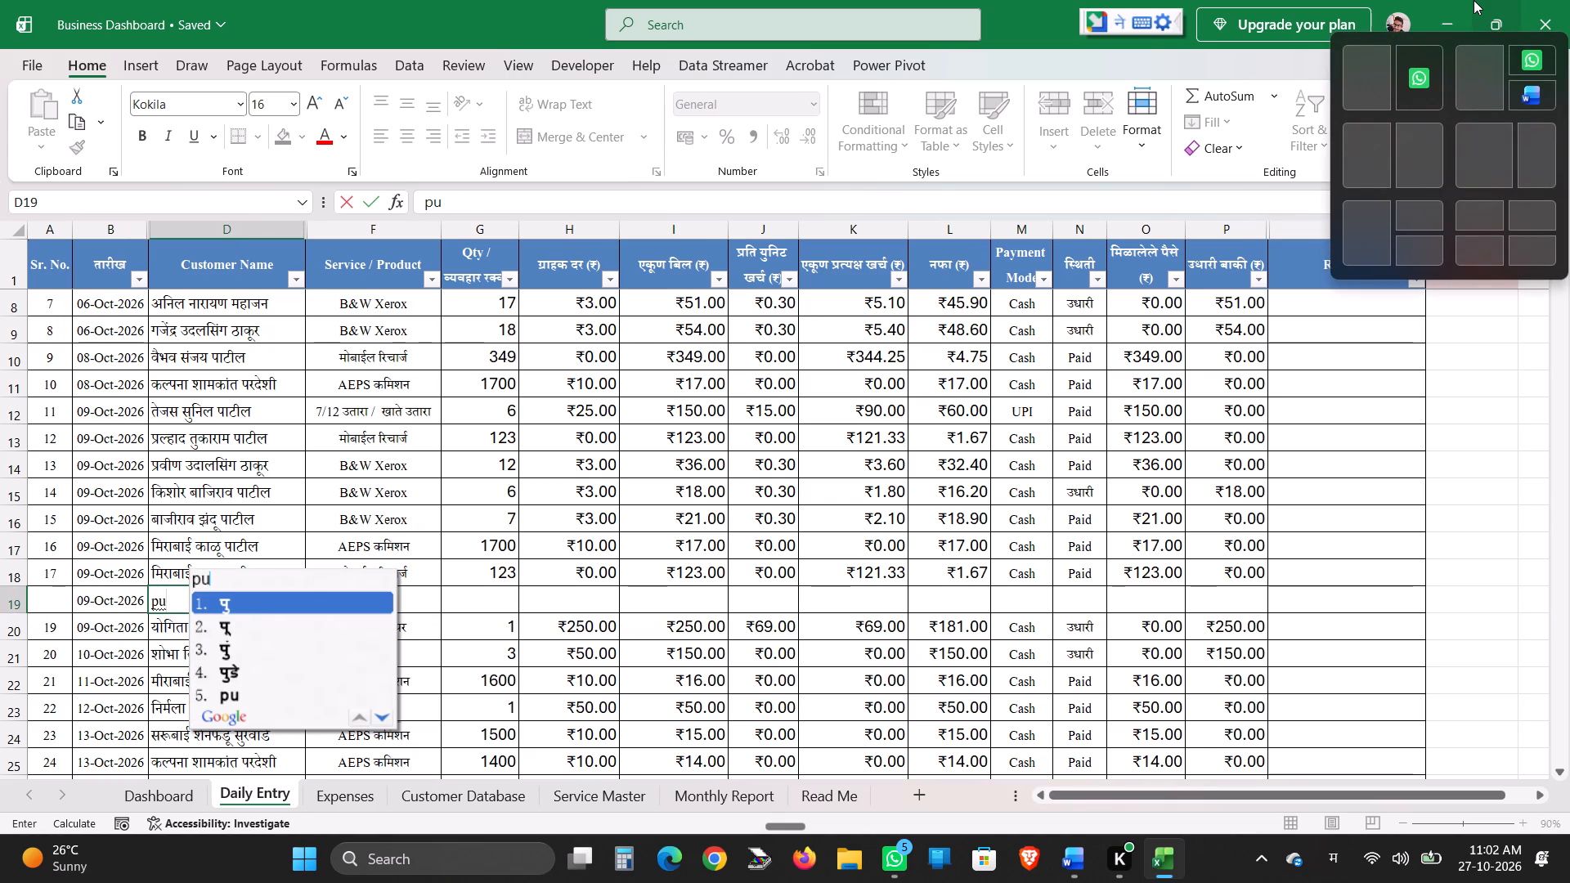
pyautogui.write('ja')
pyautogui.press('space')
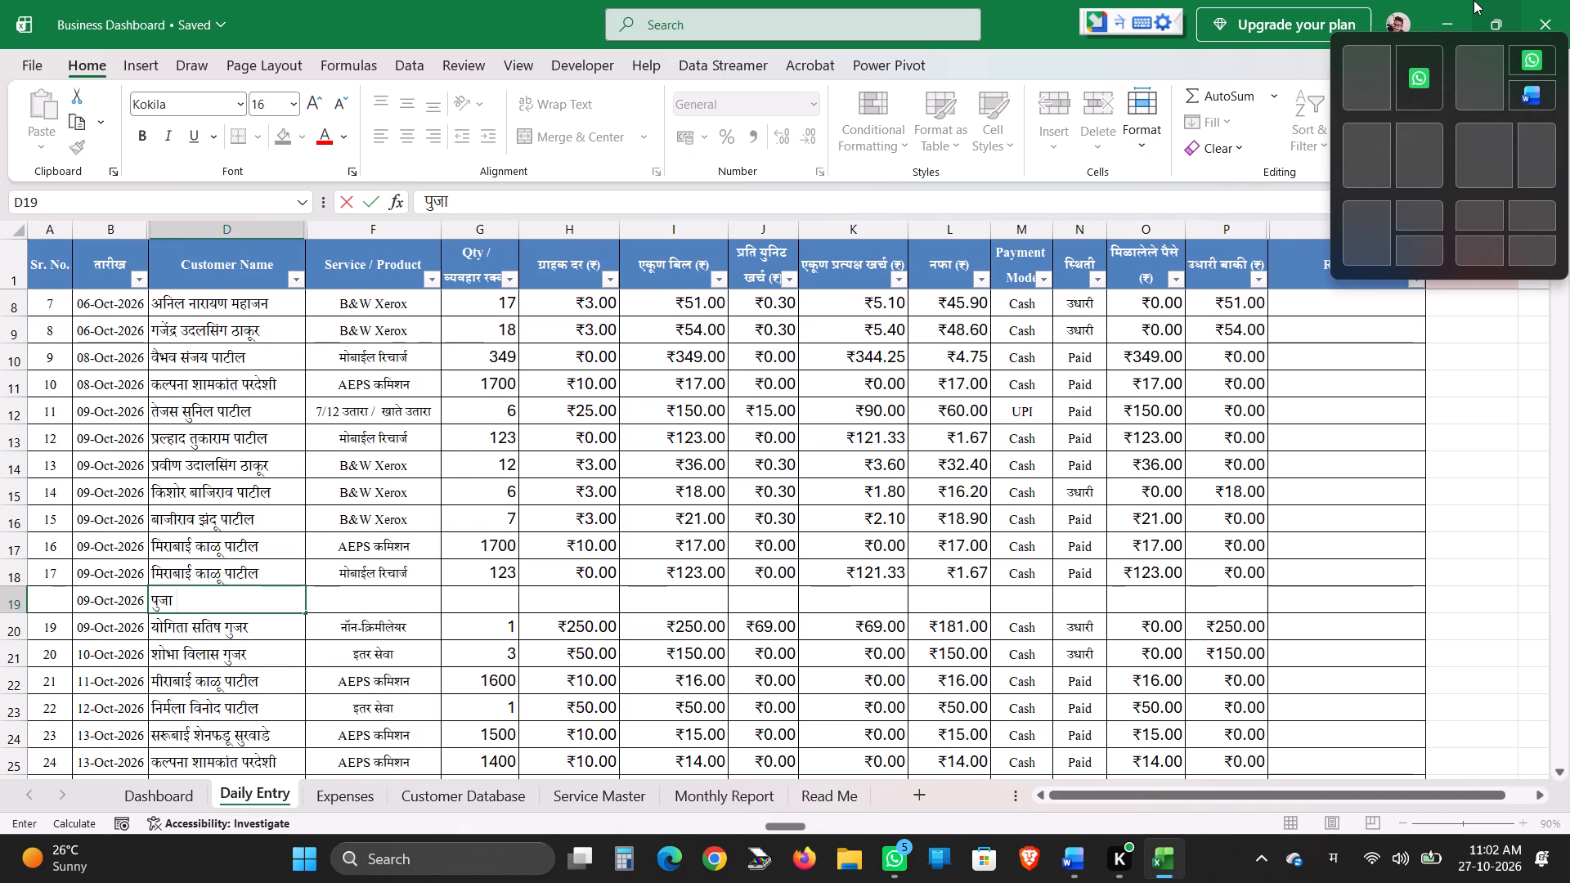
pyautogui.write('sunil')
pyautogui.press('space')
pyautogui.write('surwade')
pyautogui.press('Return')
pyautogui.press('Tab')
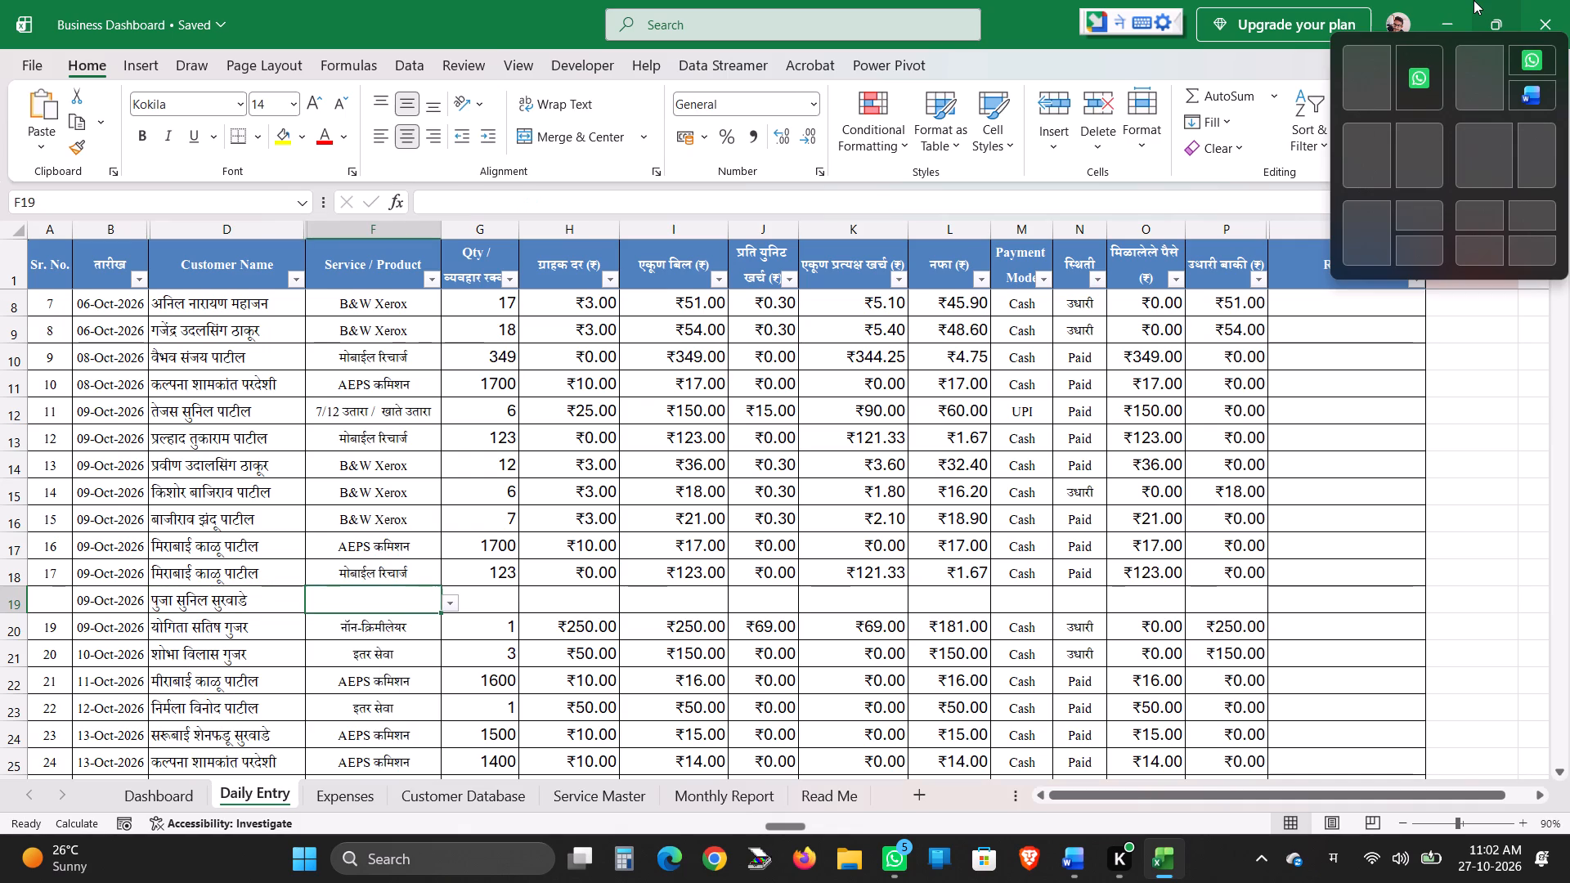
# Choose इतर सेवा as the service for row 19.
pyautogui.click(448, 599)
pyautogui.scroll(-5, 397, 666)
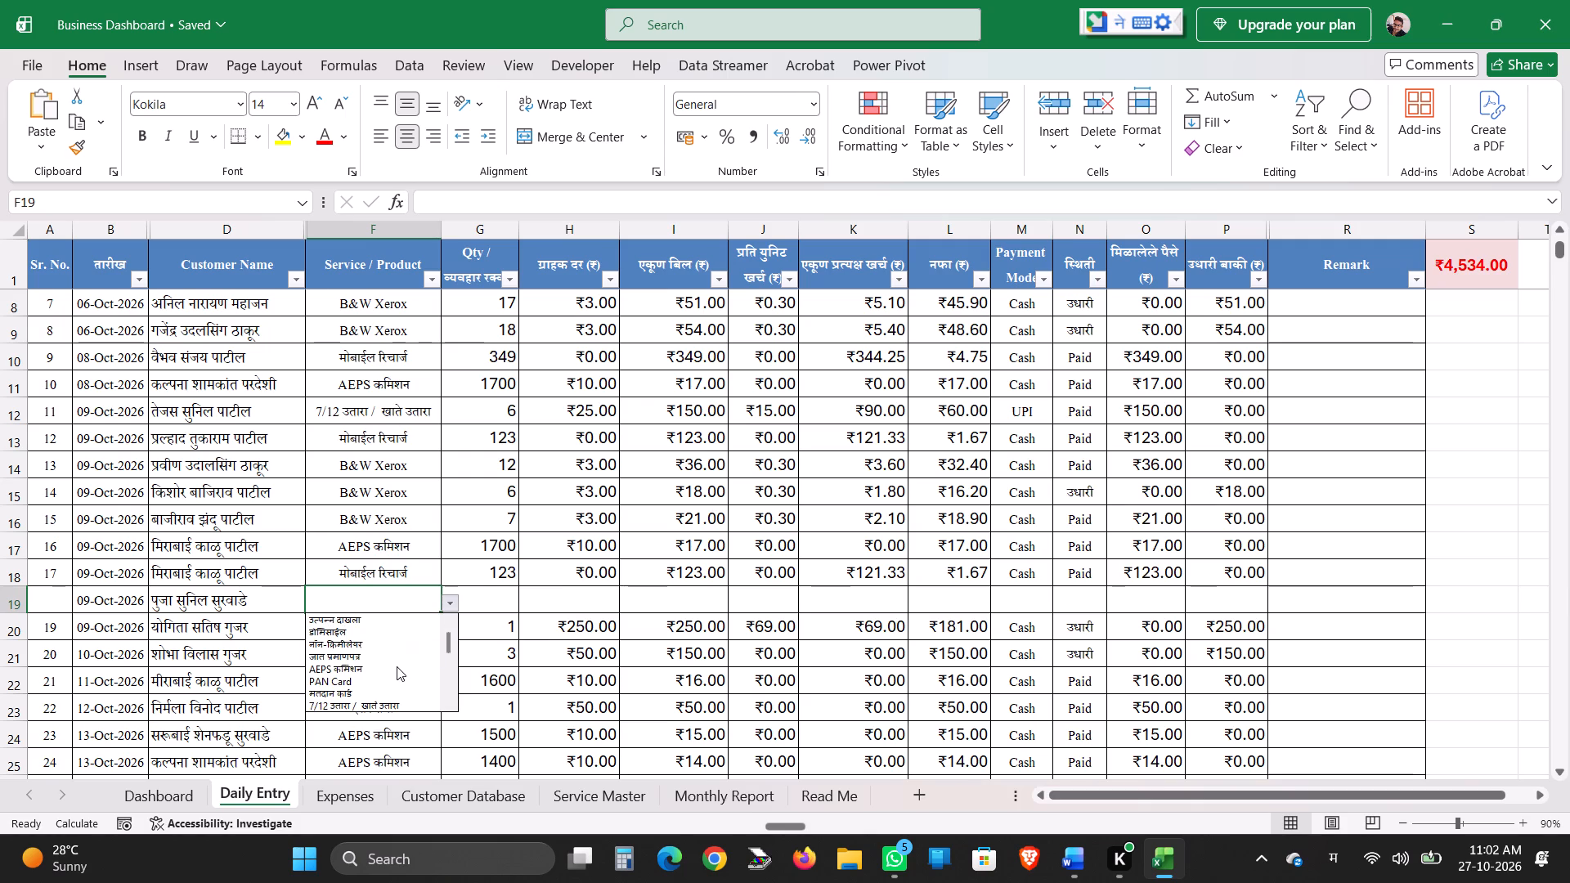
pyautogui.scroll(-16, 442, 694)
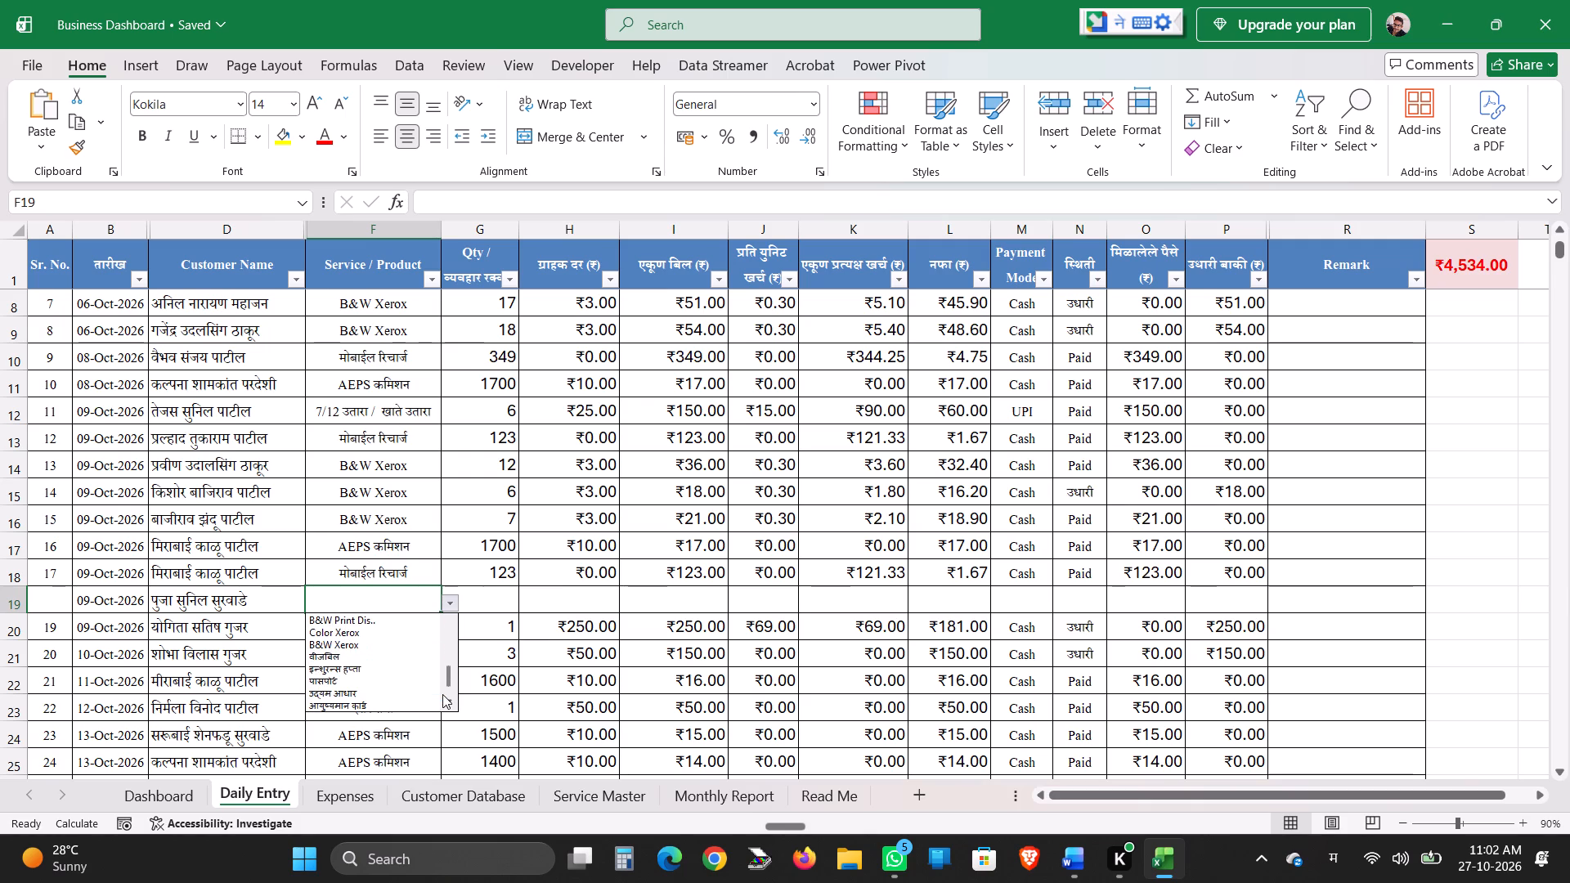
pyautogui.scroll(-5, 451, 699)
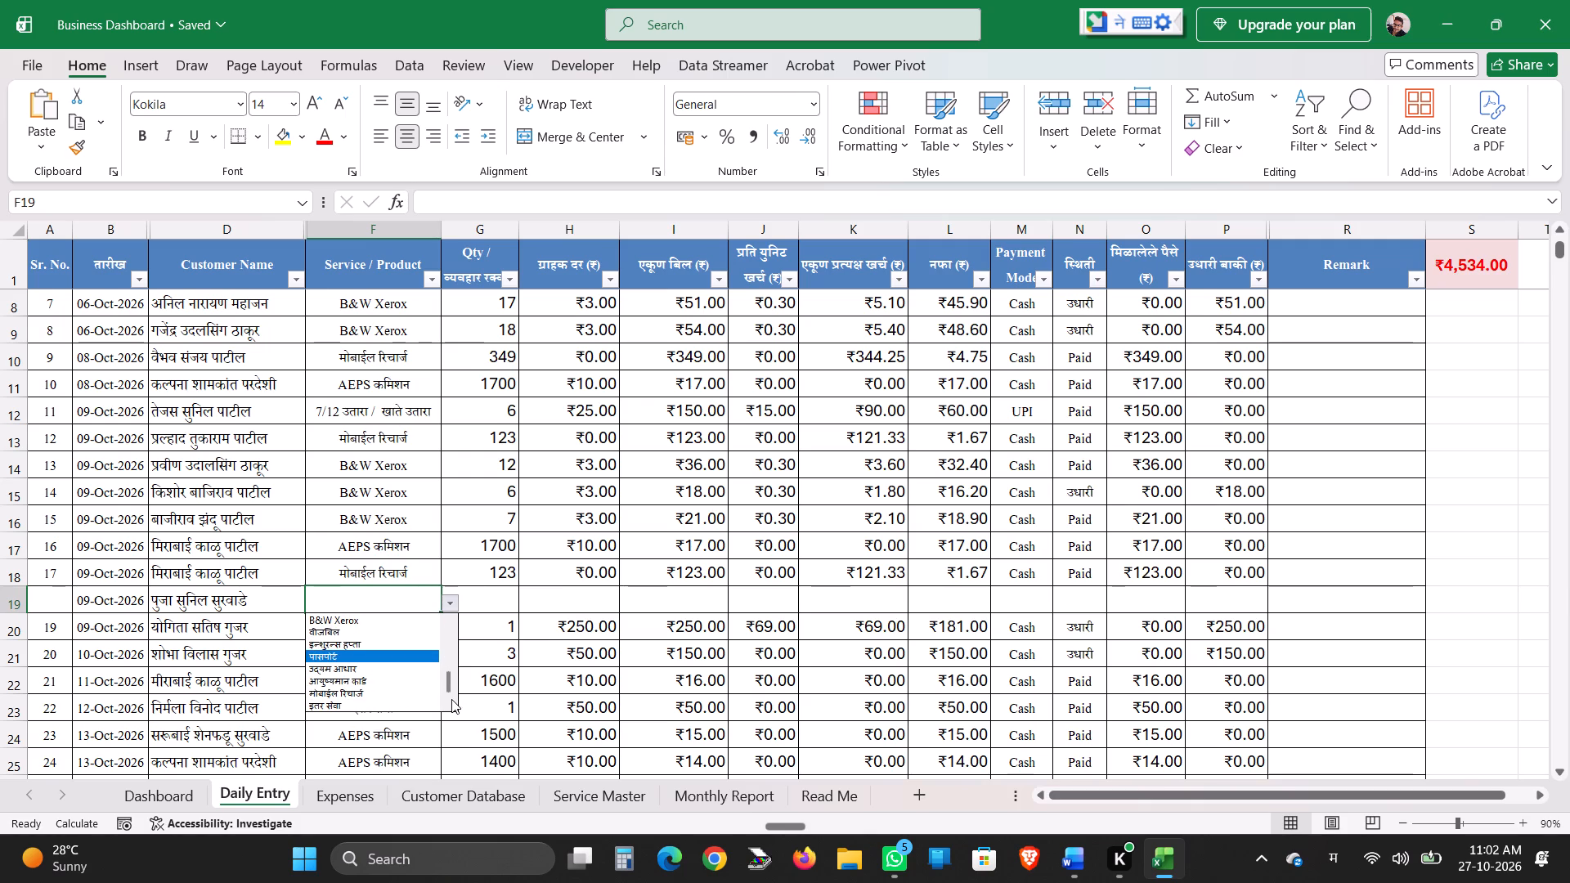
pyautogui.scroll(-5, 451, 699)
pyautogui.click(402, 707)
# Fill H19:P19 down from row 18 to copy the rate, bill, cost, profit and balance formulas, payment mode Cash and status Paid.
pyautogui.click(489, 596)
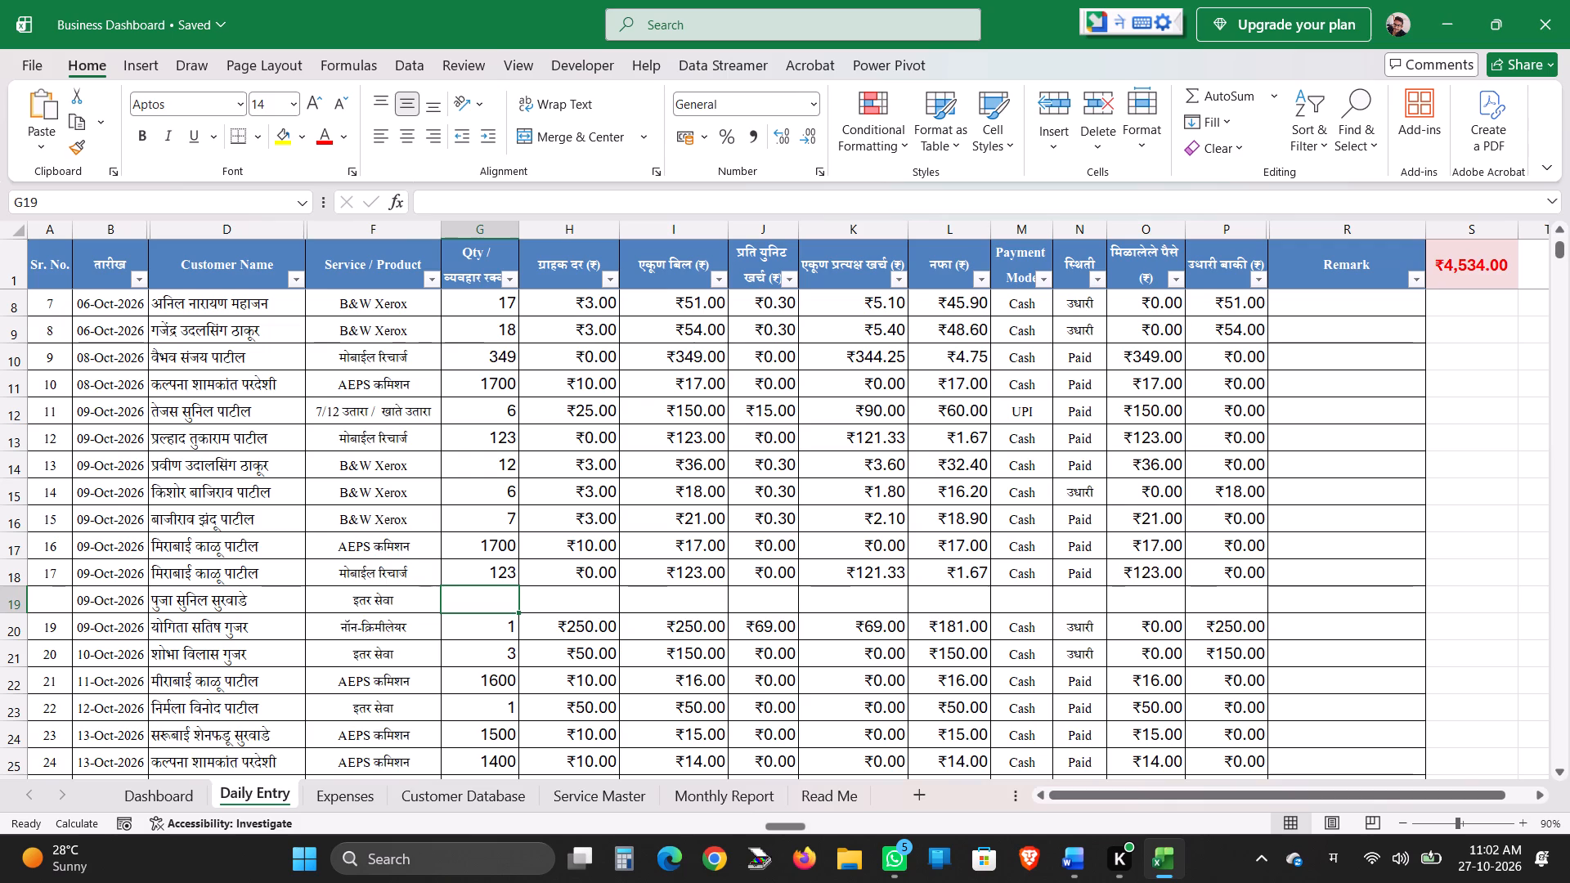
pyautogui.click(570, 596)
pyautogui.click(674, 597)
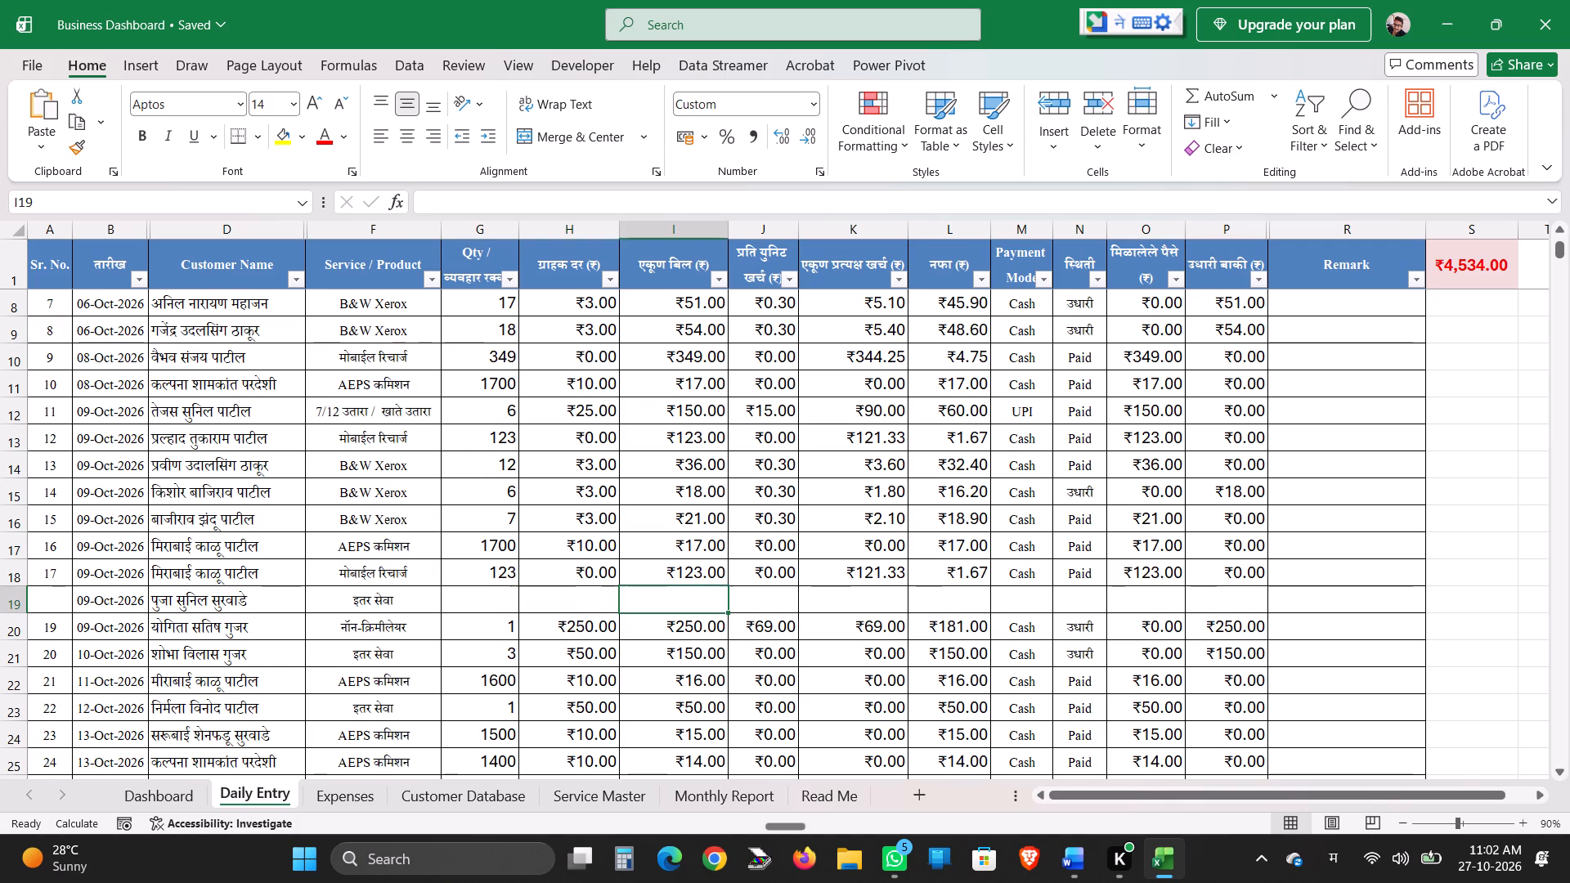
pyautogui.click(789, 595)
pyautogui.click(895, 592)
pyautogui.click(1188, 596)
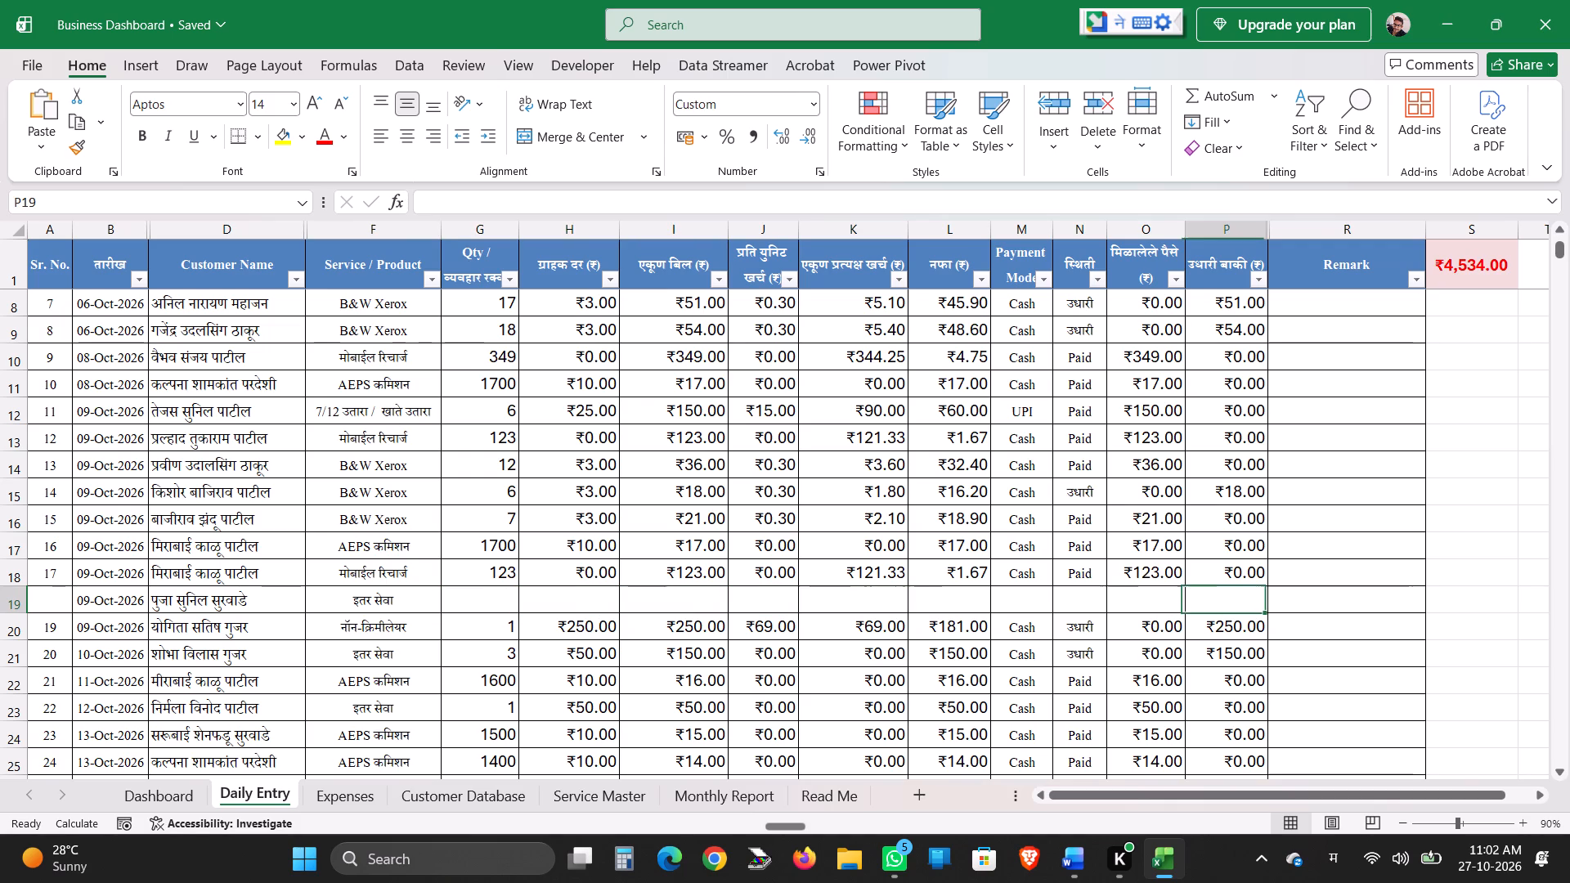
pyautogui.moveTo(553, 598); pyautogui.dragTo(1223, 594)
pyautogui.hotkey('ctrl', 'd')
pyautogui.click(528, 595)
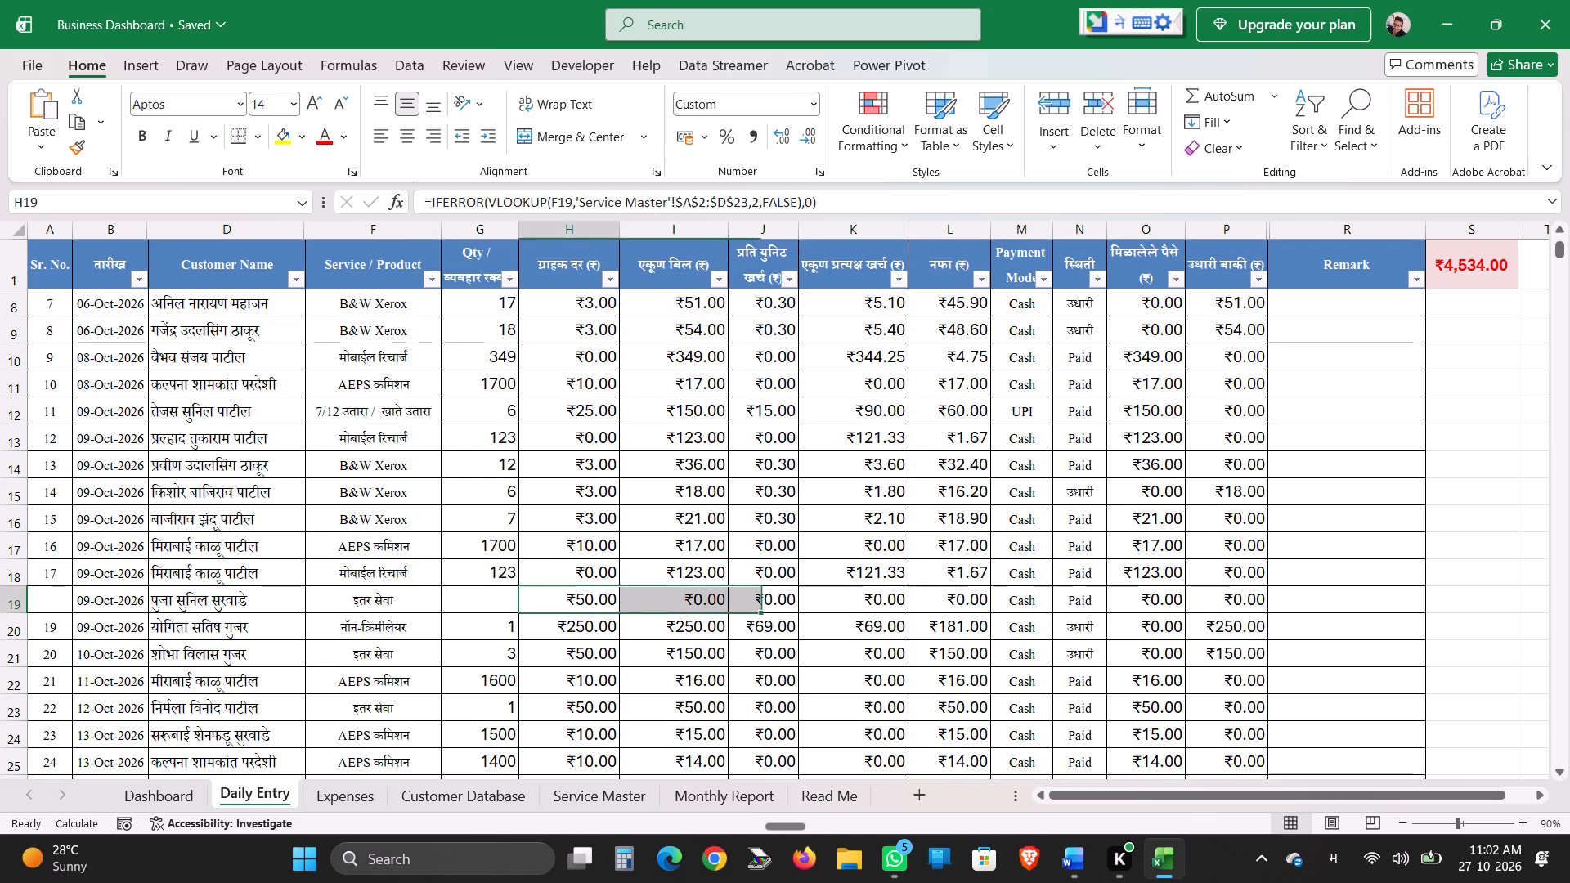
# Check the इतर सेवा rate and calculation type in the Service Master sheet, and return to the Daily Entry sheet.
pyautogui.click(477, 598)
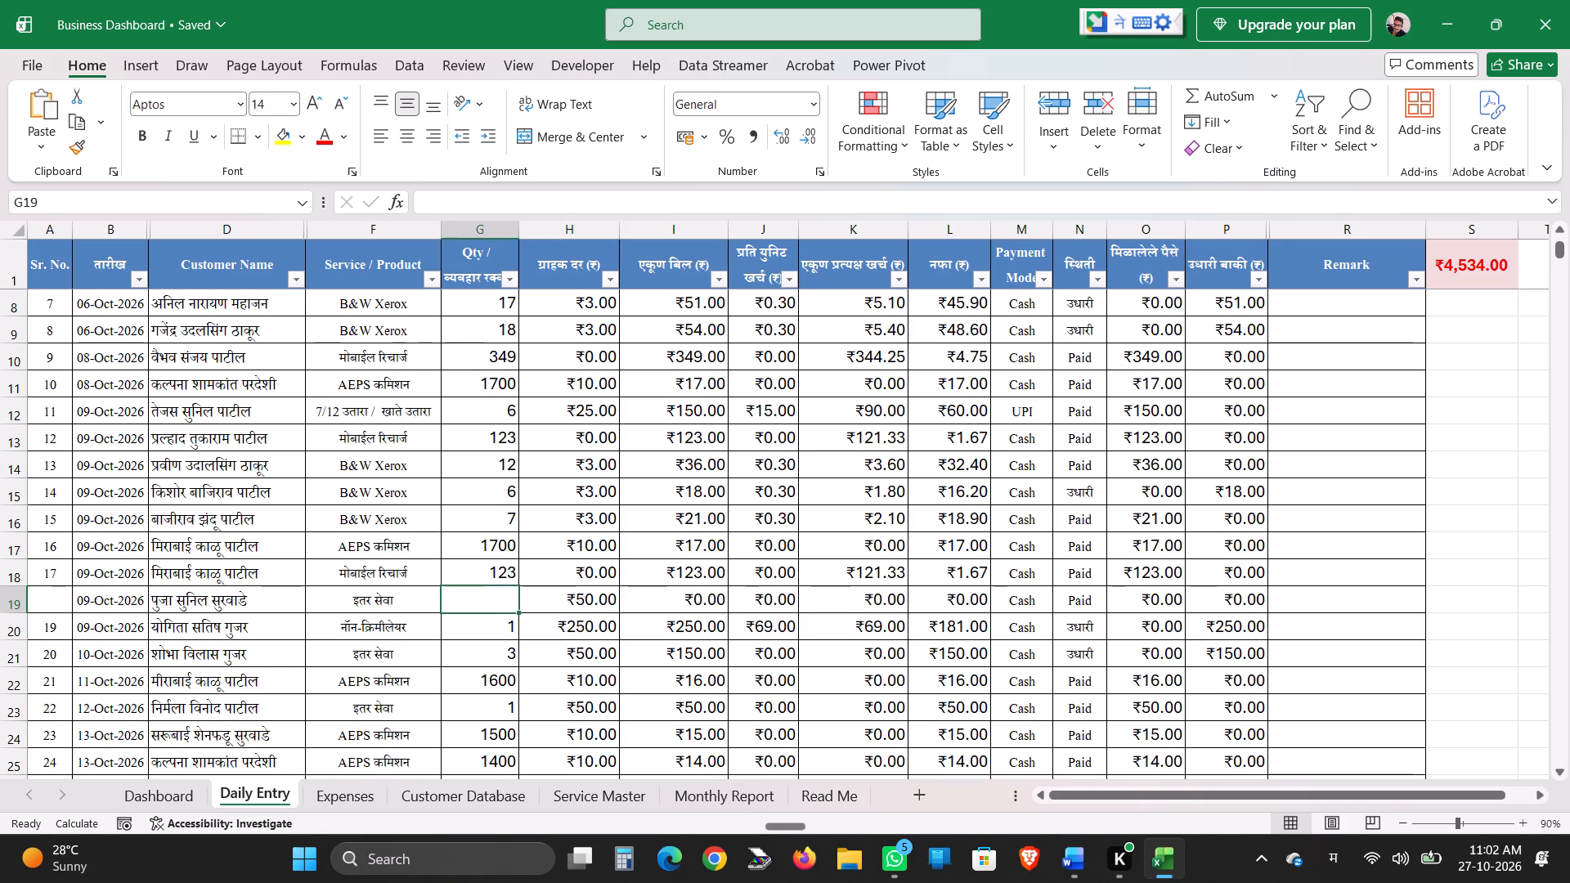
pyautogui.click(563, 788)
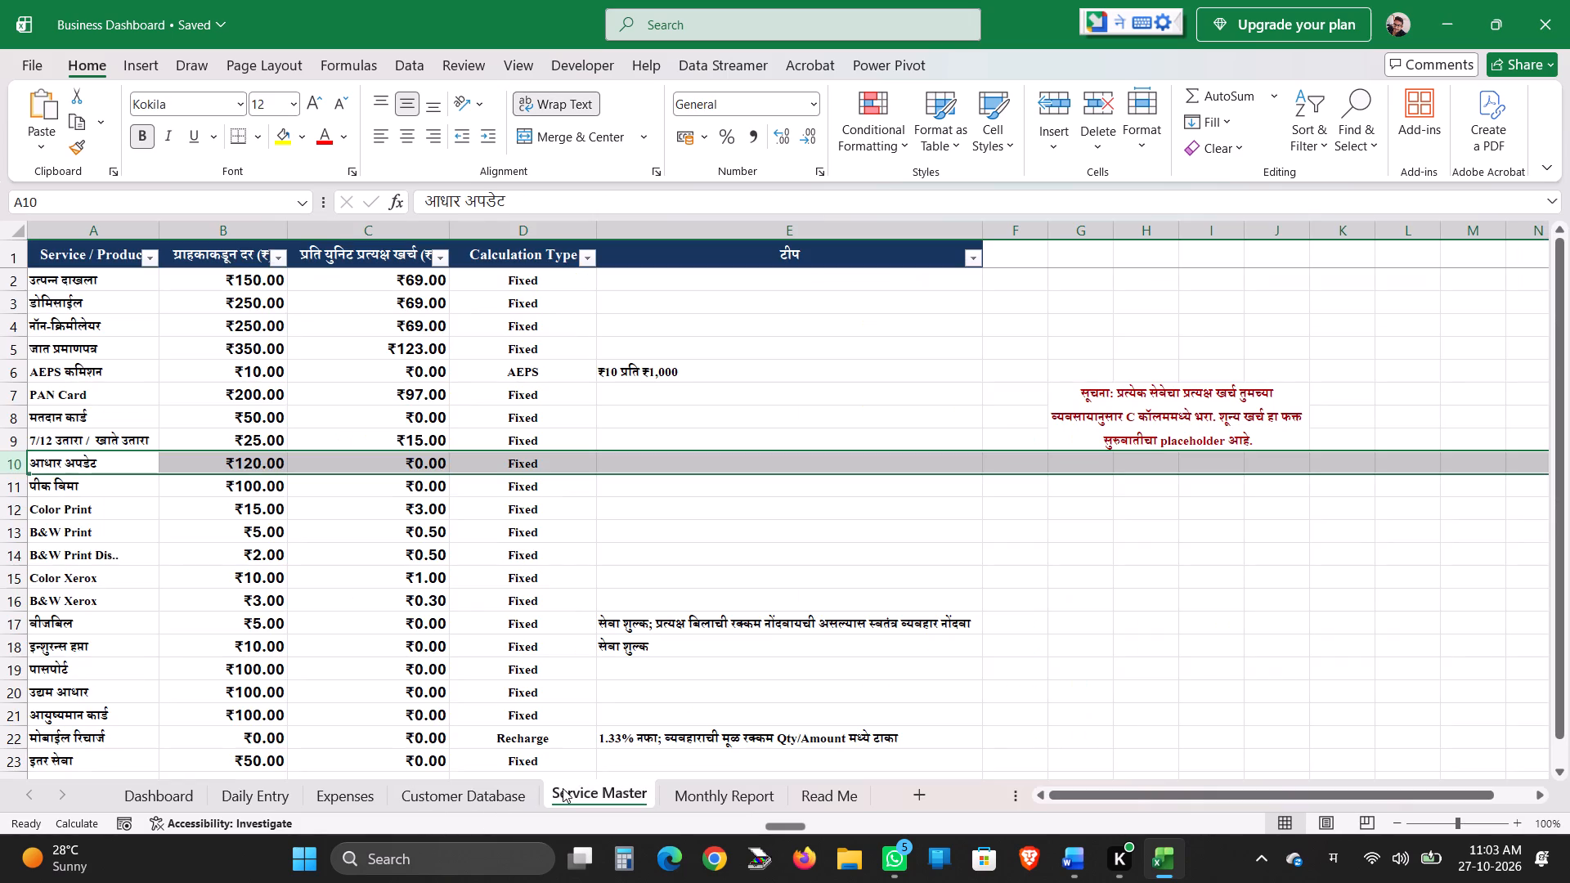
pyautogui.scroll(-2, 460, 636)
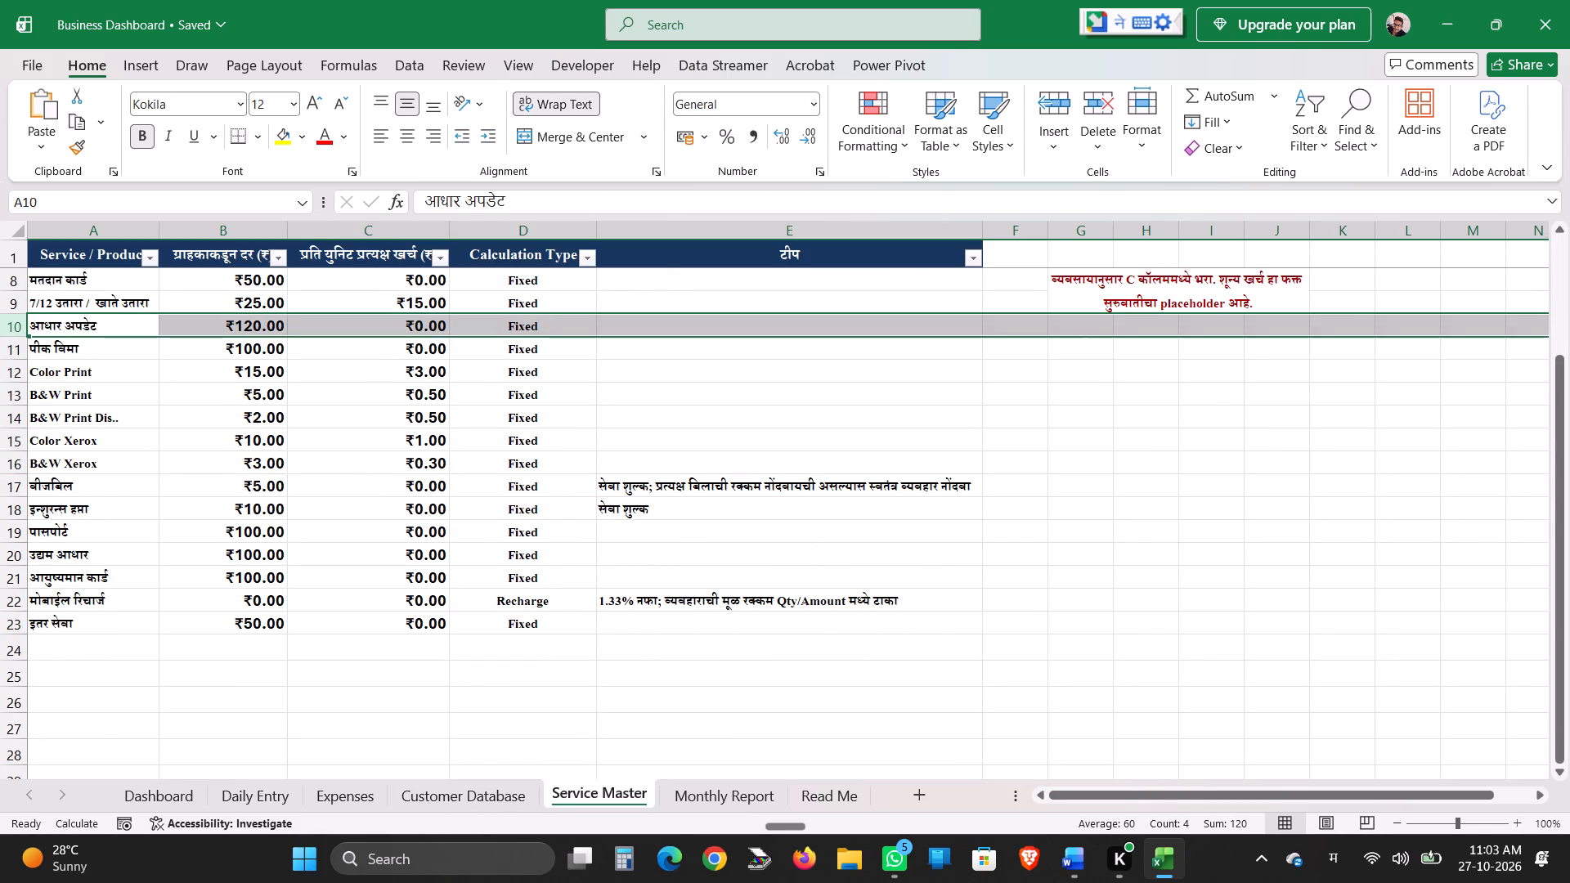
pyautogui.click(523, 620)
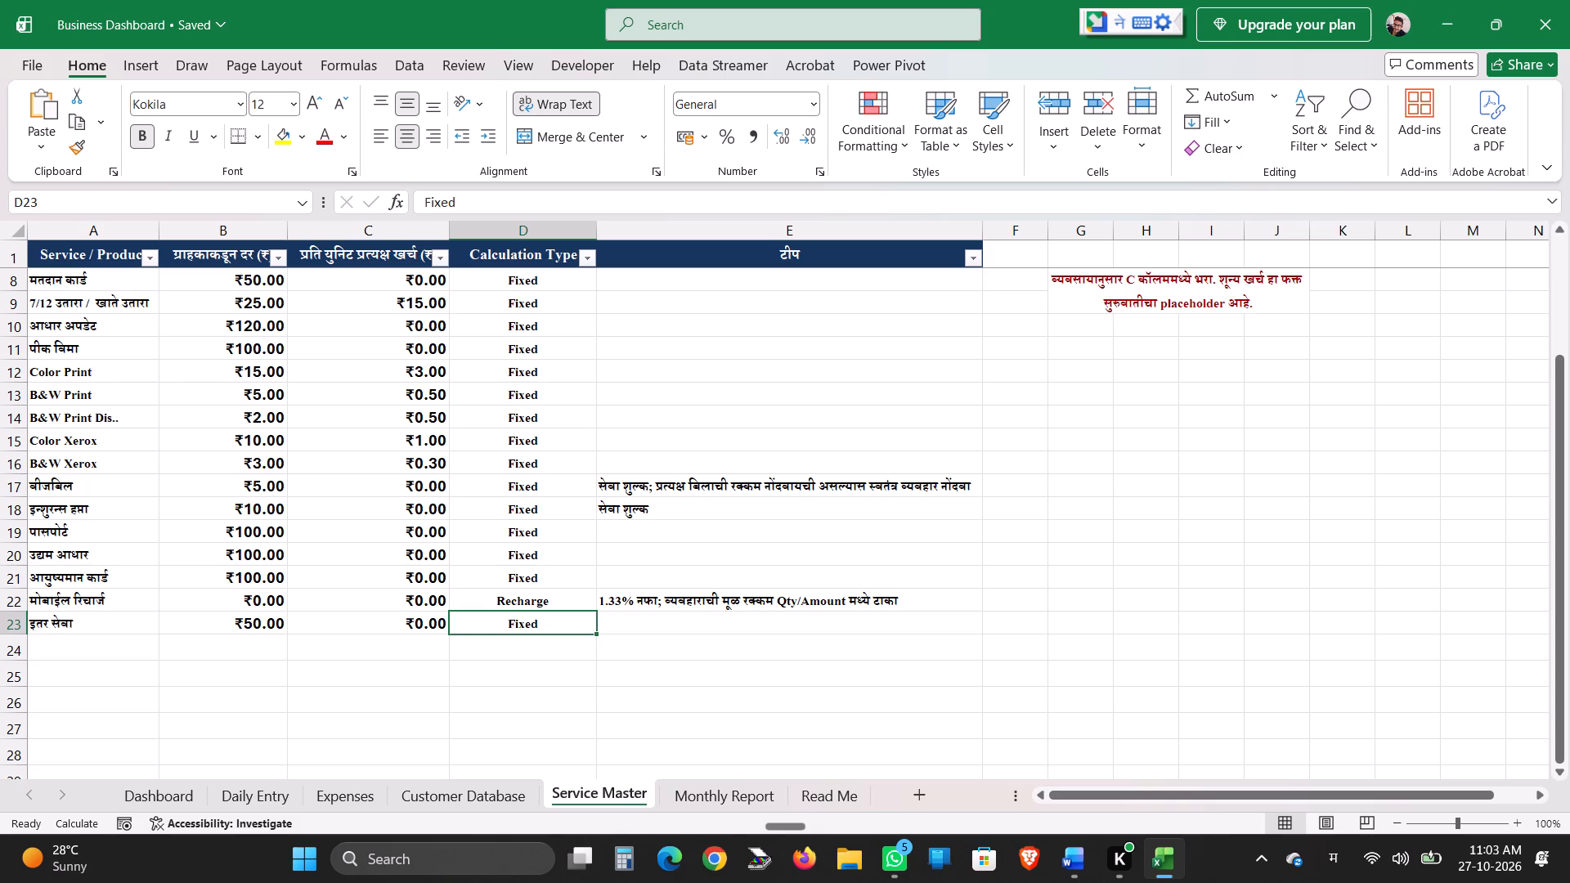
pyautogui.scroll(3, 554, 632)
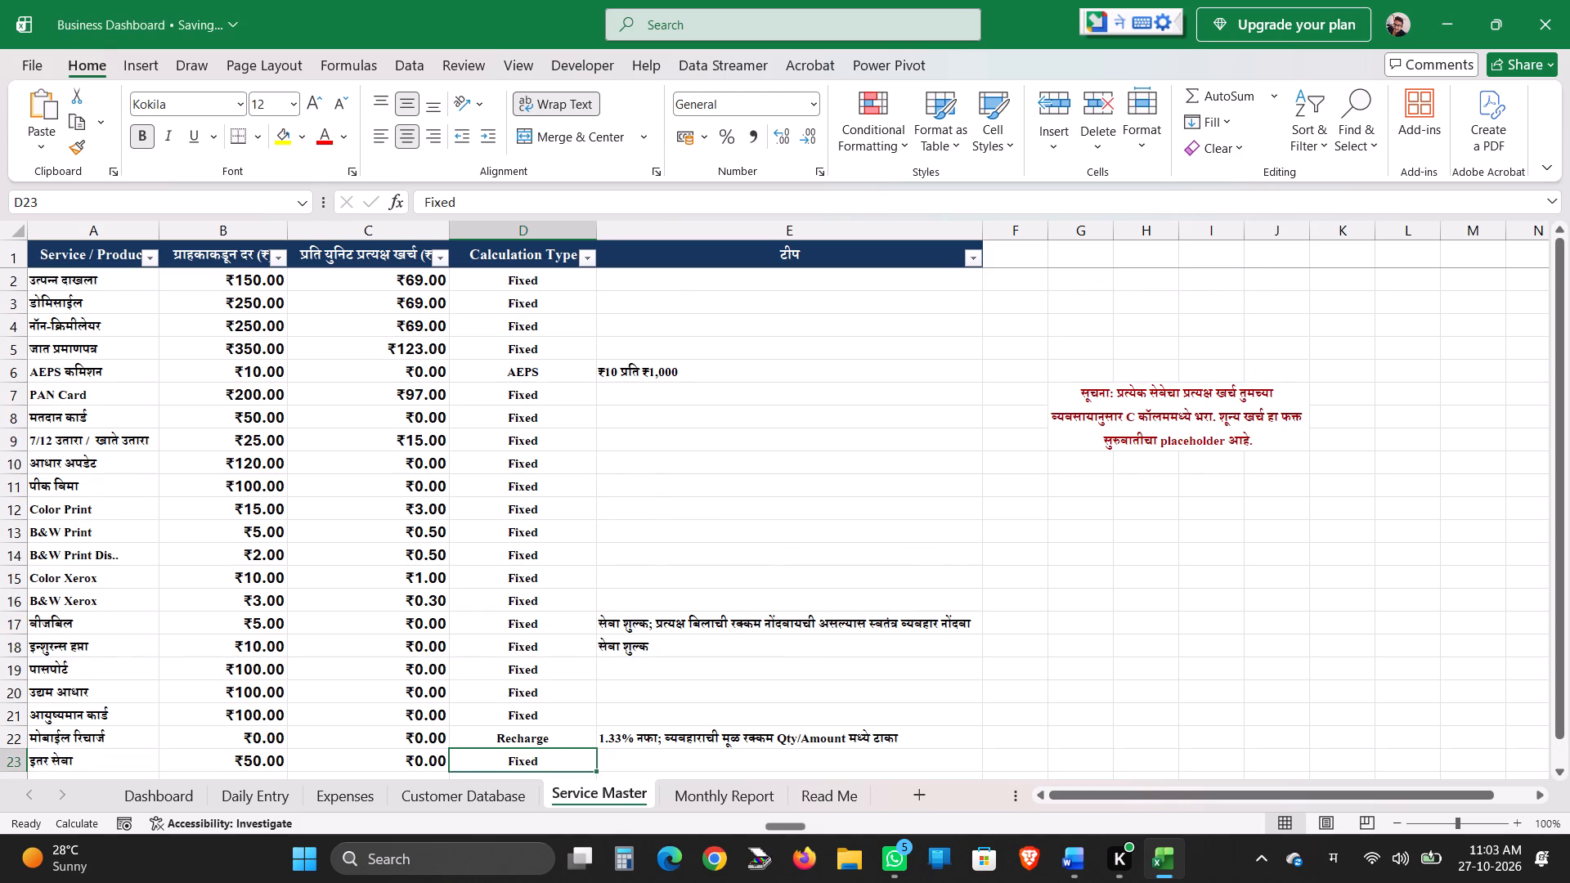
pyautogui.scroll(-1, 554, 632)
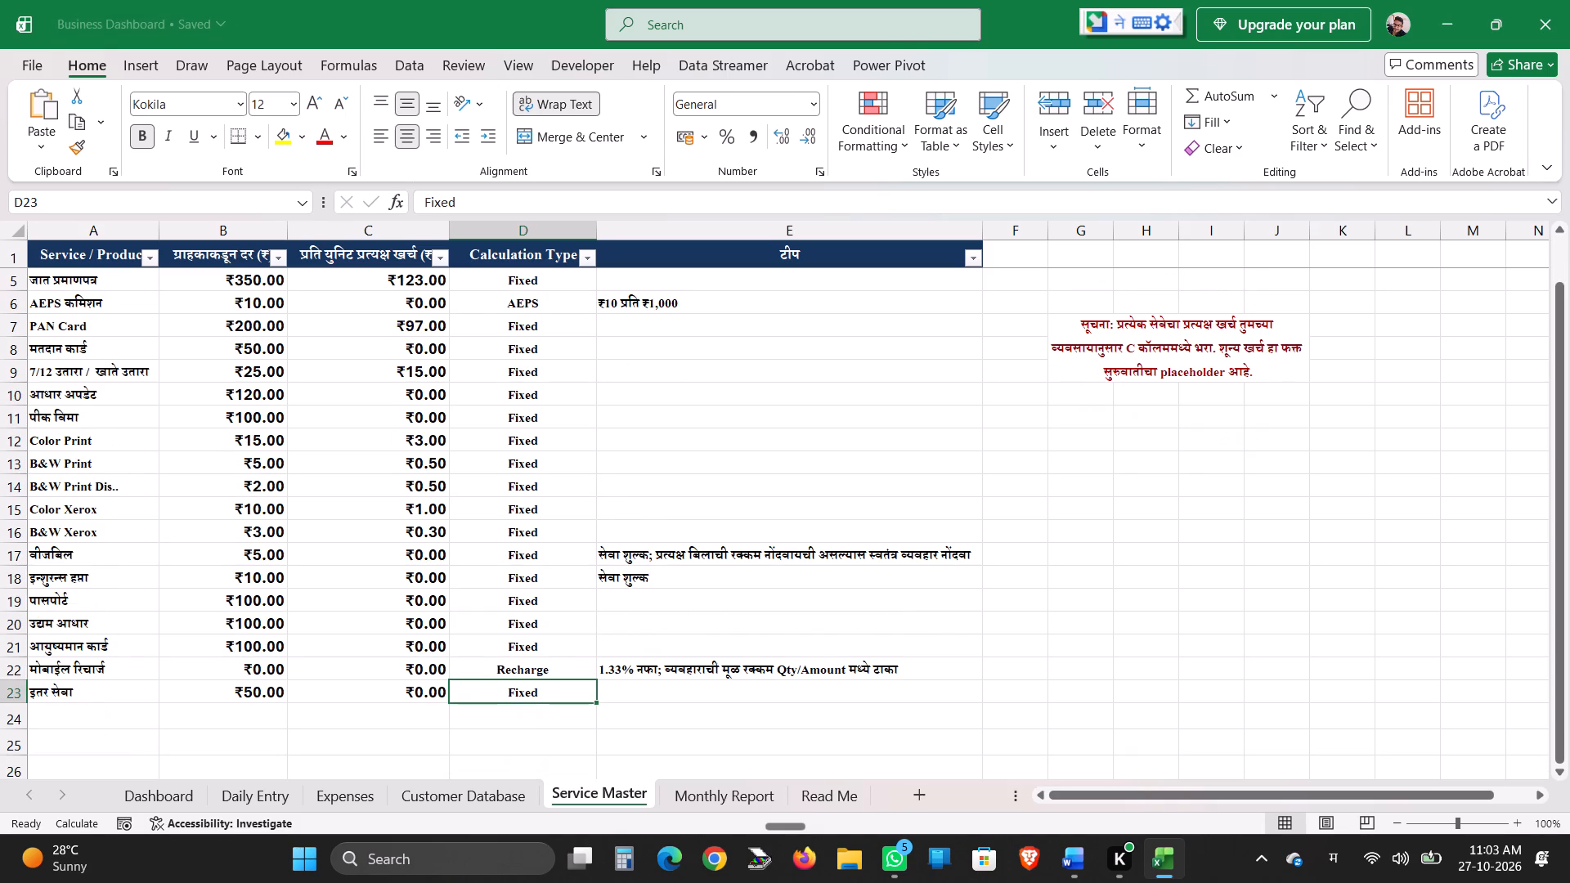
pyautogui.click(245, 794)
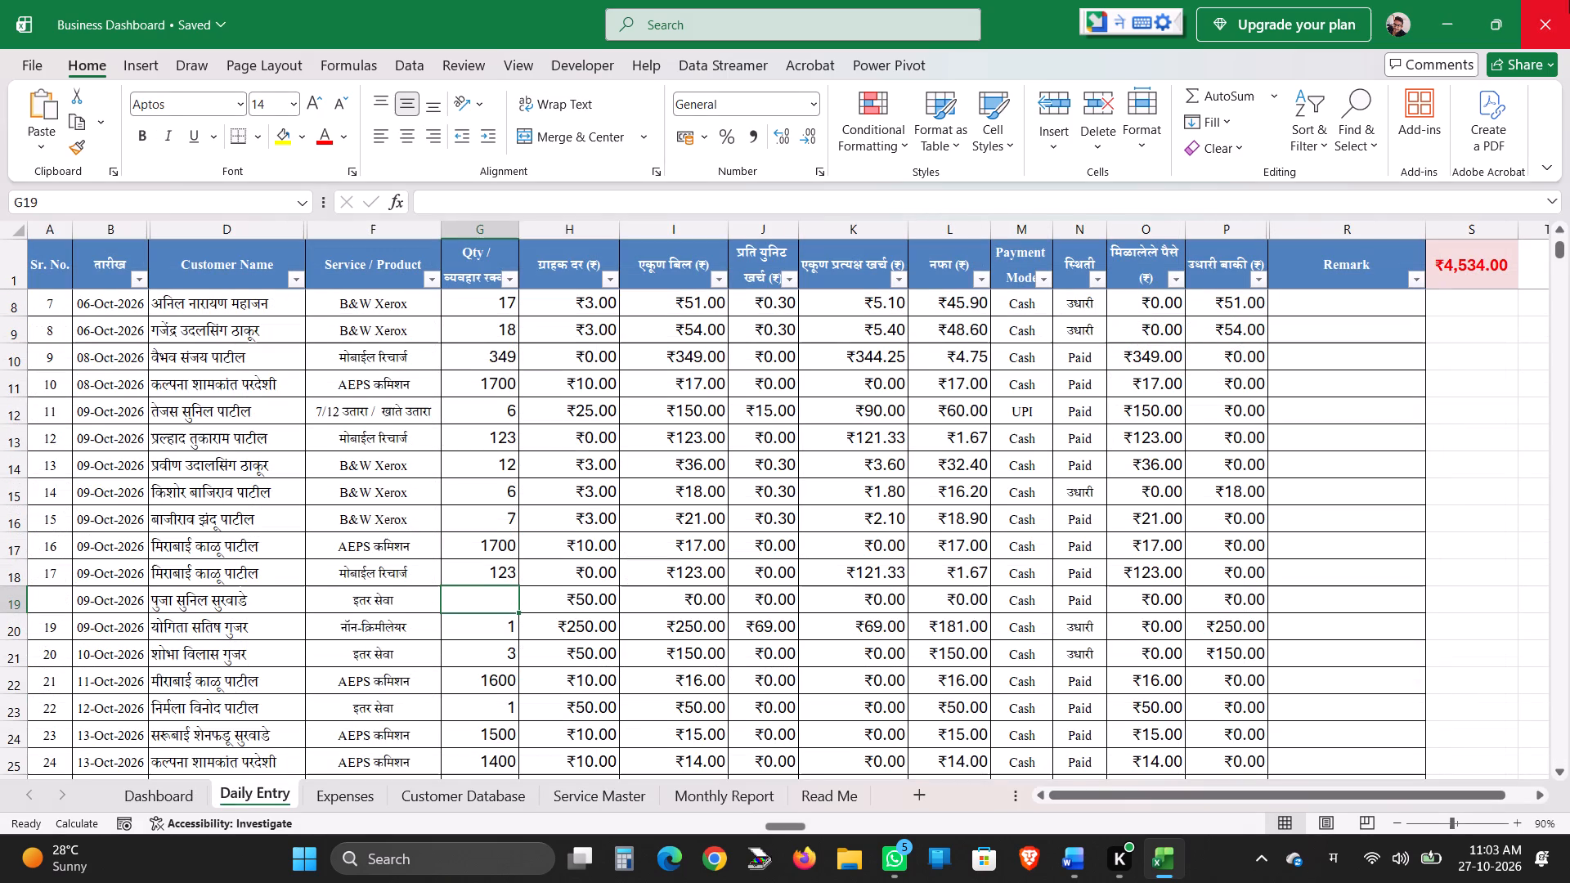
# Enter quantity 4 for the इतर सेवा entry in row 19 and move along the row to its Remark cell.
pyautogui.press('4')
pyautogui.press('Return')
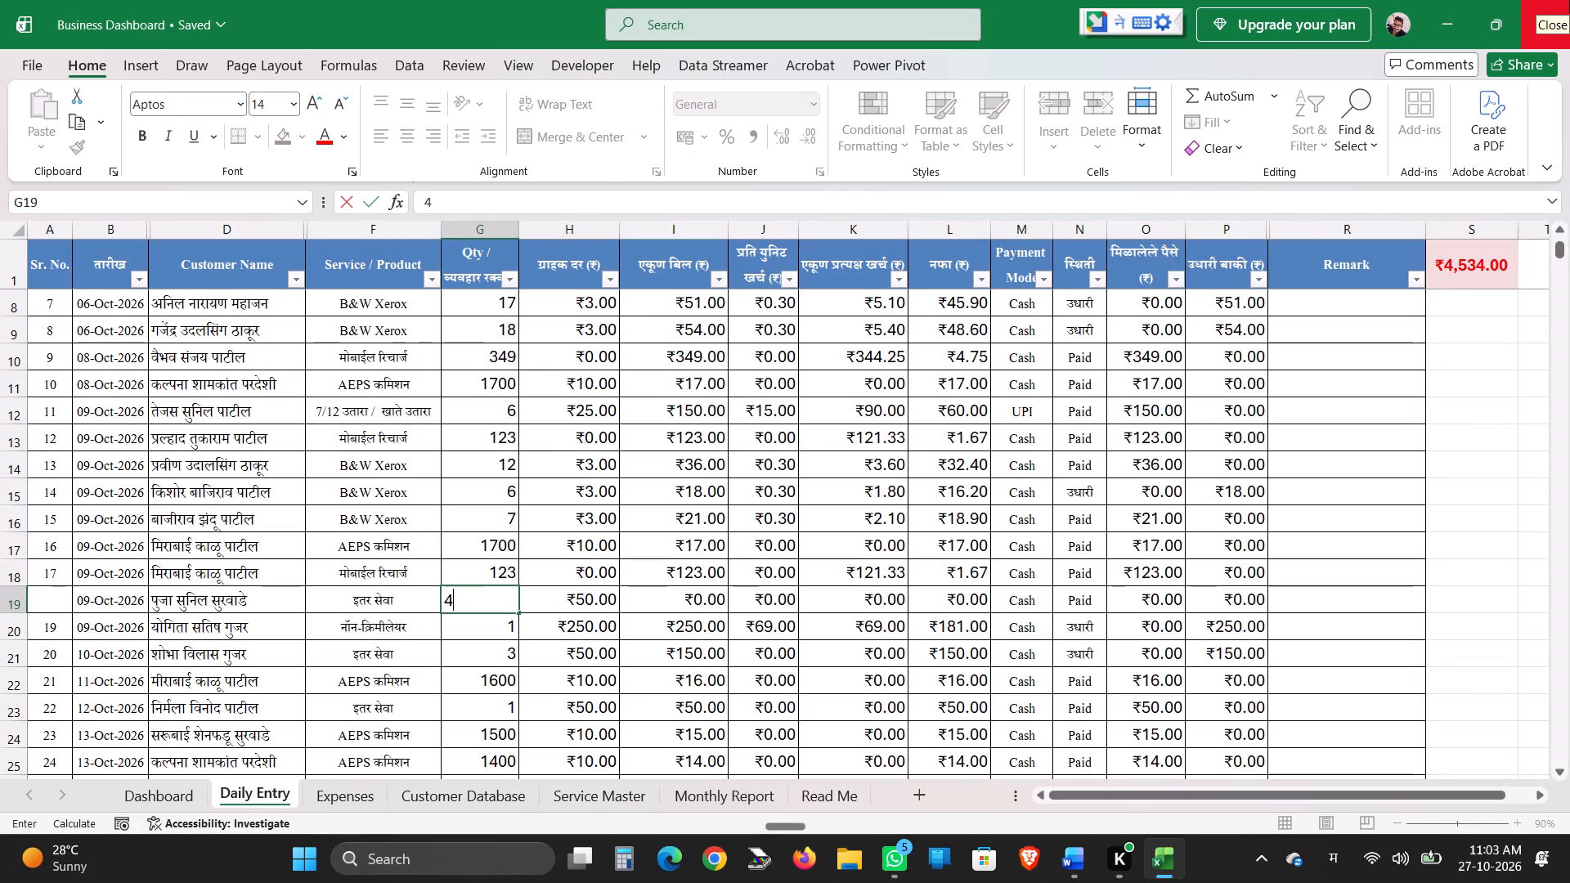
pyautogui.press('Tab')
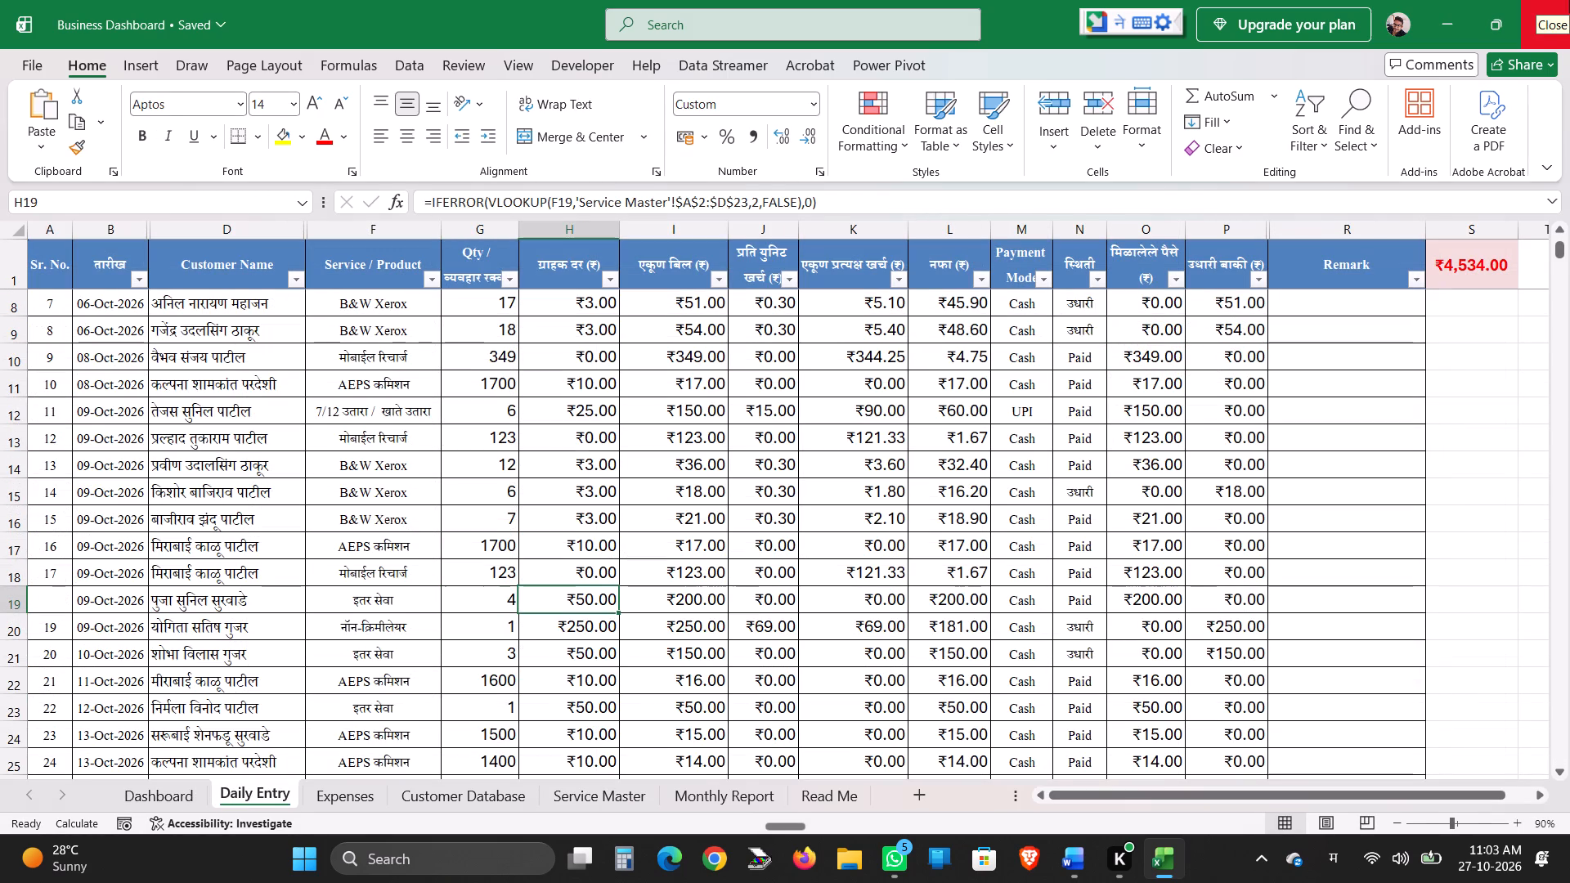
pyautogui.press('Tab')
pyautogui.press('Tab')
pyautogui.press('Tab')
pyautogui.press('Tab')
pyautogui.press('Tab')
pyautogui.press('Tab')
pyautogui.press('Tab')
pyautogui.press('Tab')
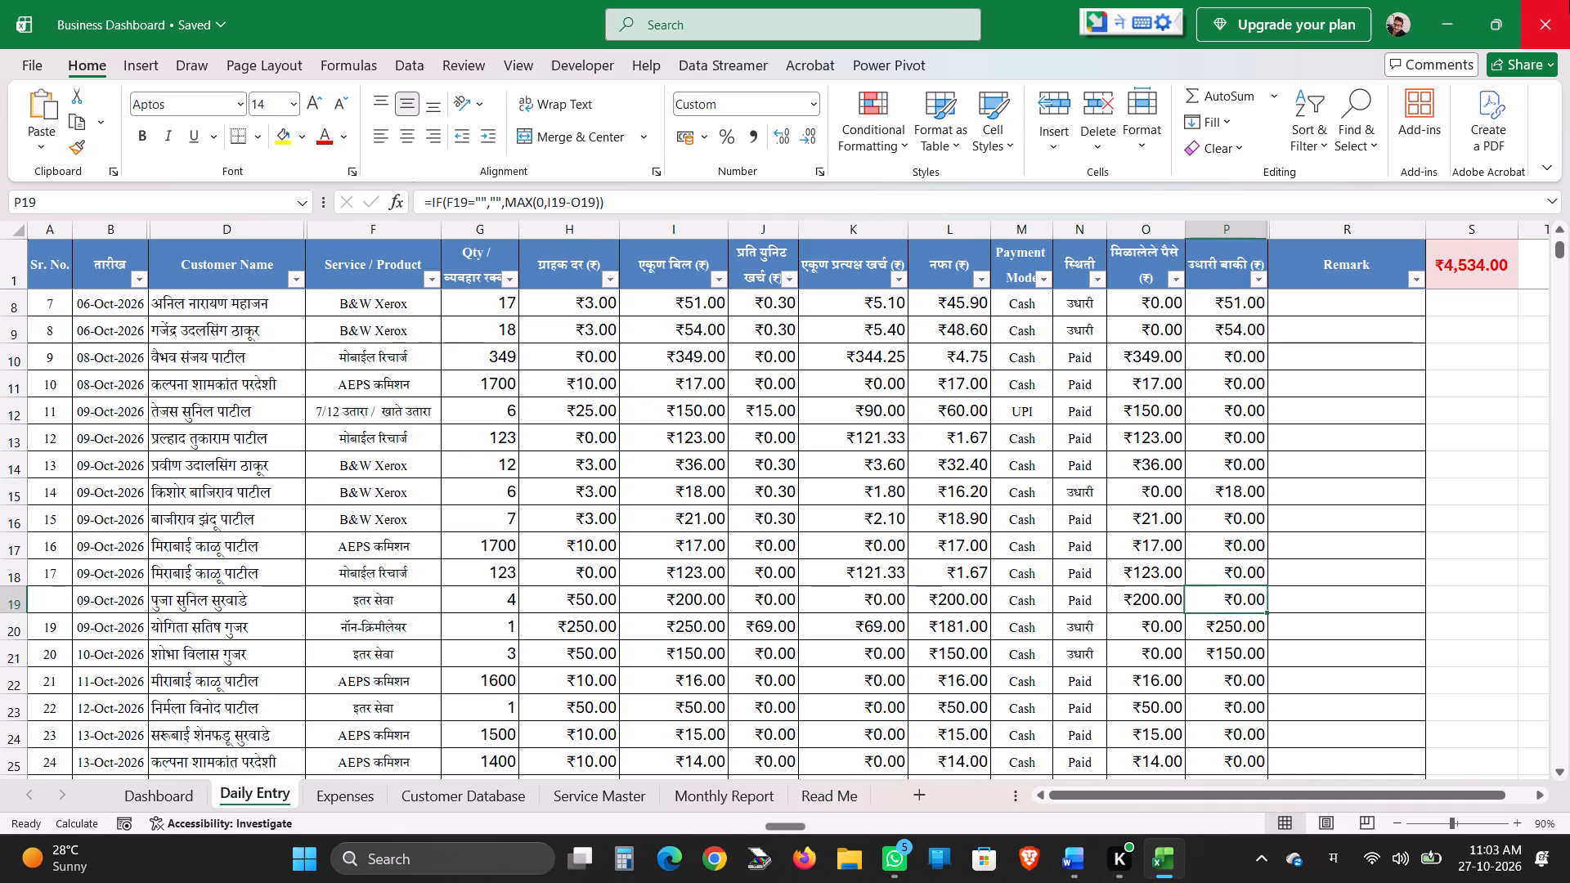
pyautogui.press('Tab')
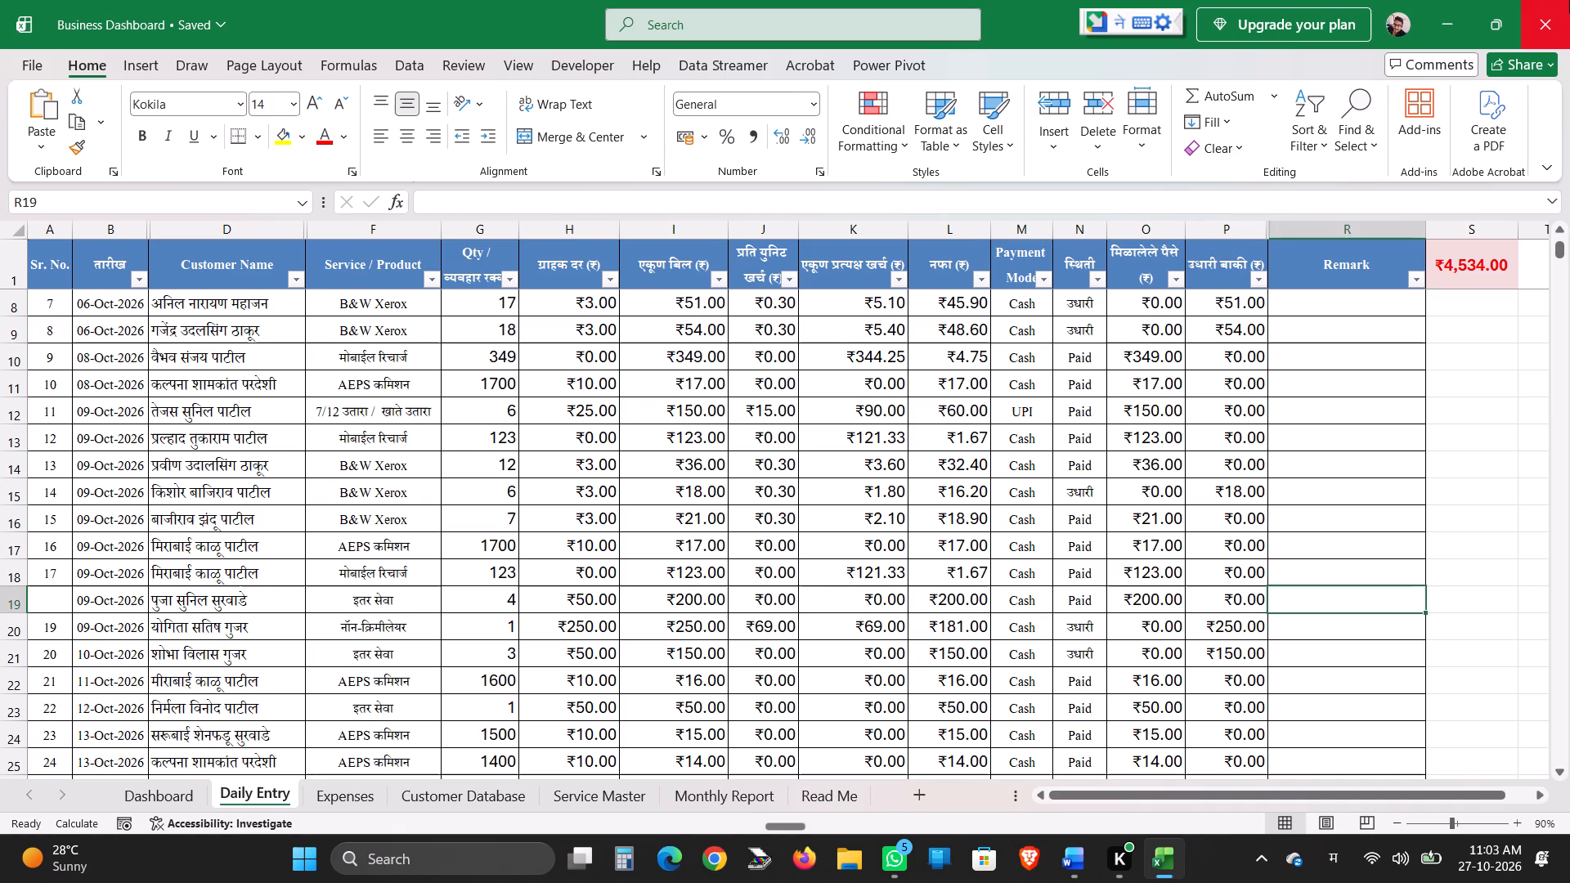
# Set the स्थिती (status) of the मोबाईल रिचार्ज entry in row 18 to उधारी.
pyautogui.click(1096, 556)
pyautogui.click(1090, 578)
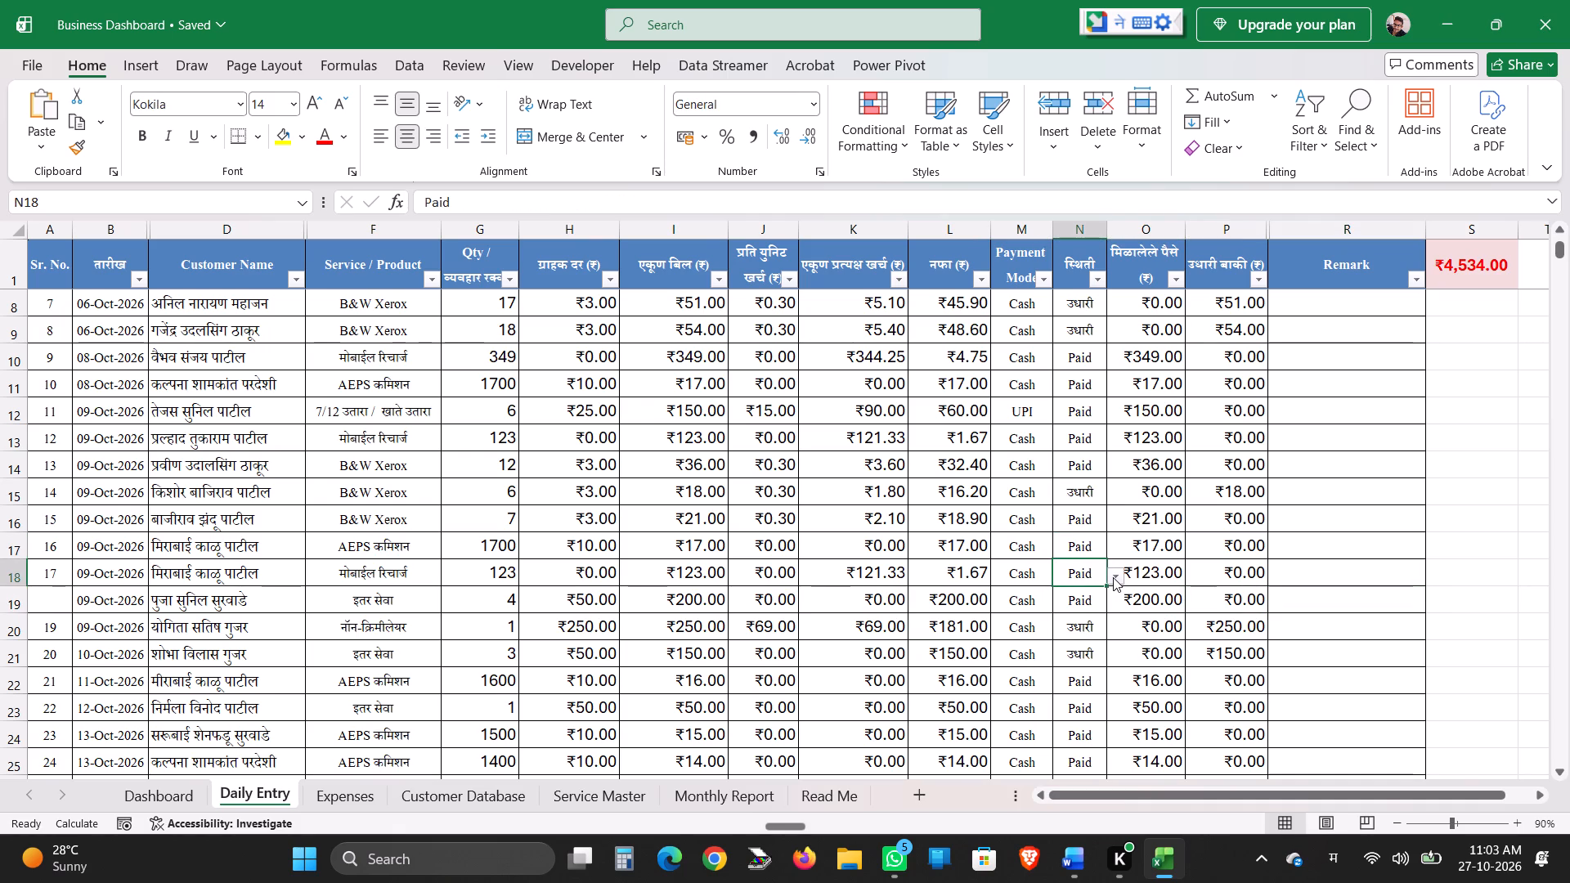
pyautogui.click(1114, 577)
pyautogui.click(1095, 600)
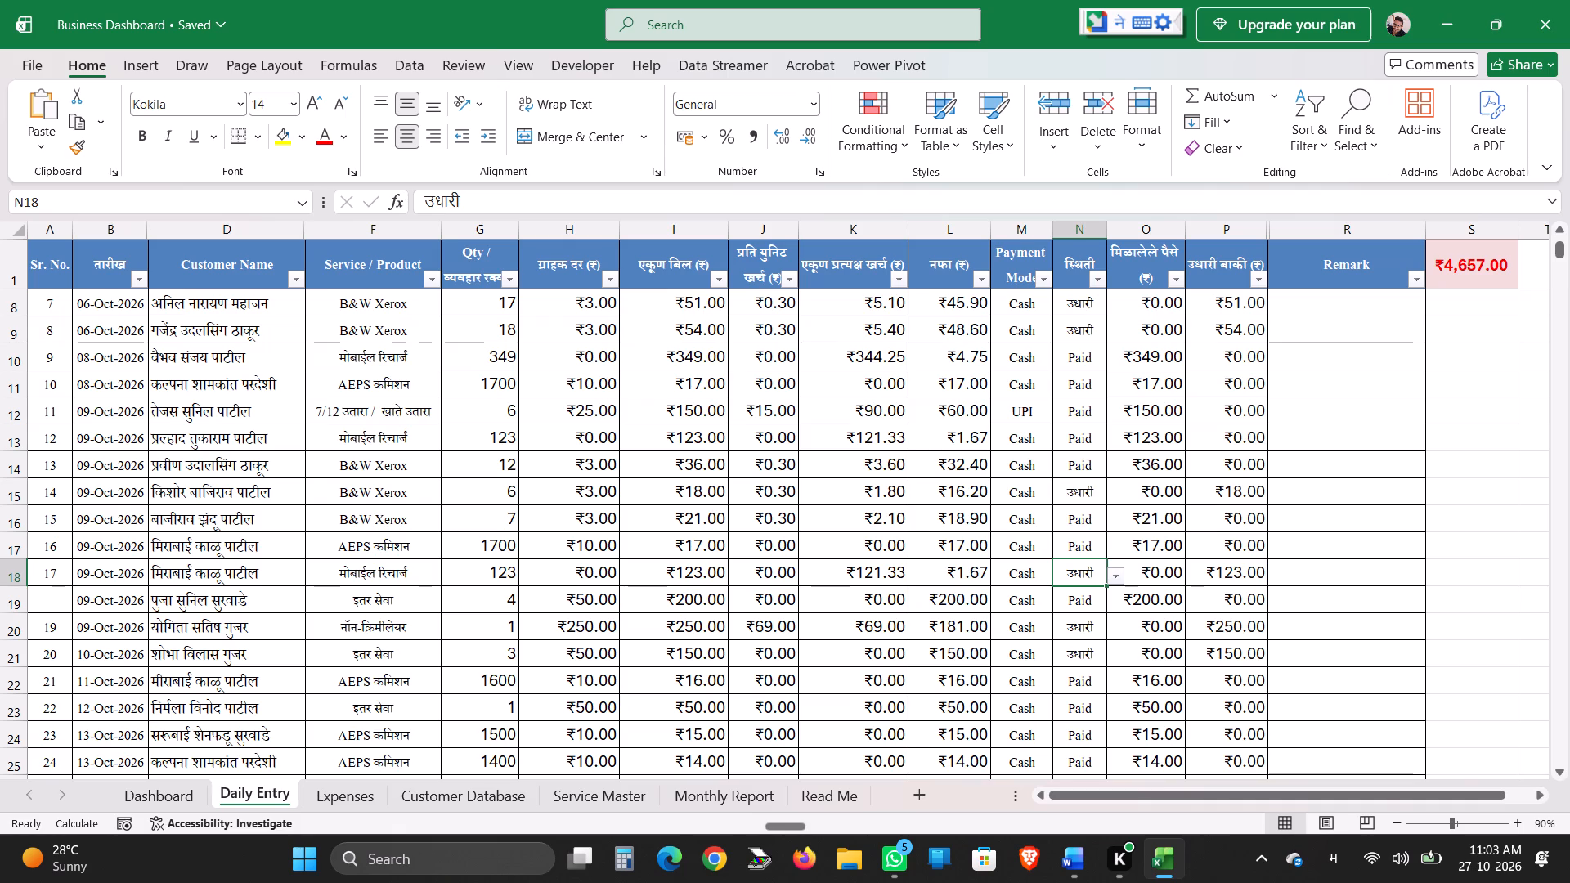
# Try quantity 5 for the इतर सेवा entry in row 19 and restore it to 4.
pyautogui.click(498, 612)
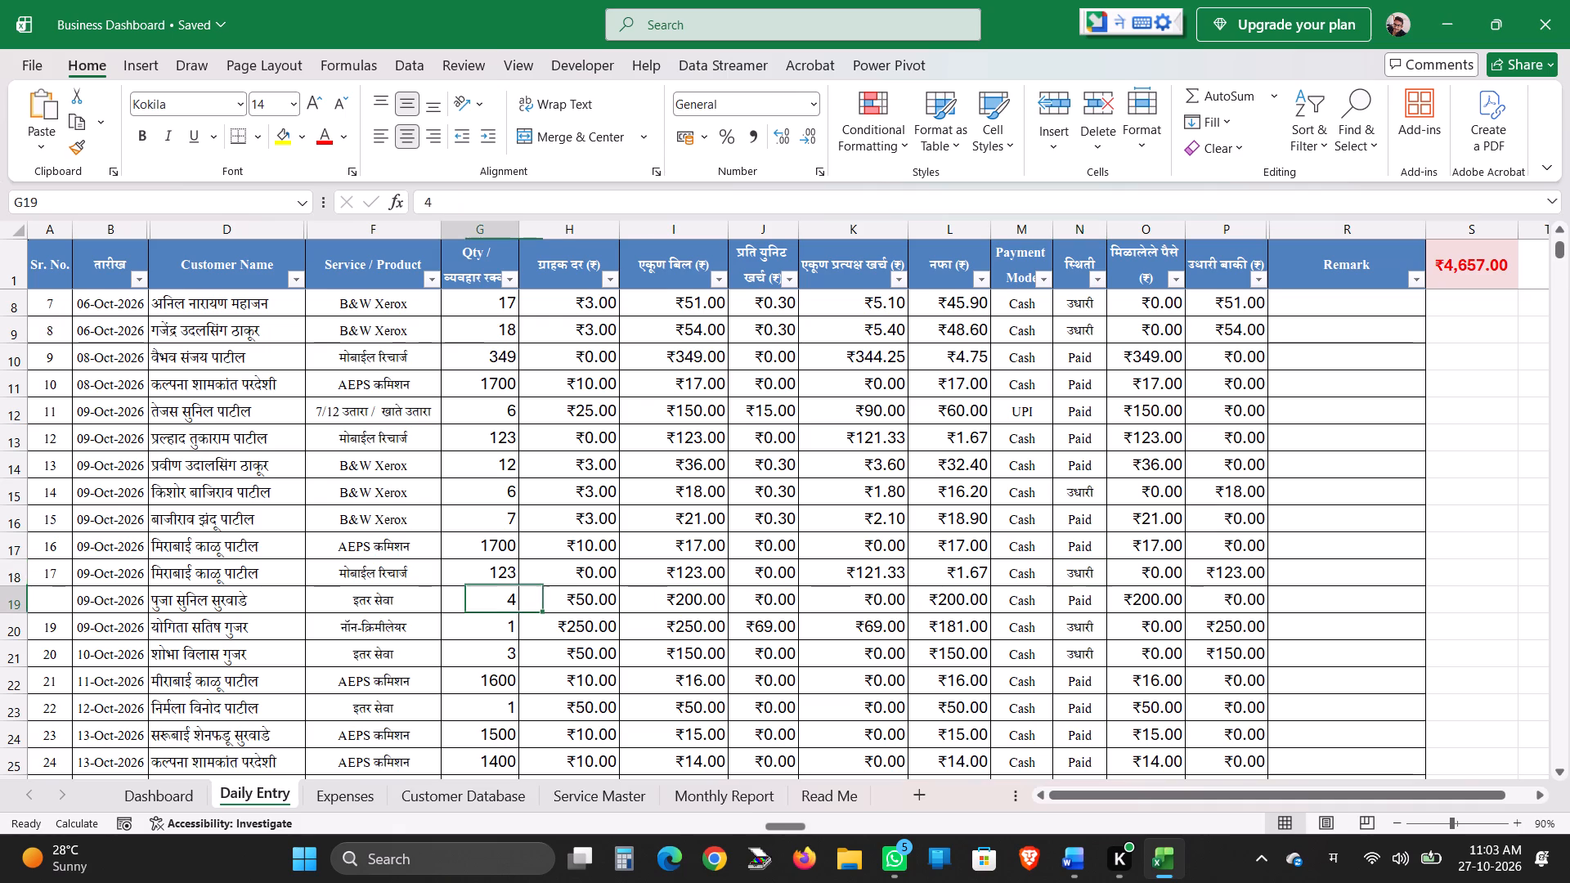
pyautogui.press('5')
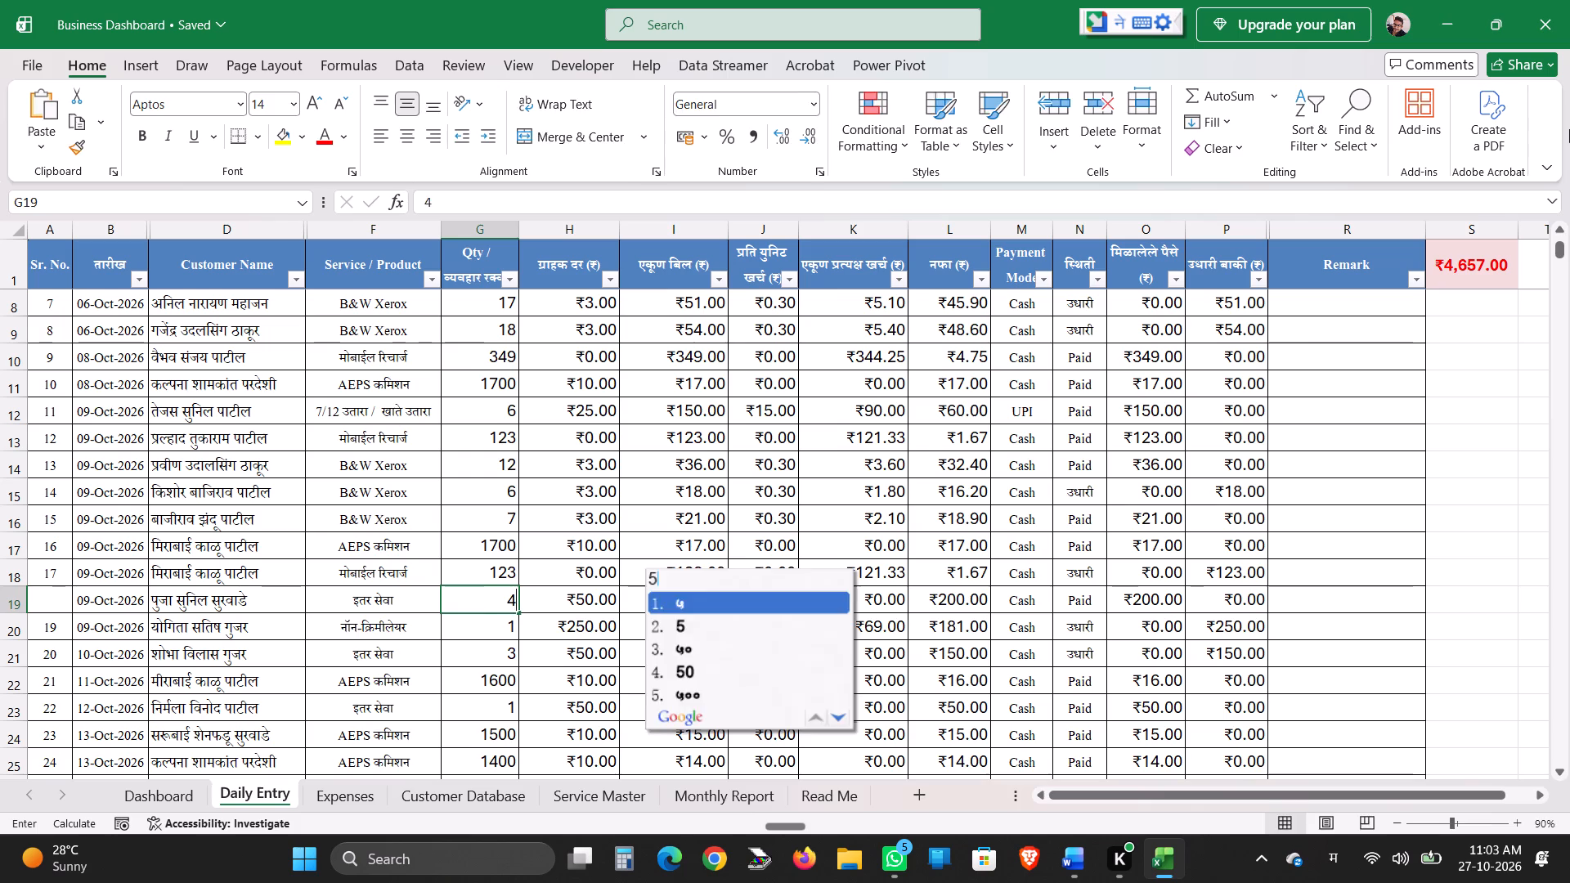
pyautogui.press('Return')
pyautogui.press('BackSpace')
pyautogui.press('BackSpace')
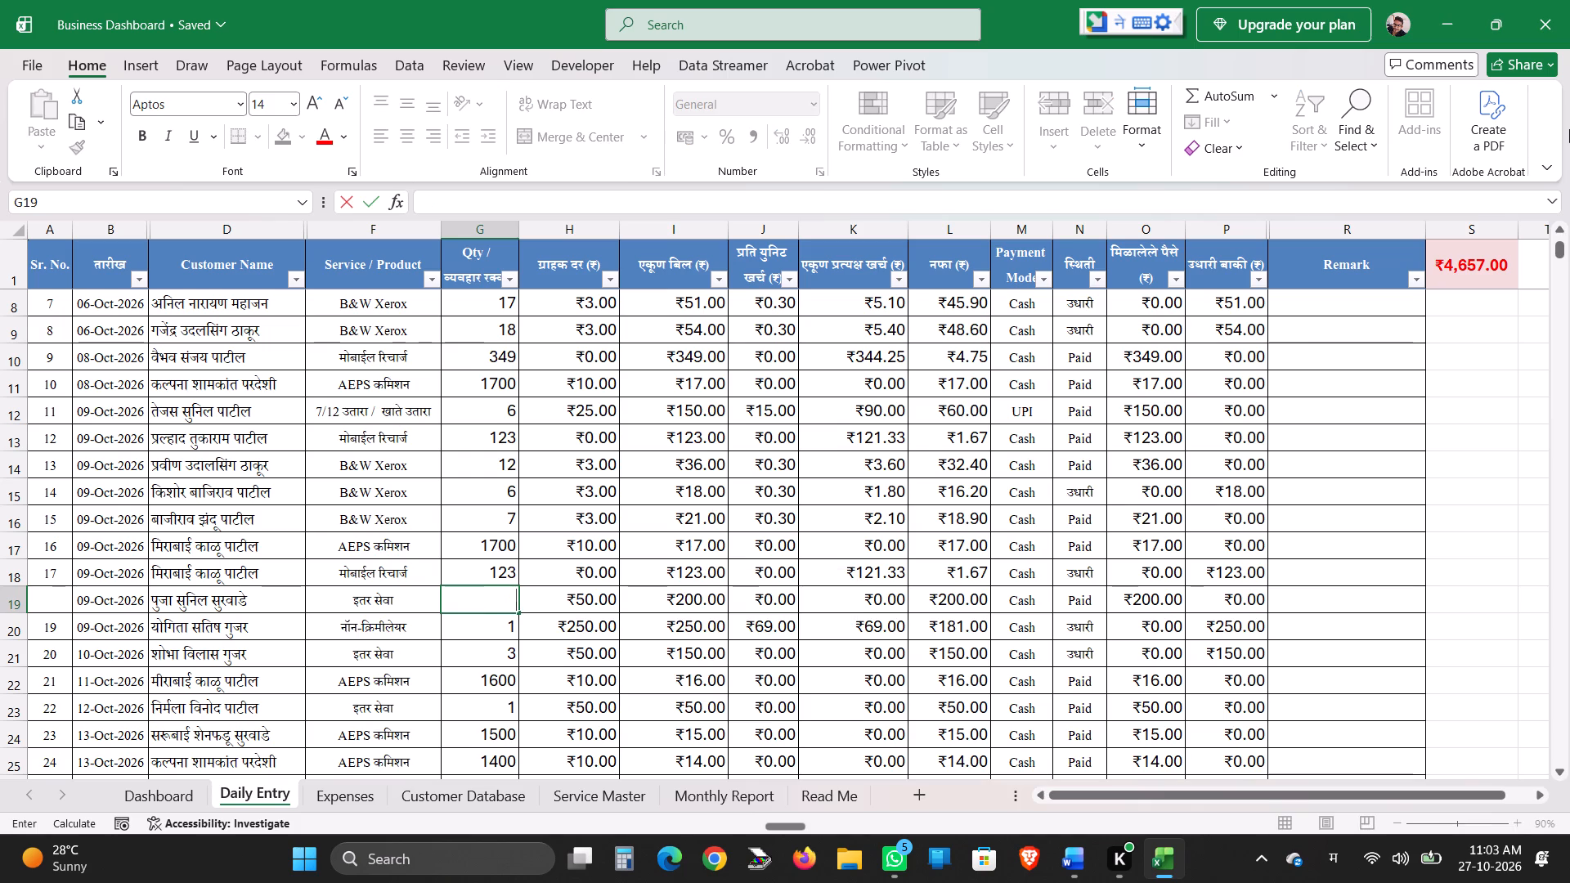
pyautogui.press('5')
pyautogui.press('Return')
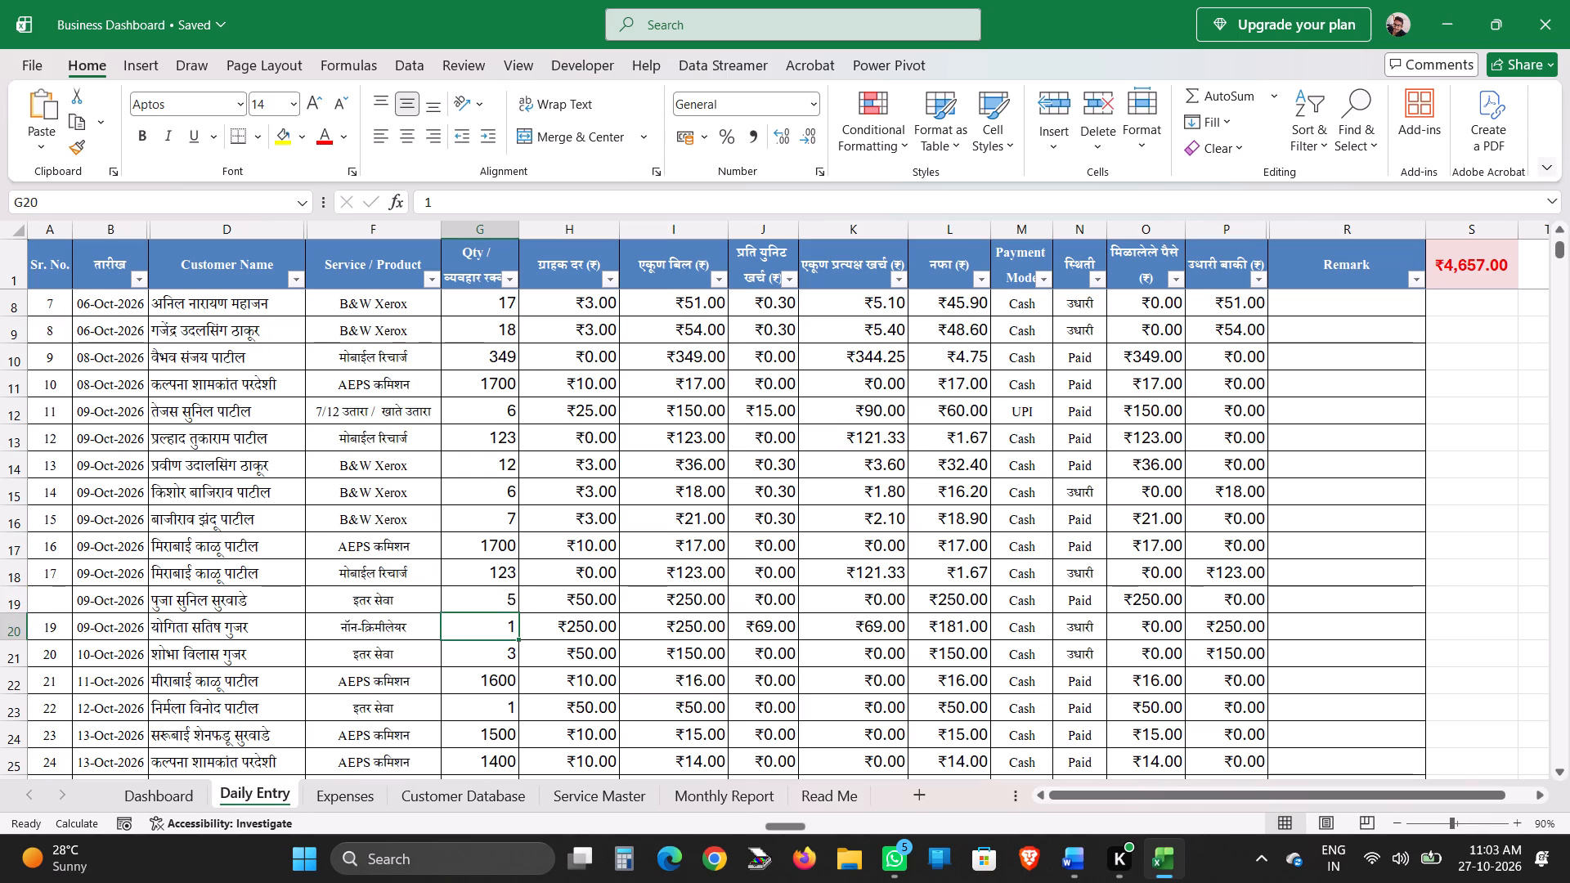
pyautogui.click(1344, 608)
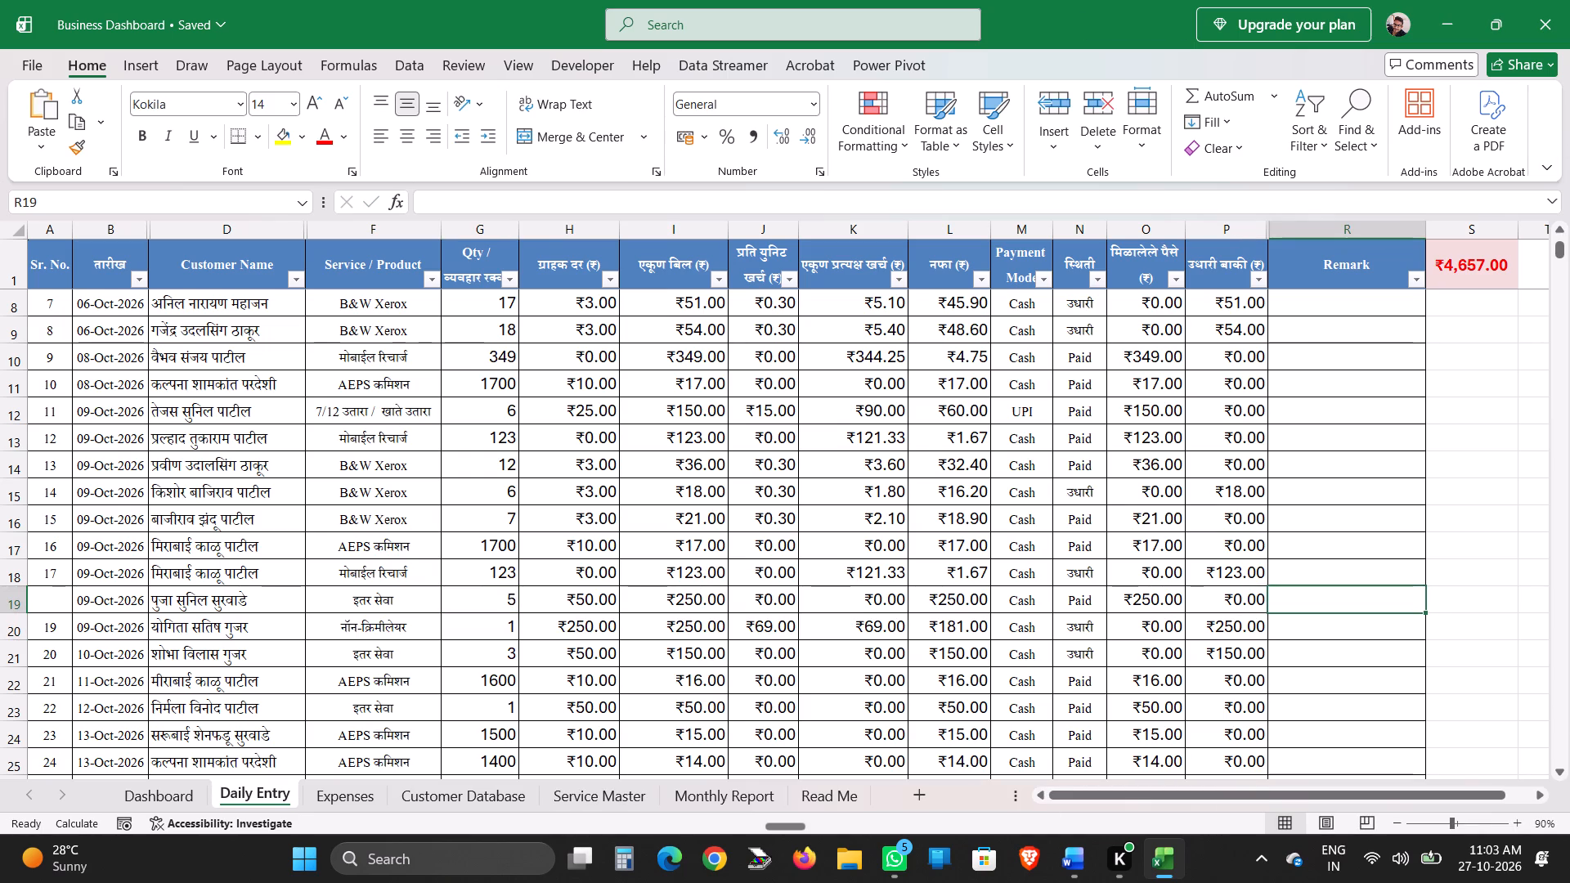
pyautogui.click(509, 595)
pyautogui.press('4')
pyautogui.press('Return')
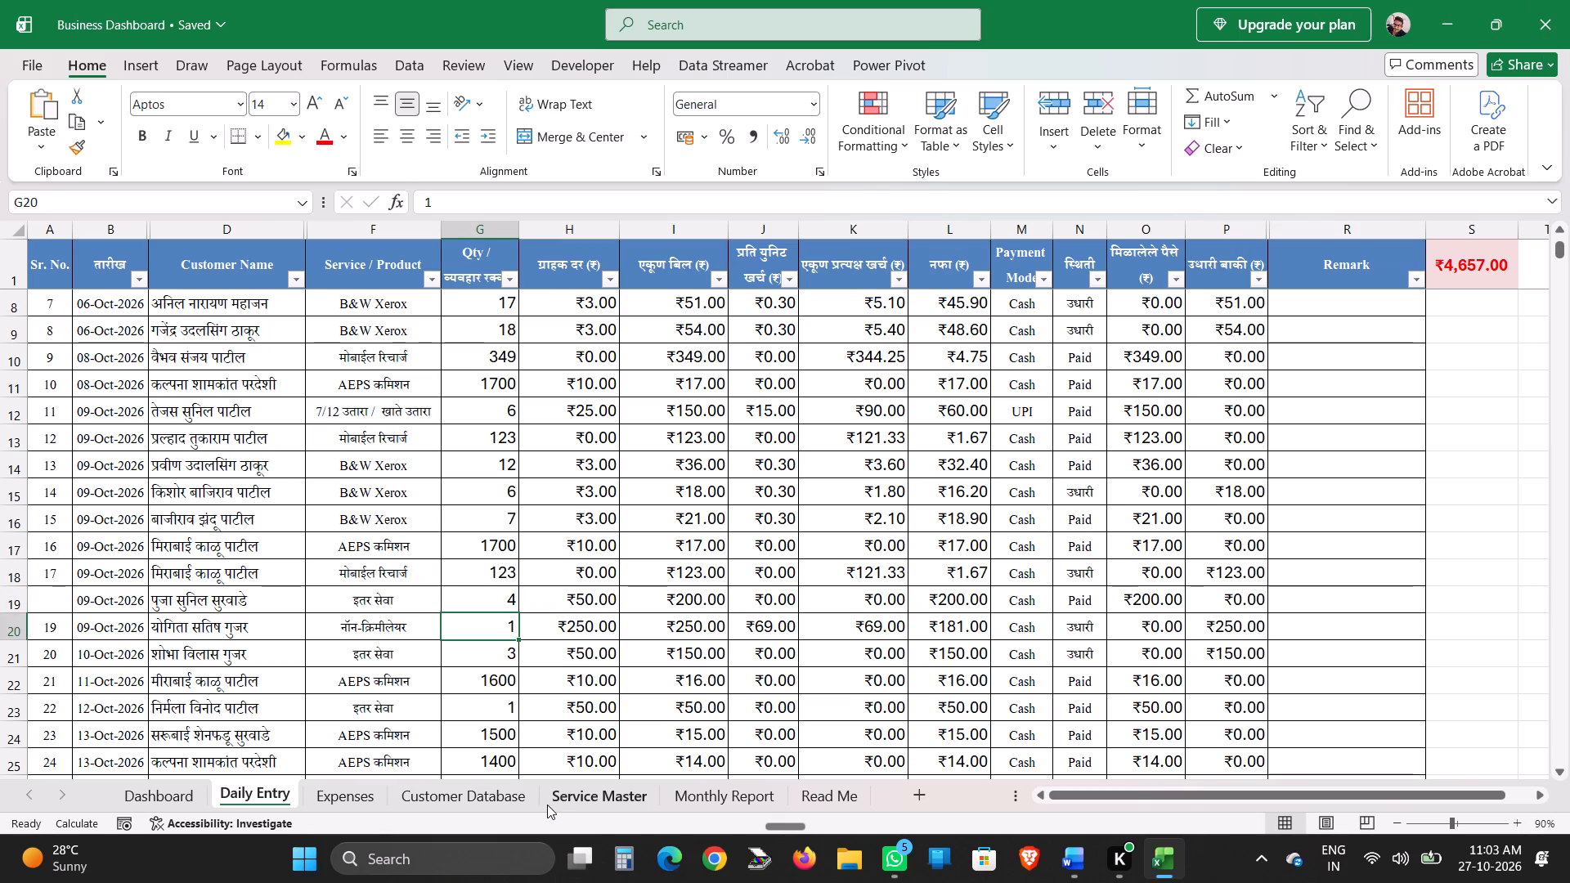
# Enter the remark "typ - print" for the इतर सेवा entry in row 19.
pyautogui.click(1319, 589)
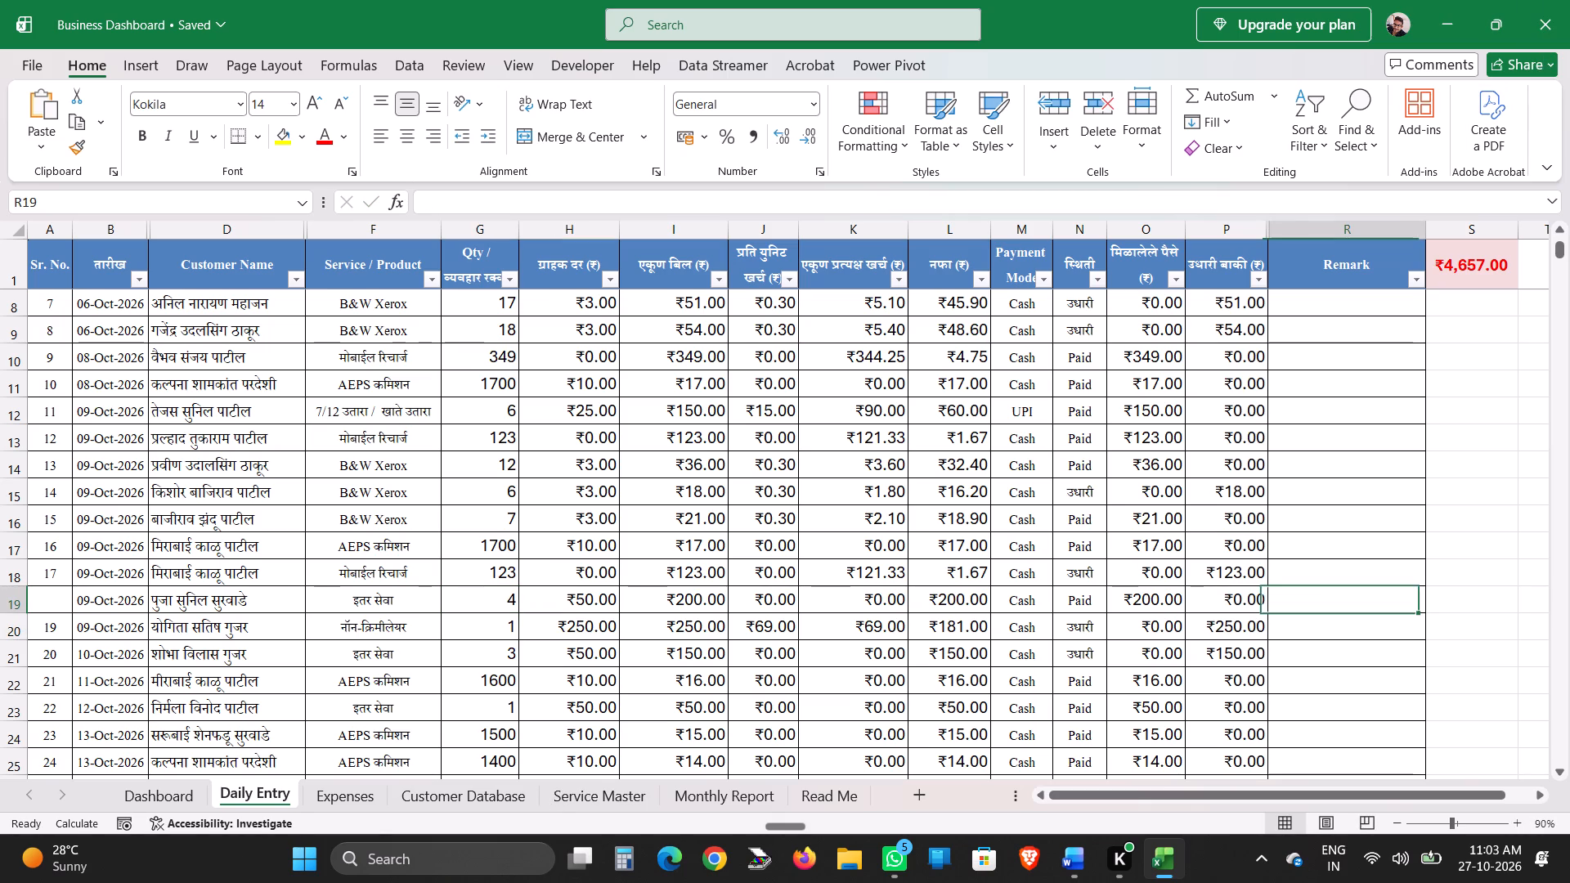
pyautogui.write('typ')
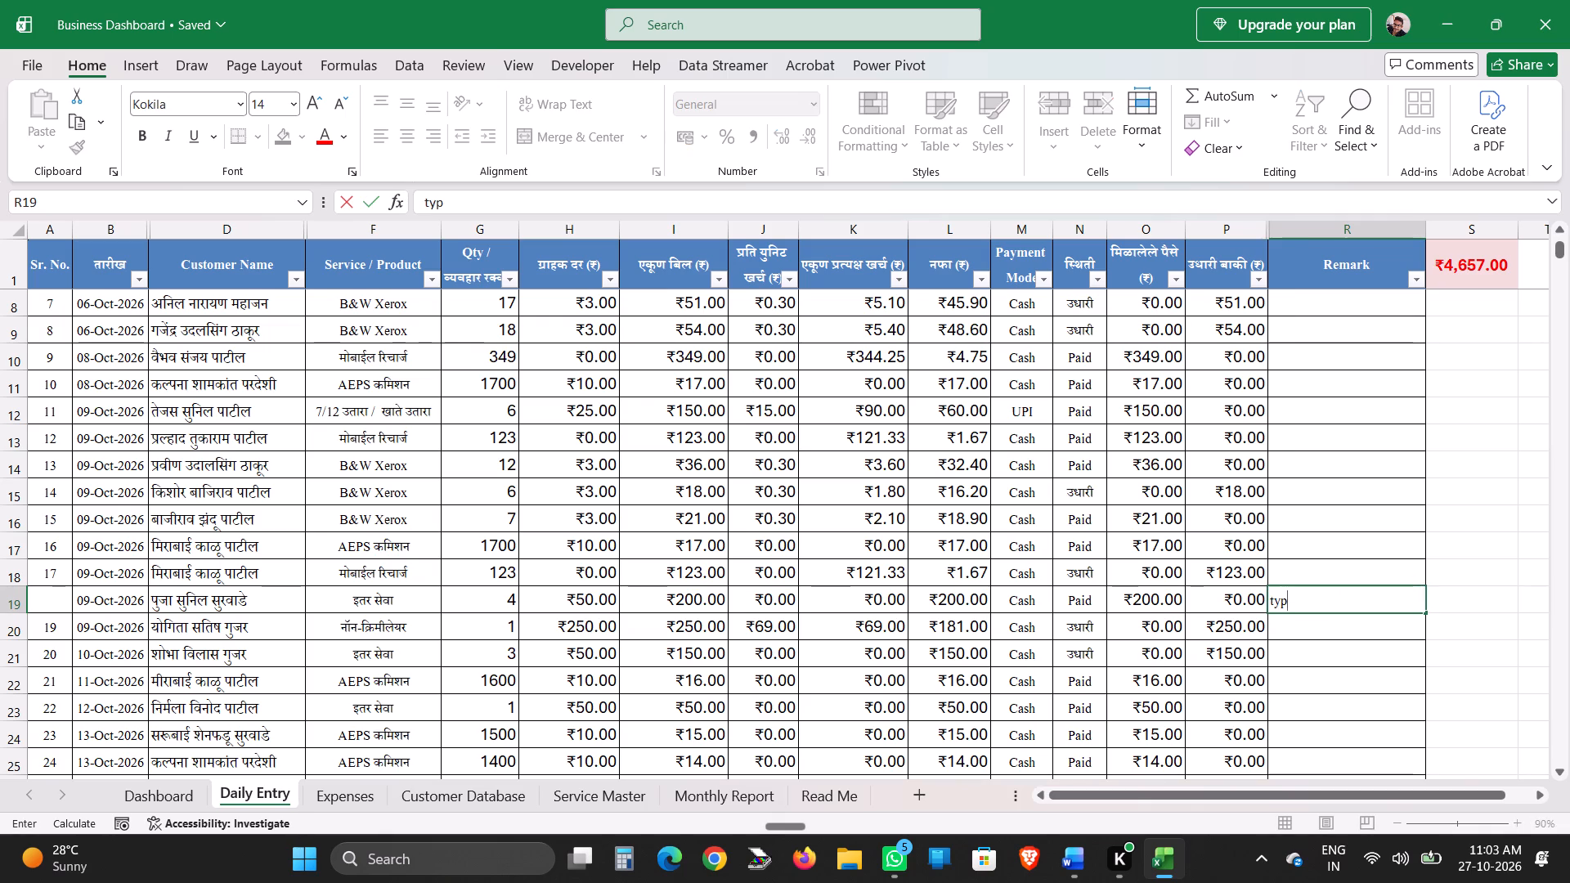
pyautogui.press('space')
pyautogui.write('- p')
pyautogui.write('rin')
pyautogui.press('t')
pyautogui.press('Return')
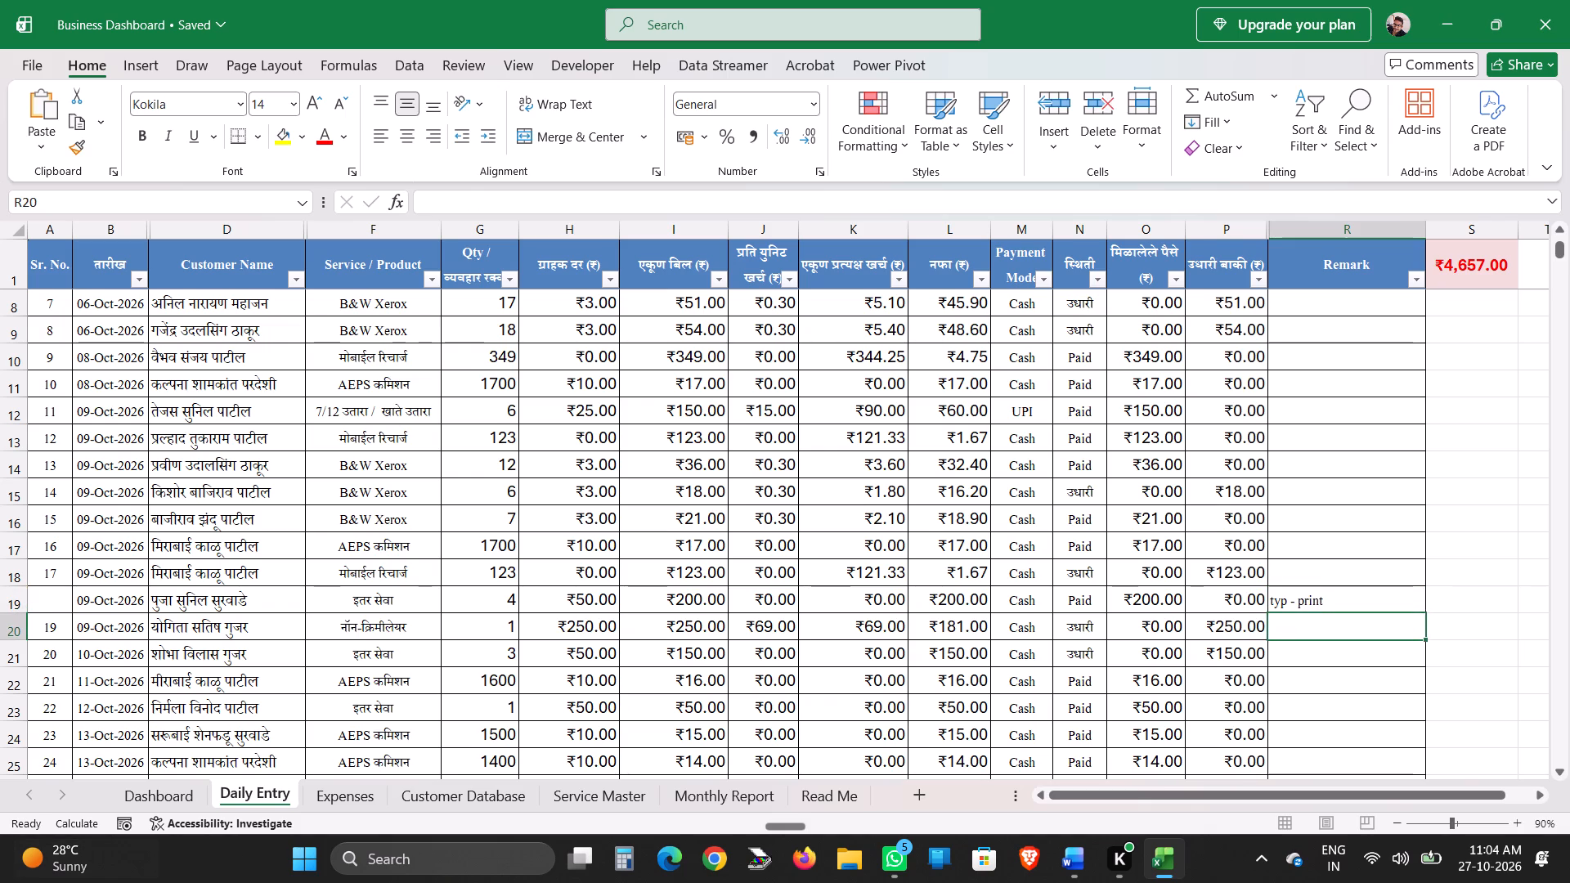
# Fill the Sr. No. formula down from A17:A18 into the blank cell A19.
pyautogui.click(176, 607)
pyautogui.click(64, 595)
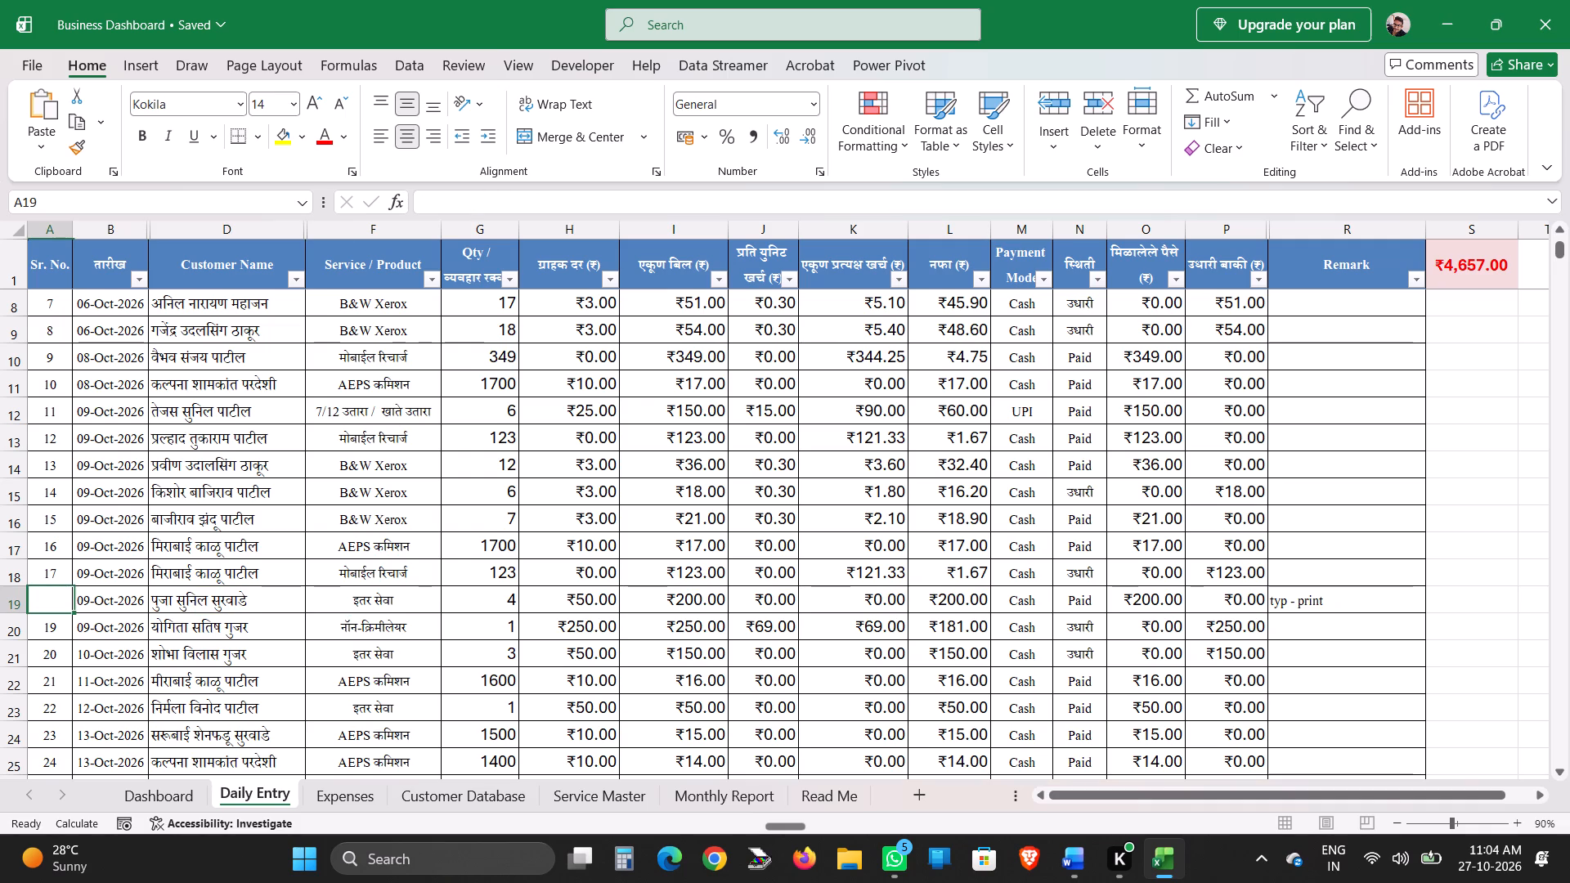
pyautogui.moveTo(48, 549); pyautogui.dragTo(52, 562)
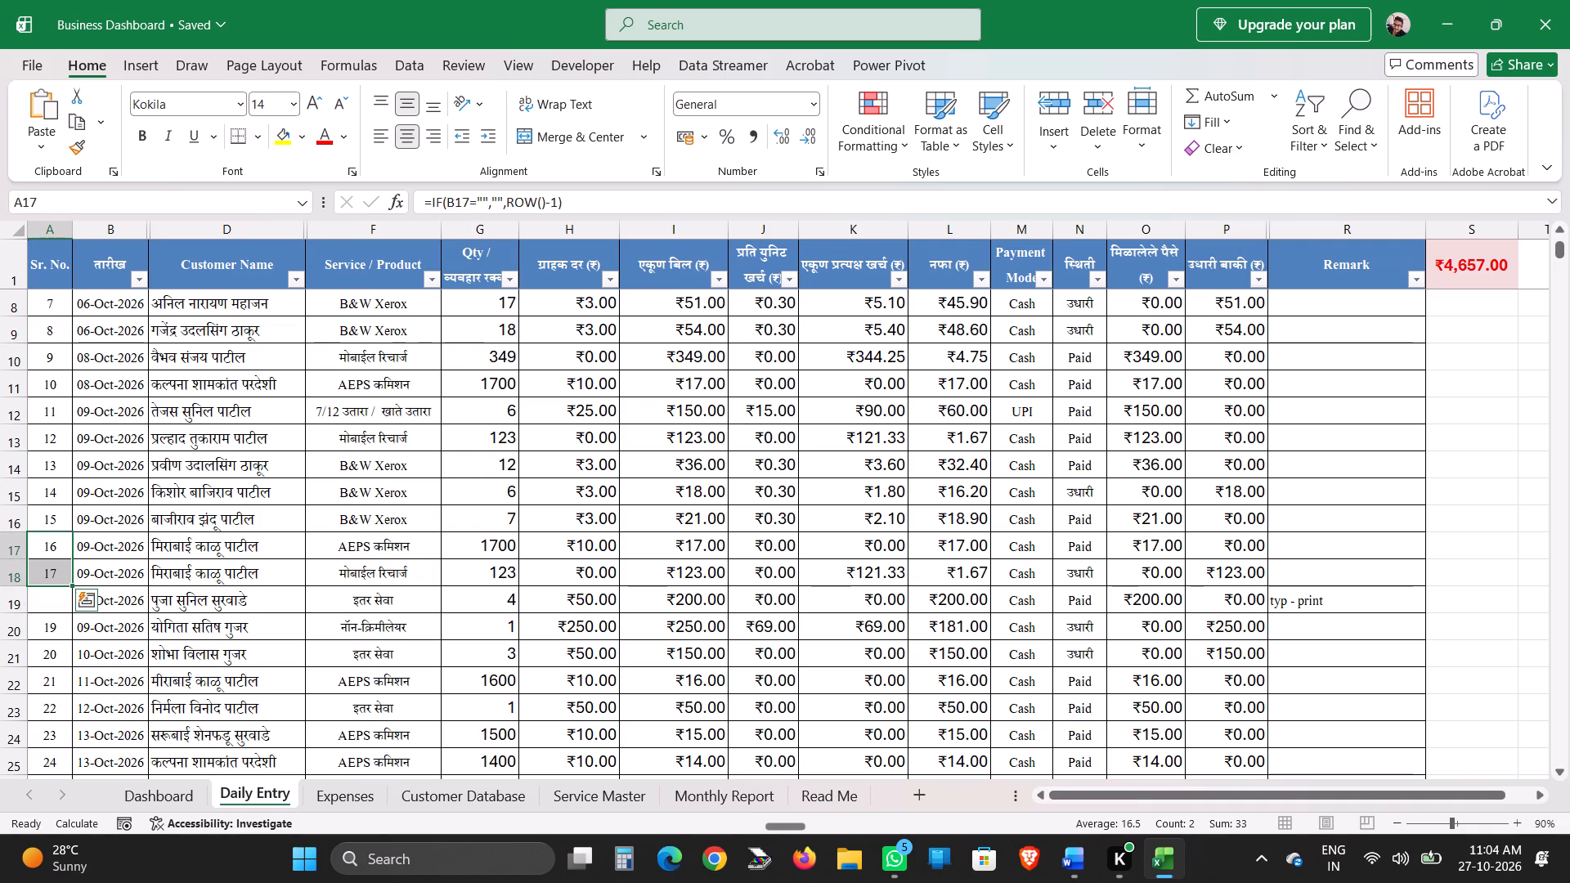
pyautogui.moveTo(74, 585); pyautogui.dragTo(76, 604)
pyautogui.click(113, 601)
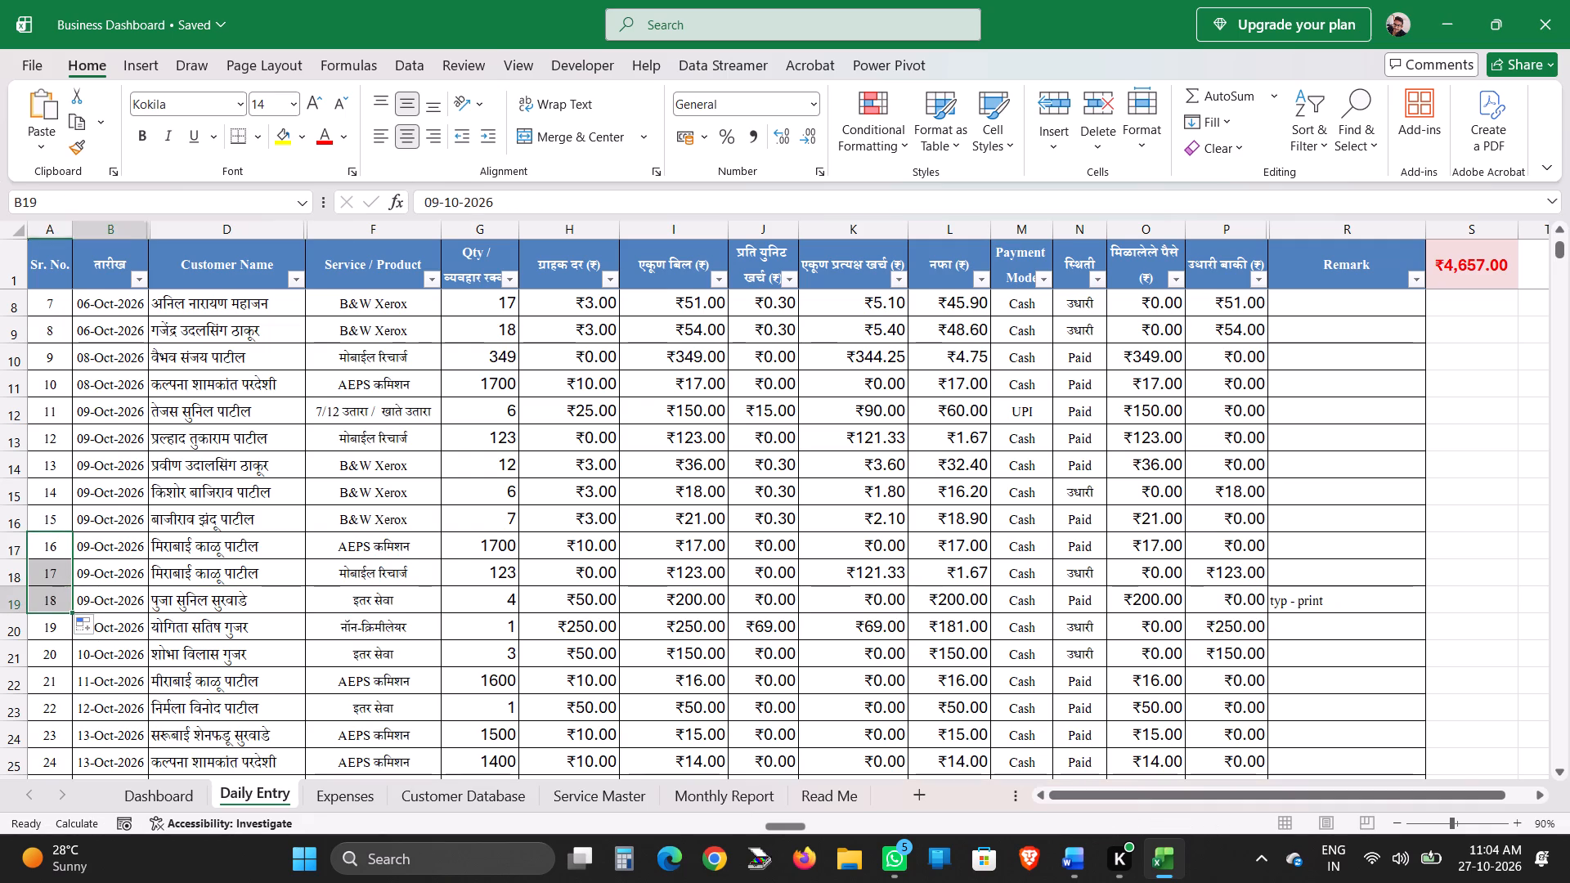
# Insert a new row above the नॉन-क्रिमीलेयर entry in row 20 and fill it down from row 19.
pyautogui.click(101, 634)
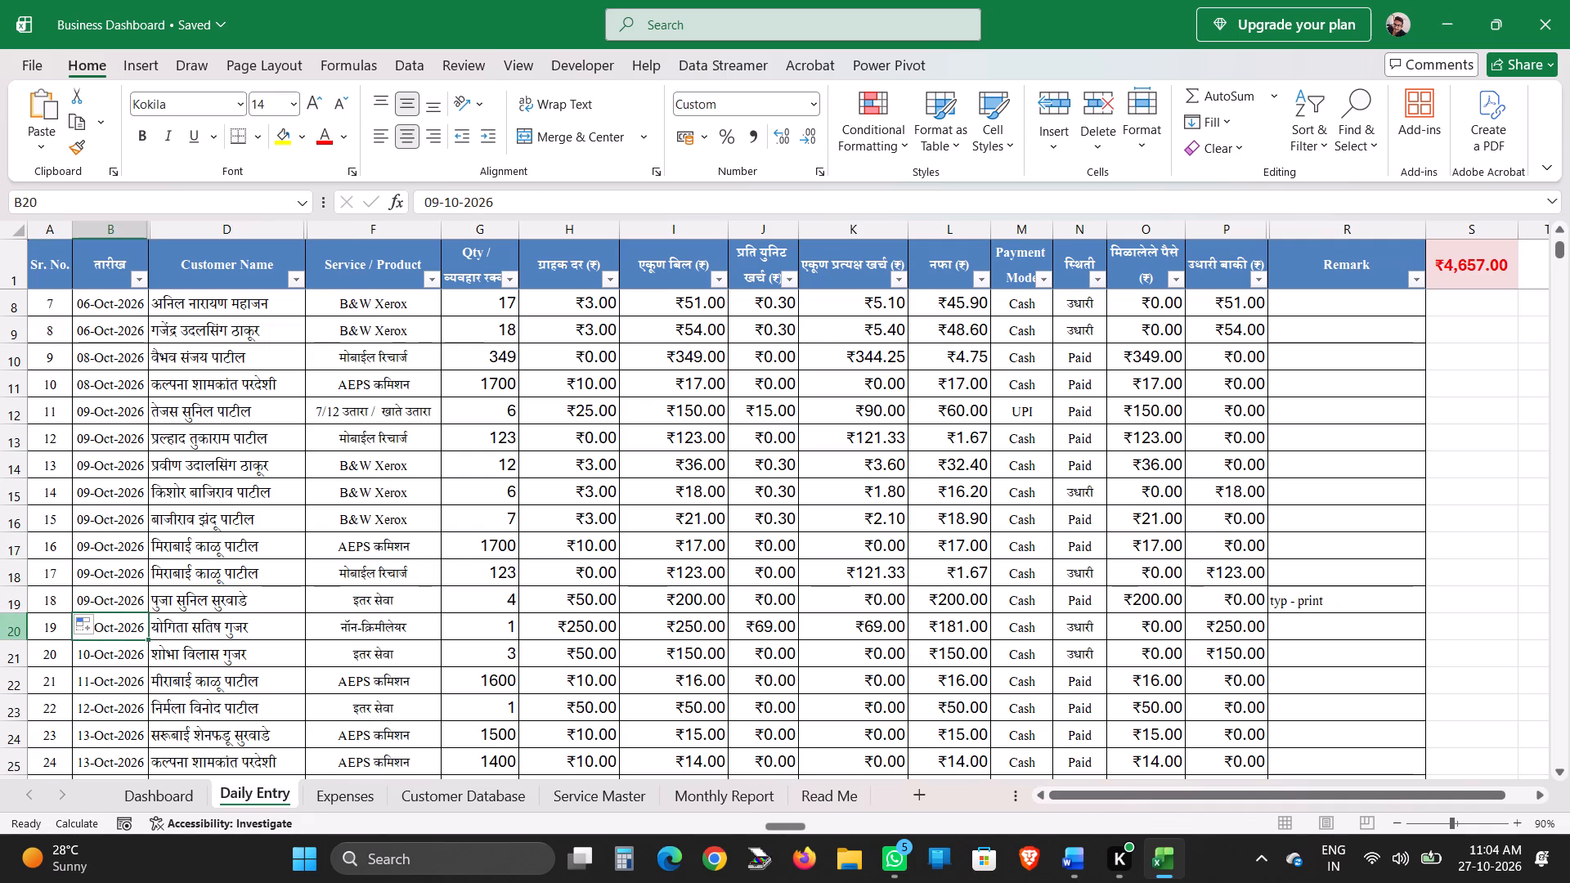
pyautogui.click(0, 621)
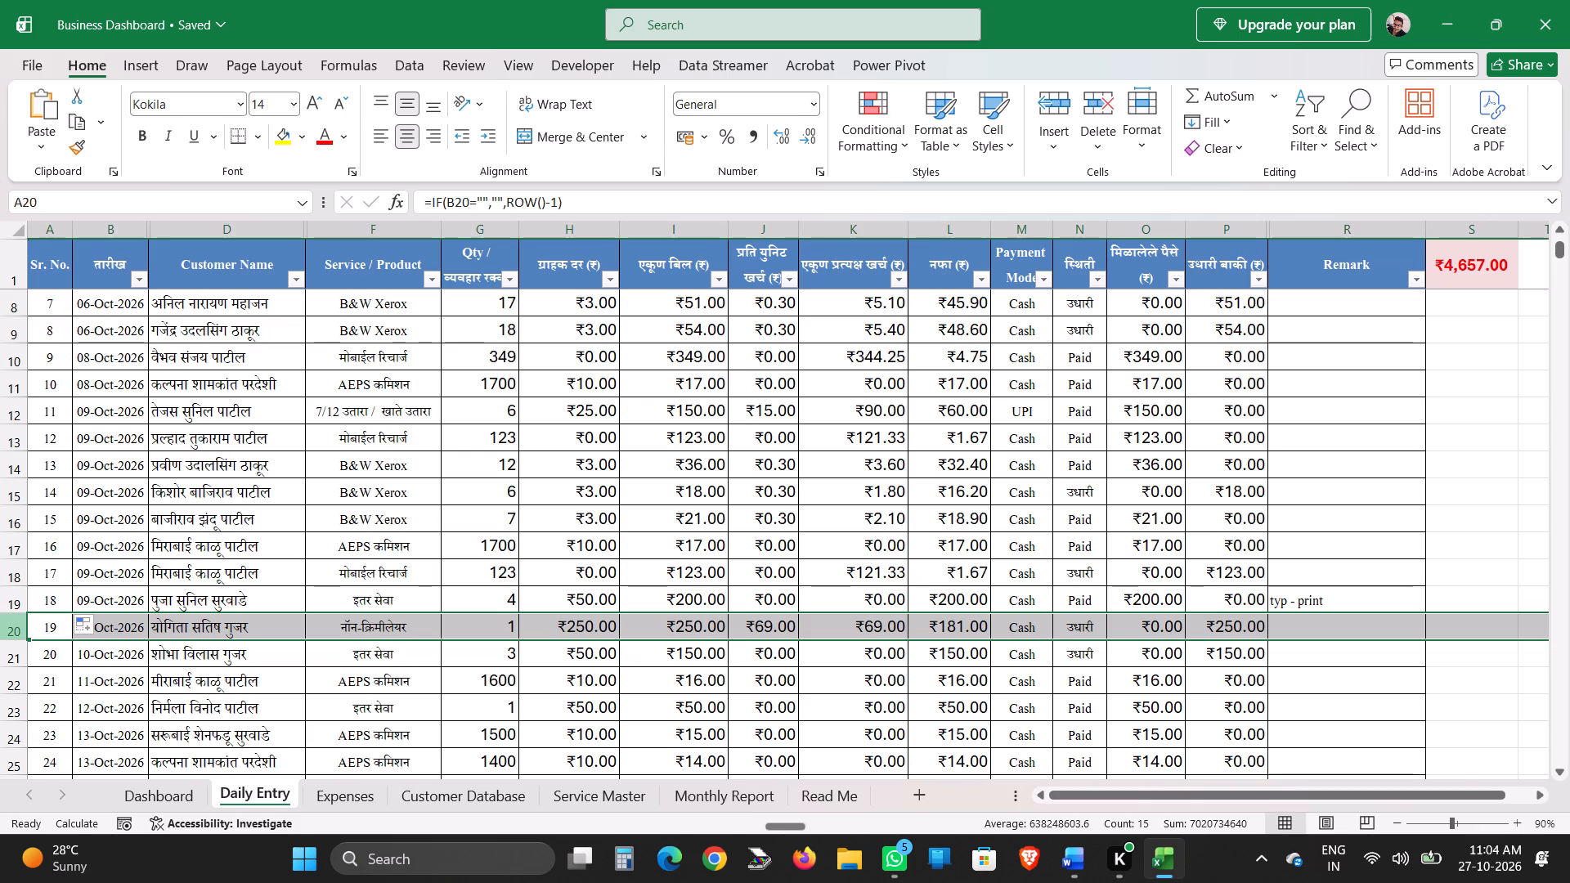
pyautogui.hotkey('ctrl', 'd')
pyautogui.hotkey('ctrl', 'z')
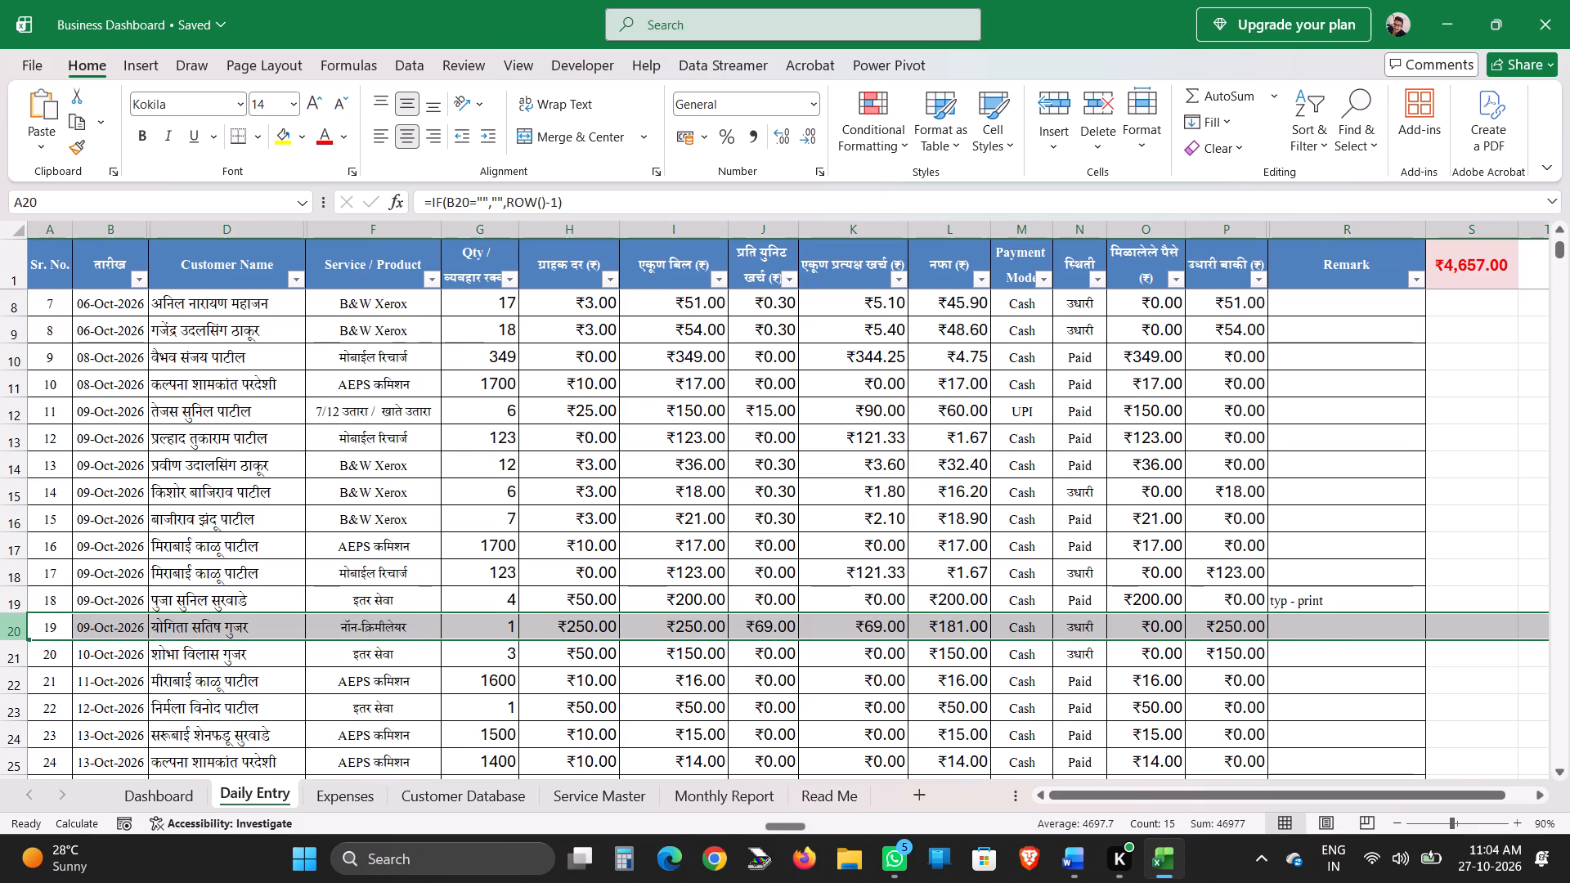
pyautogui.click(1061, 96)
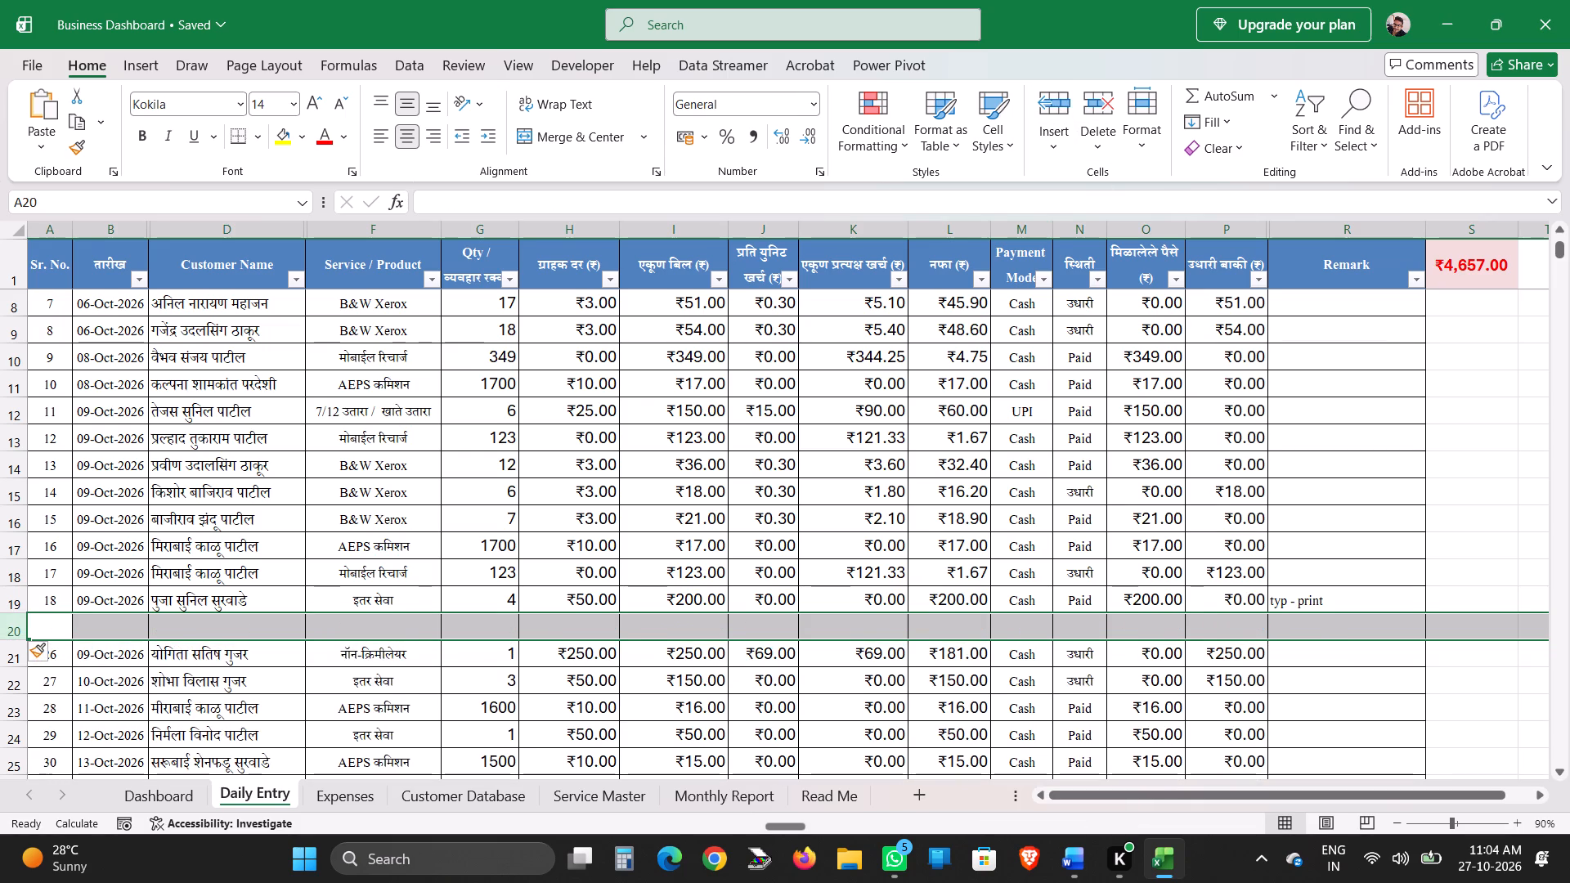
pyautogui.hotkey('ctrl', 'd')
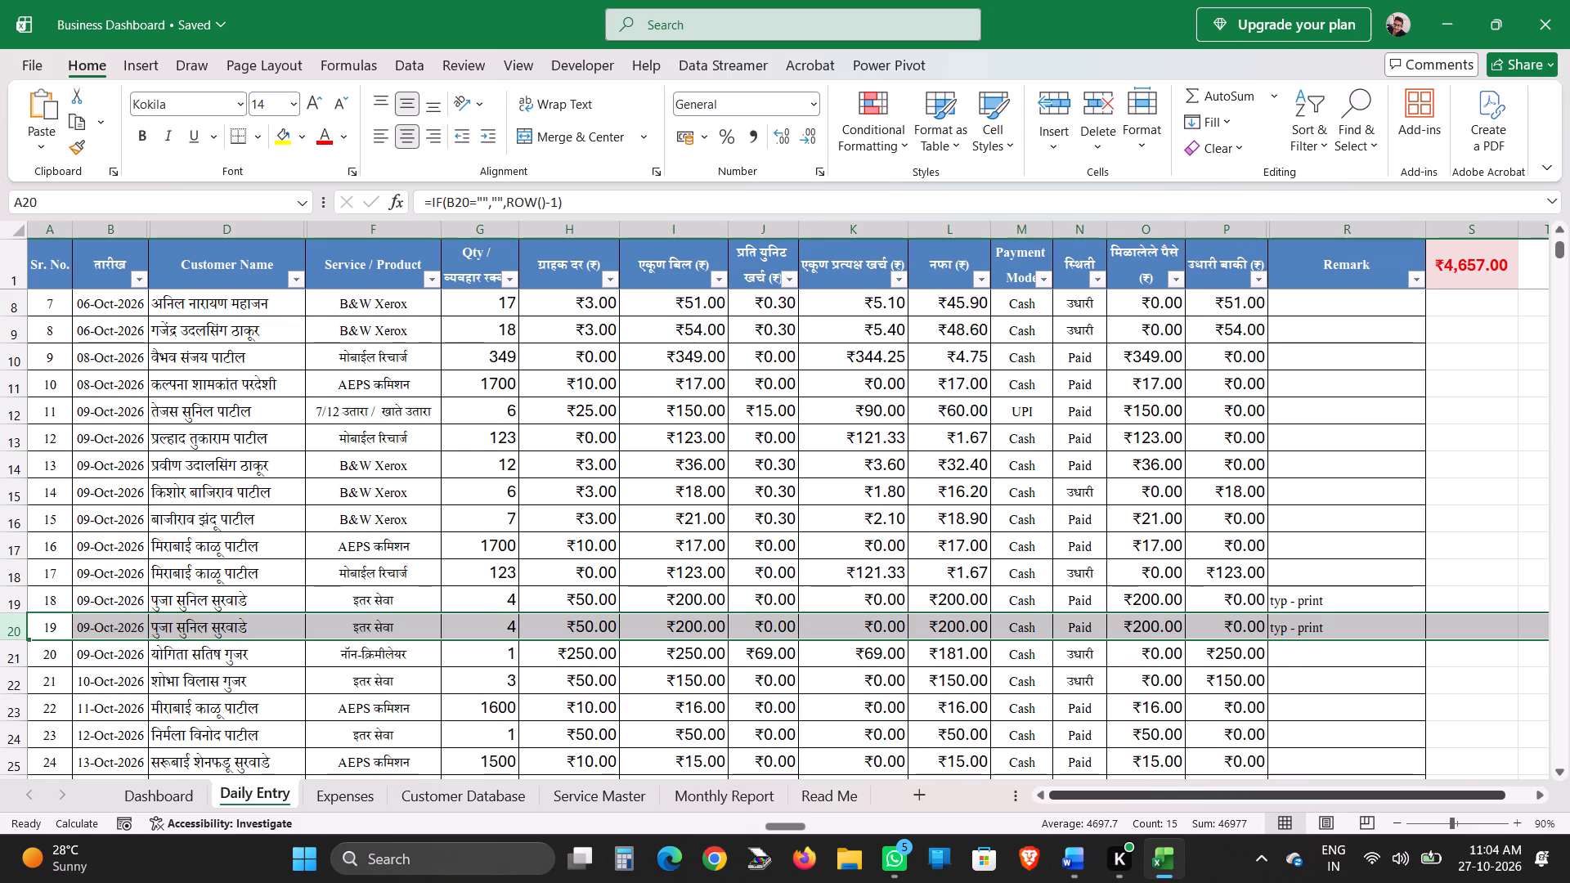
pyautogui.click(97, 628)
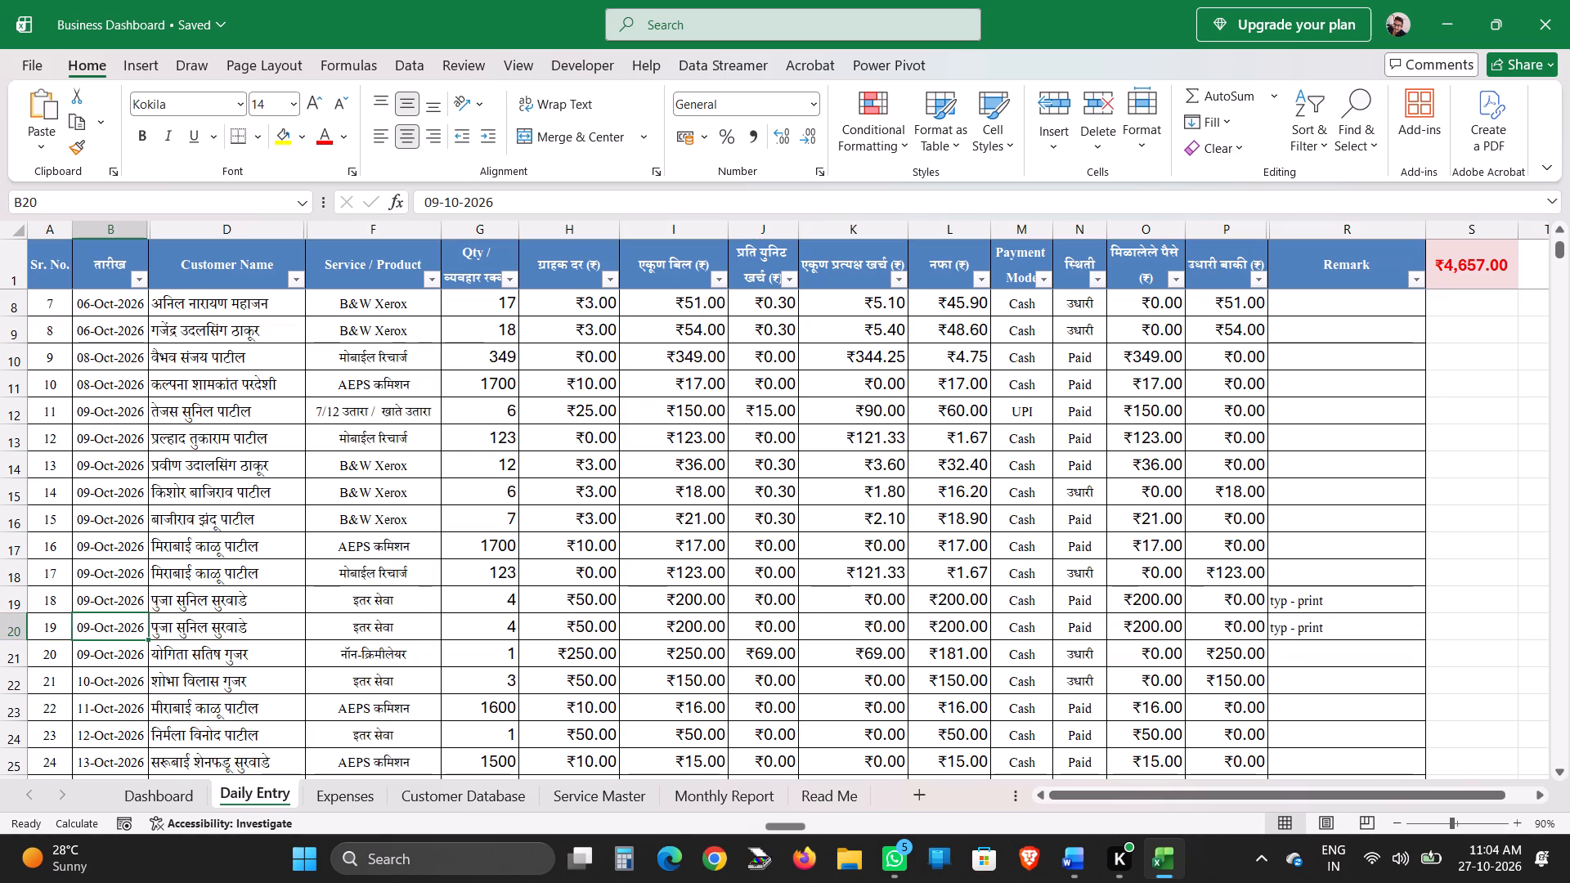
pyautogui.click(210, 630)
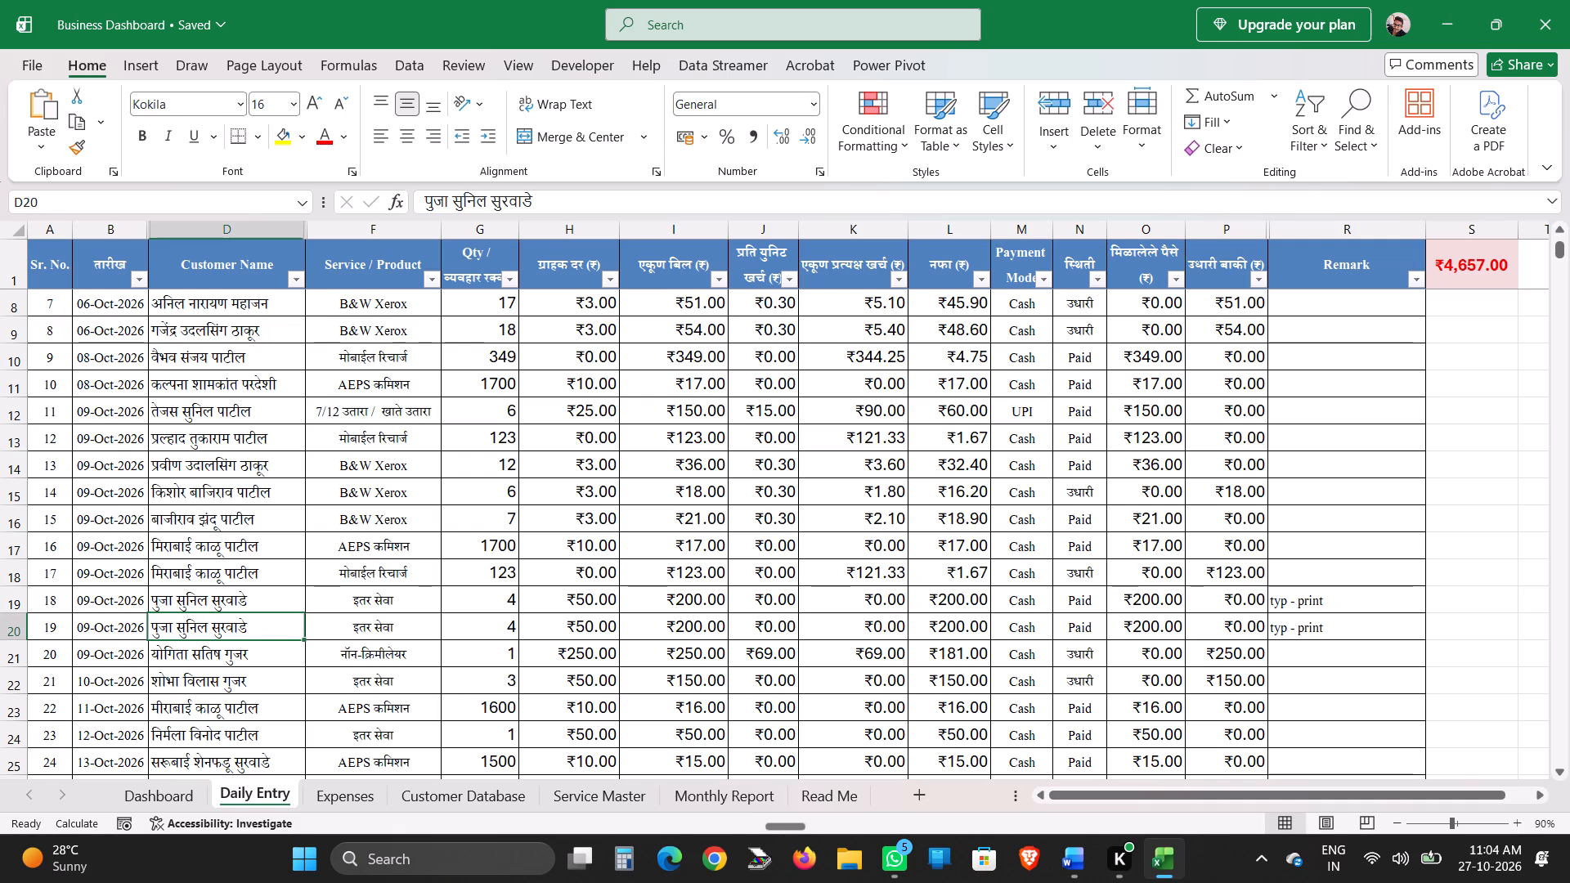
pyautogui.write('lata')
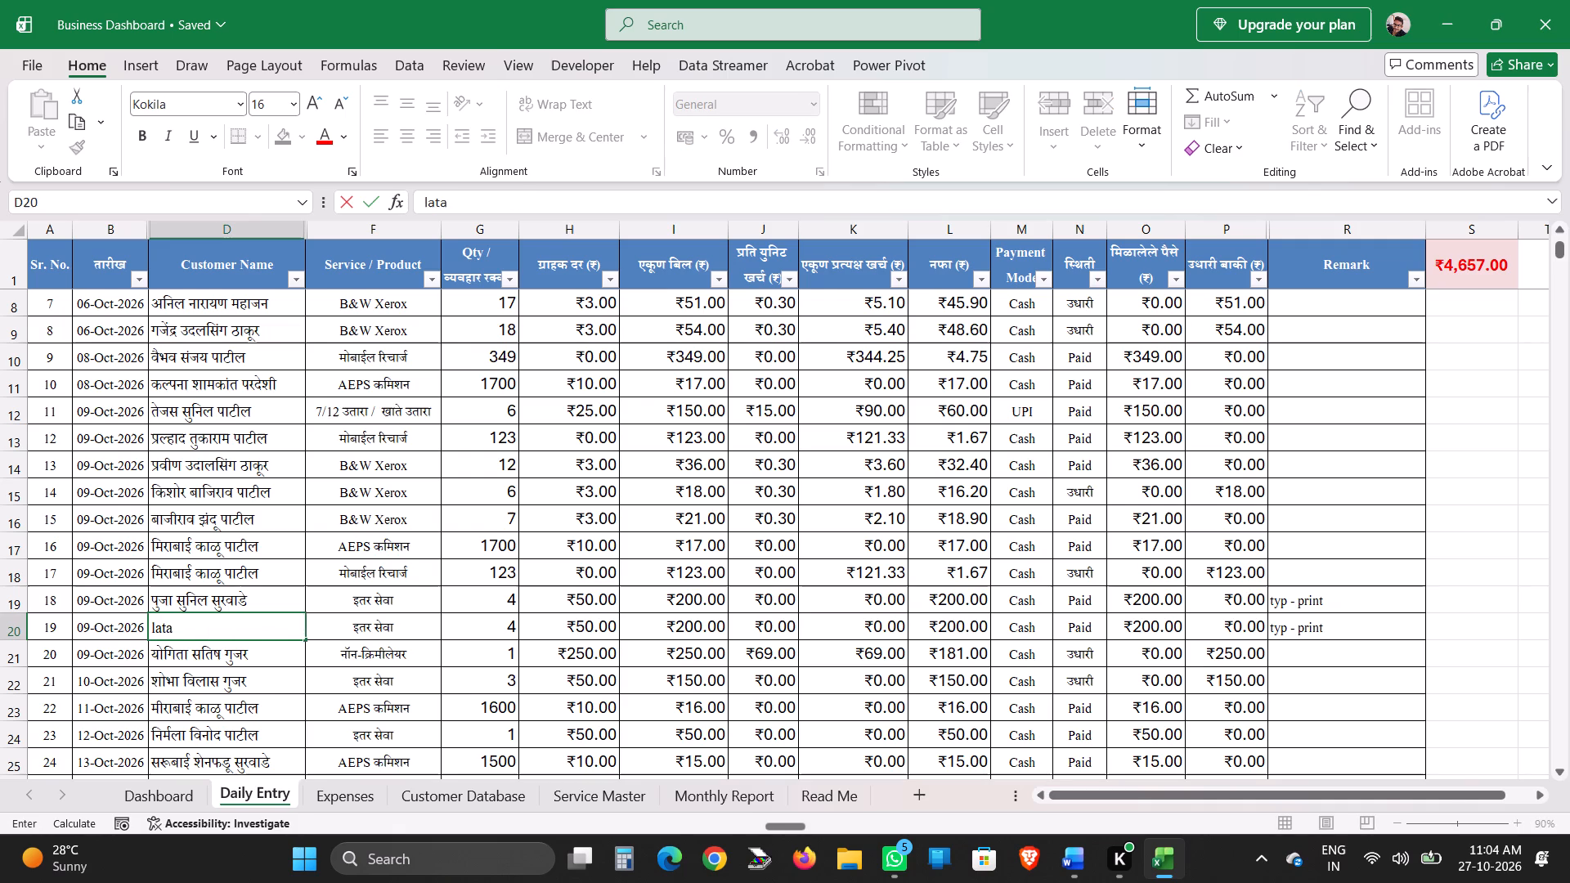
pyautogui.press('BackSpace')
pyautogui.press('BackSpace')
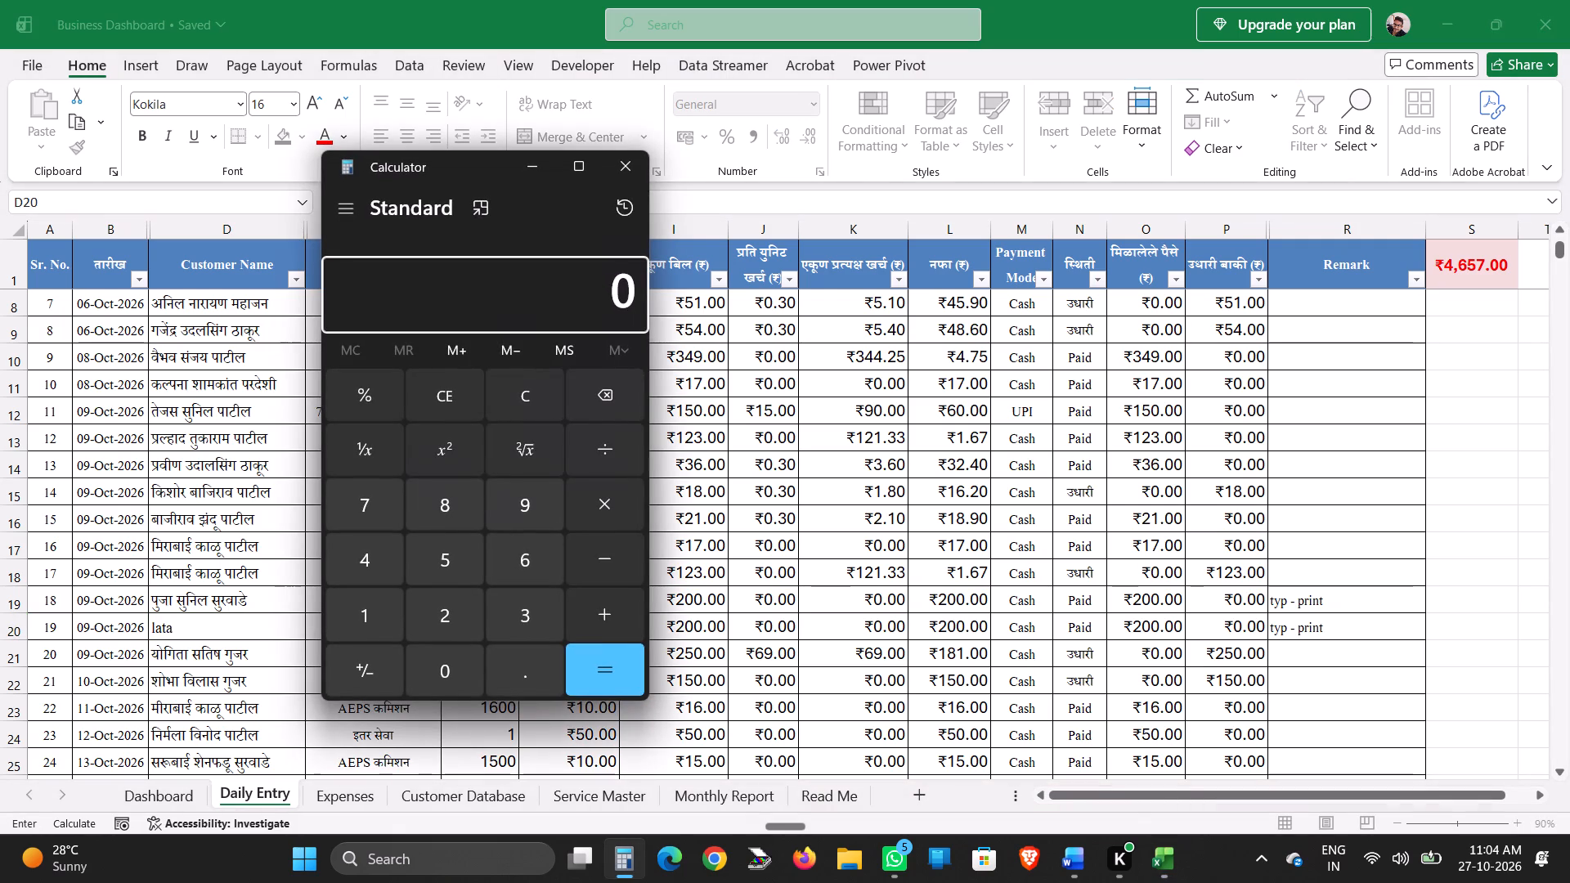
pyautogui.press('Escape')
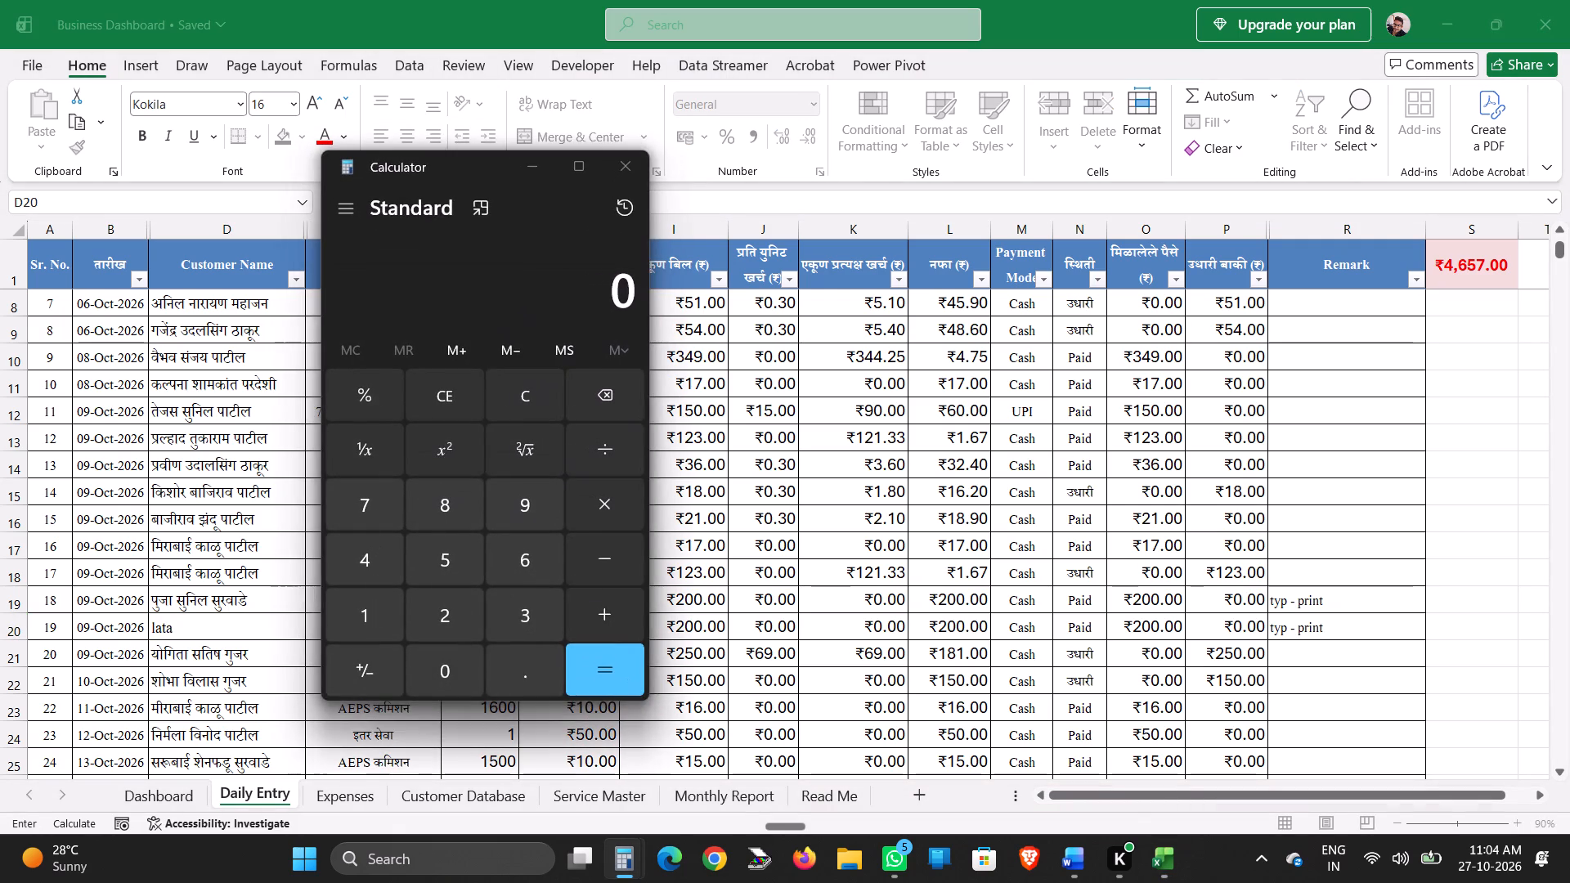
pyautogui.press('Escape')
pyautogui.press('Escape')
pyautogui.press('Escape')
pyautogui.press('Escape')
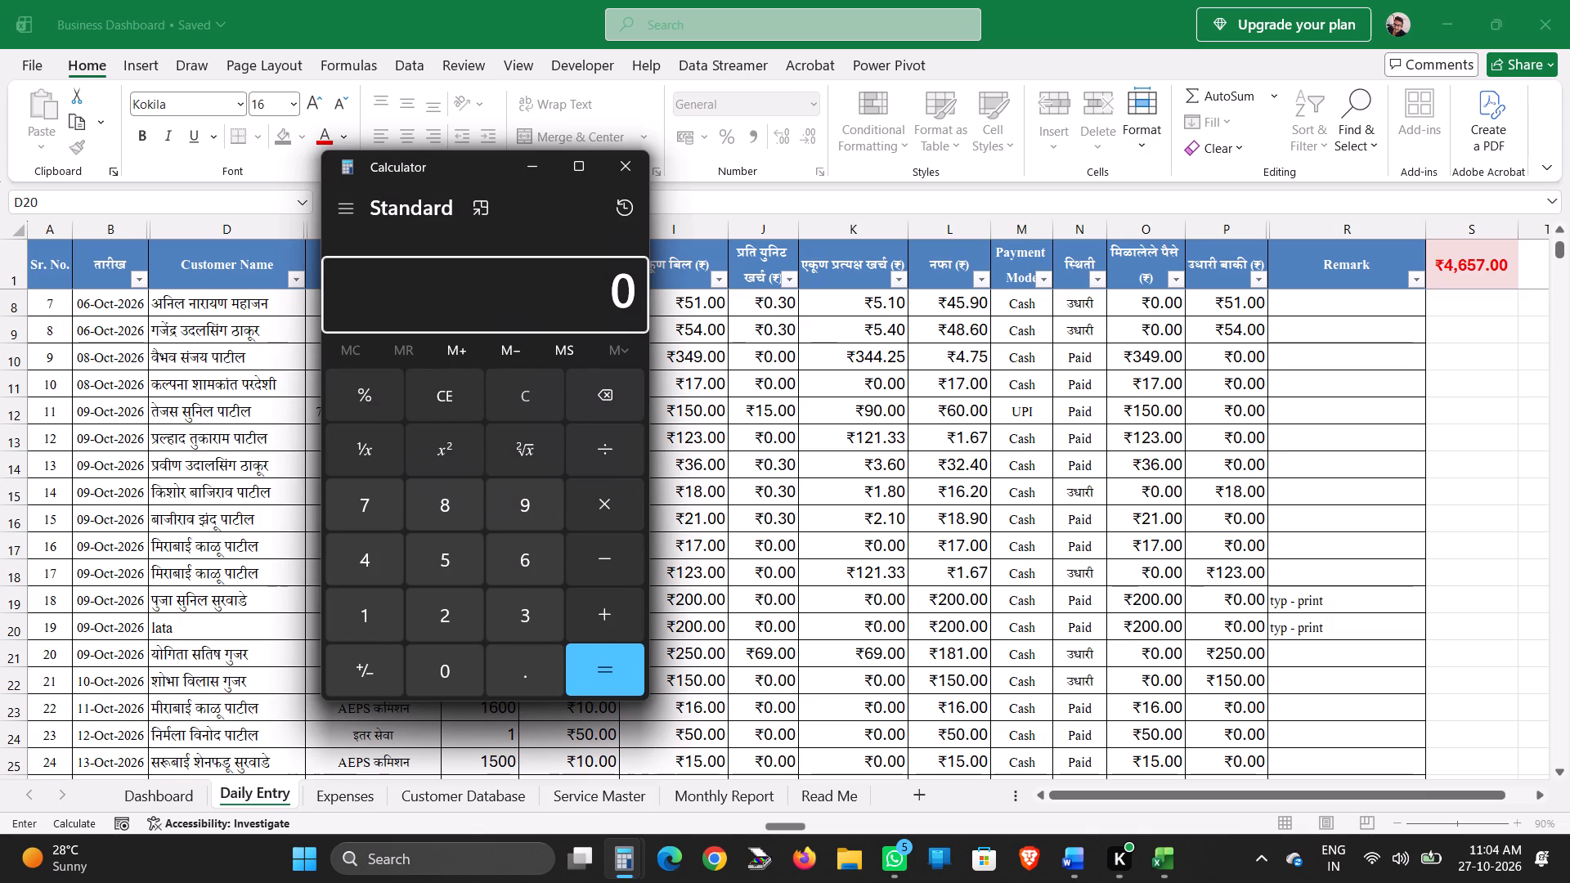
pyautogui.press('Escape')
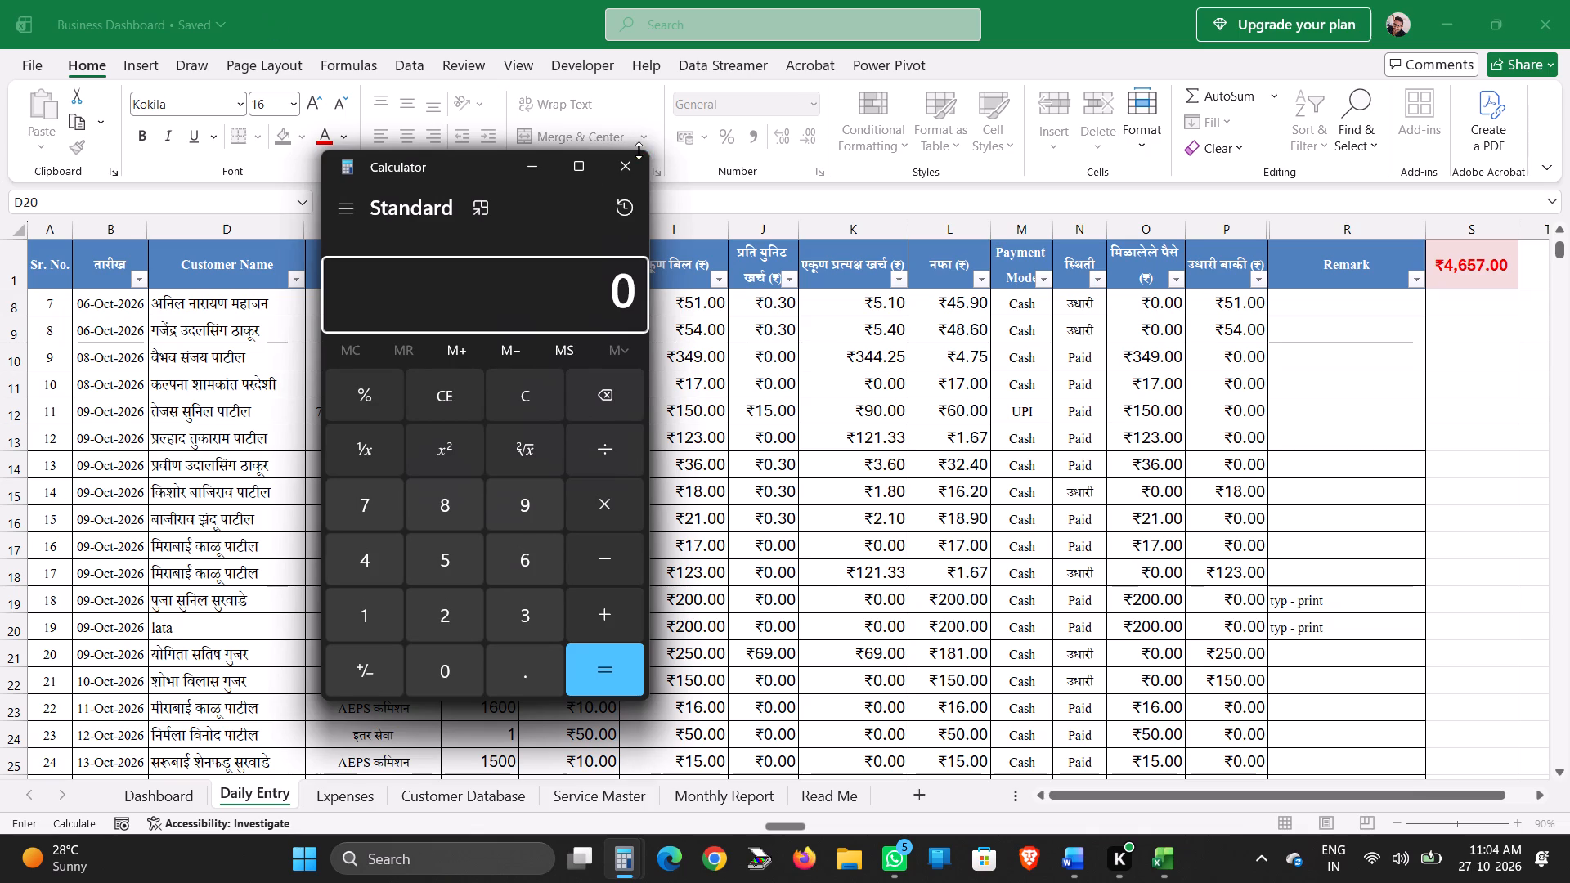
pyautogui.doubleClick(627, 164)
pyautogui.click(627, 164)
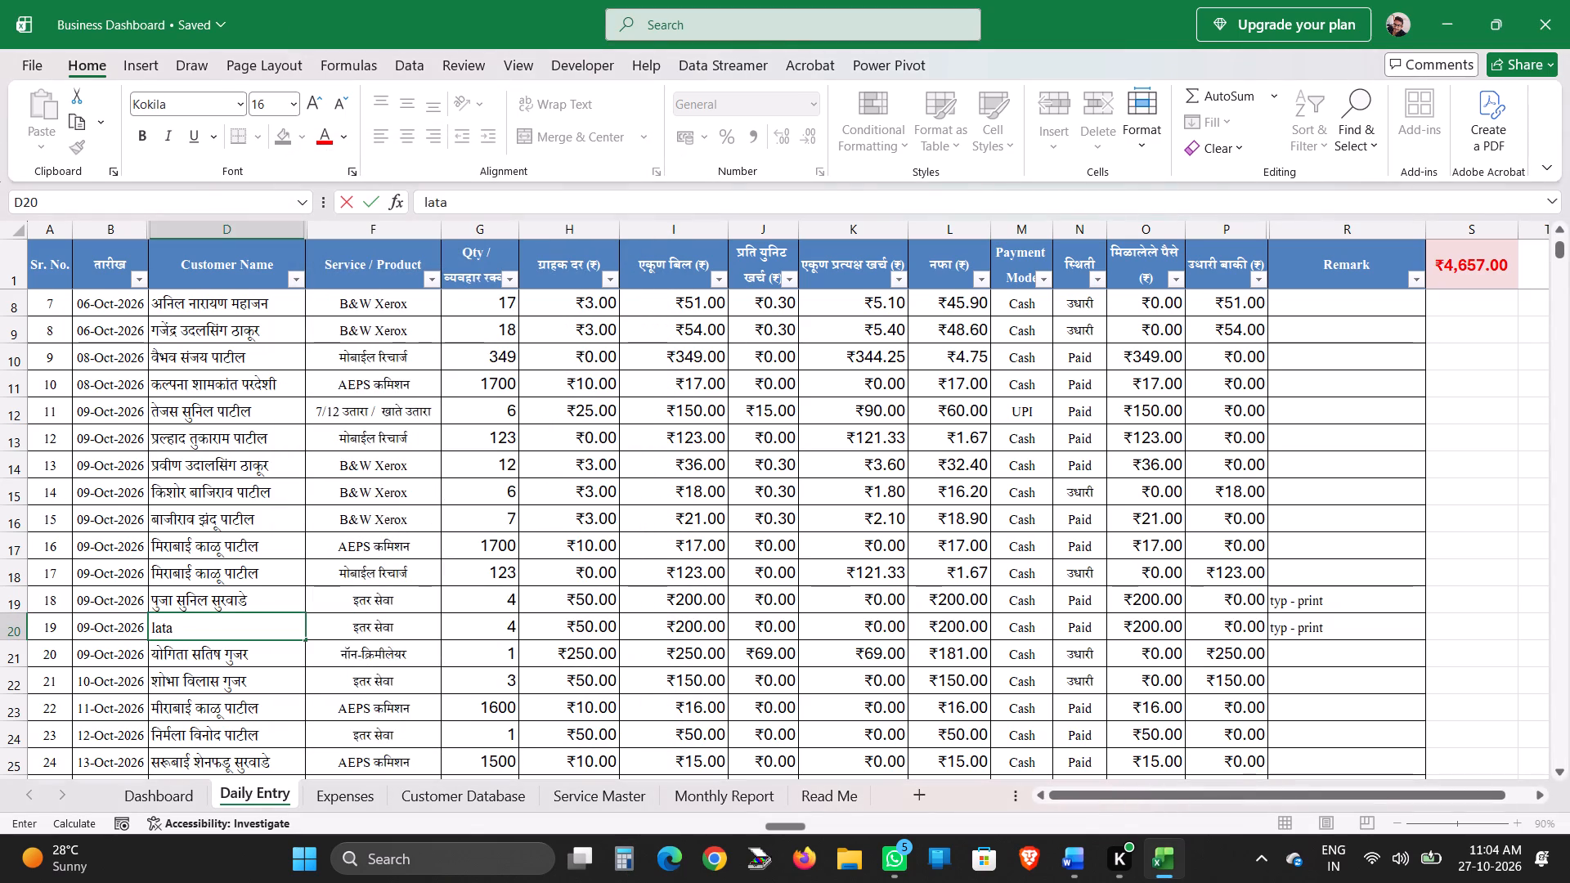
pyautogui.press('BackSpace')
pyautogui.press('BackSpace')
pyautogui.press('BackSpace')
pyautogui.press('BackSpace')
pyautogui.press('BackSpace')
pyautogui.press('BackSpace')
# Enter the new customer's full name in Marathi in the Customer Name cell of row 20.
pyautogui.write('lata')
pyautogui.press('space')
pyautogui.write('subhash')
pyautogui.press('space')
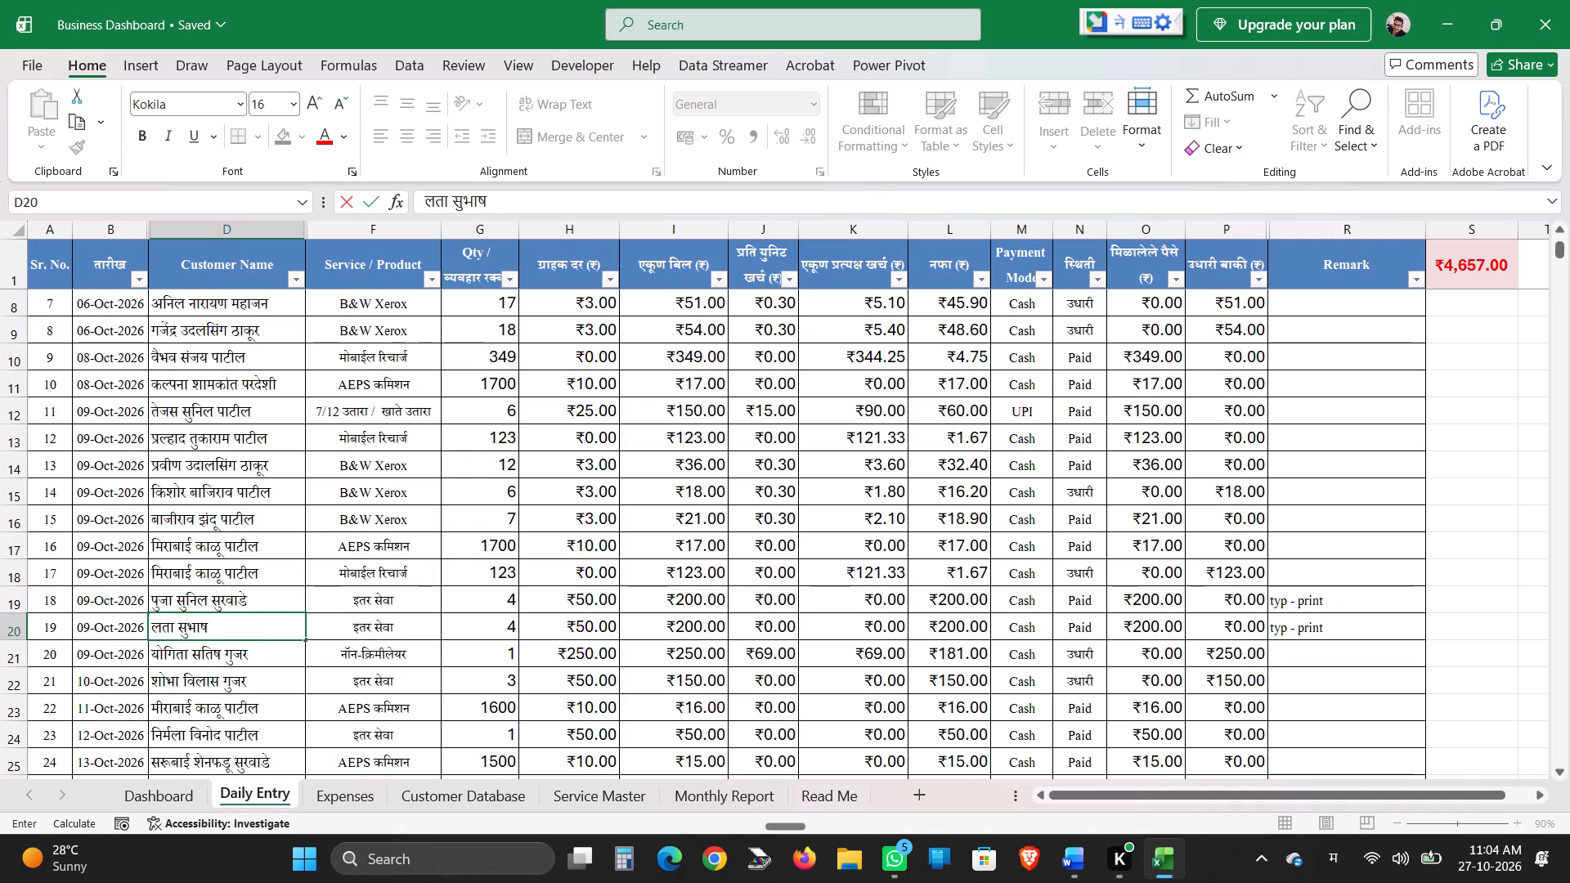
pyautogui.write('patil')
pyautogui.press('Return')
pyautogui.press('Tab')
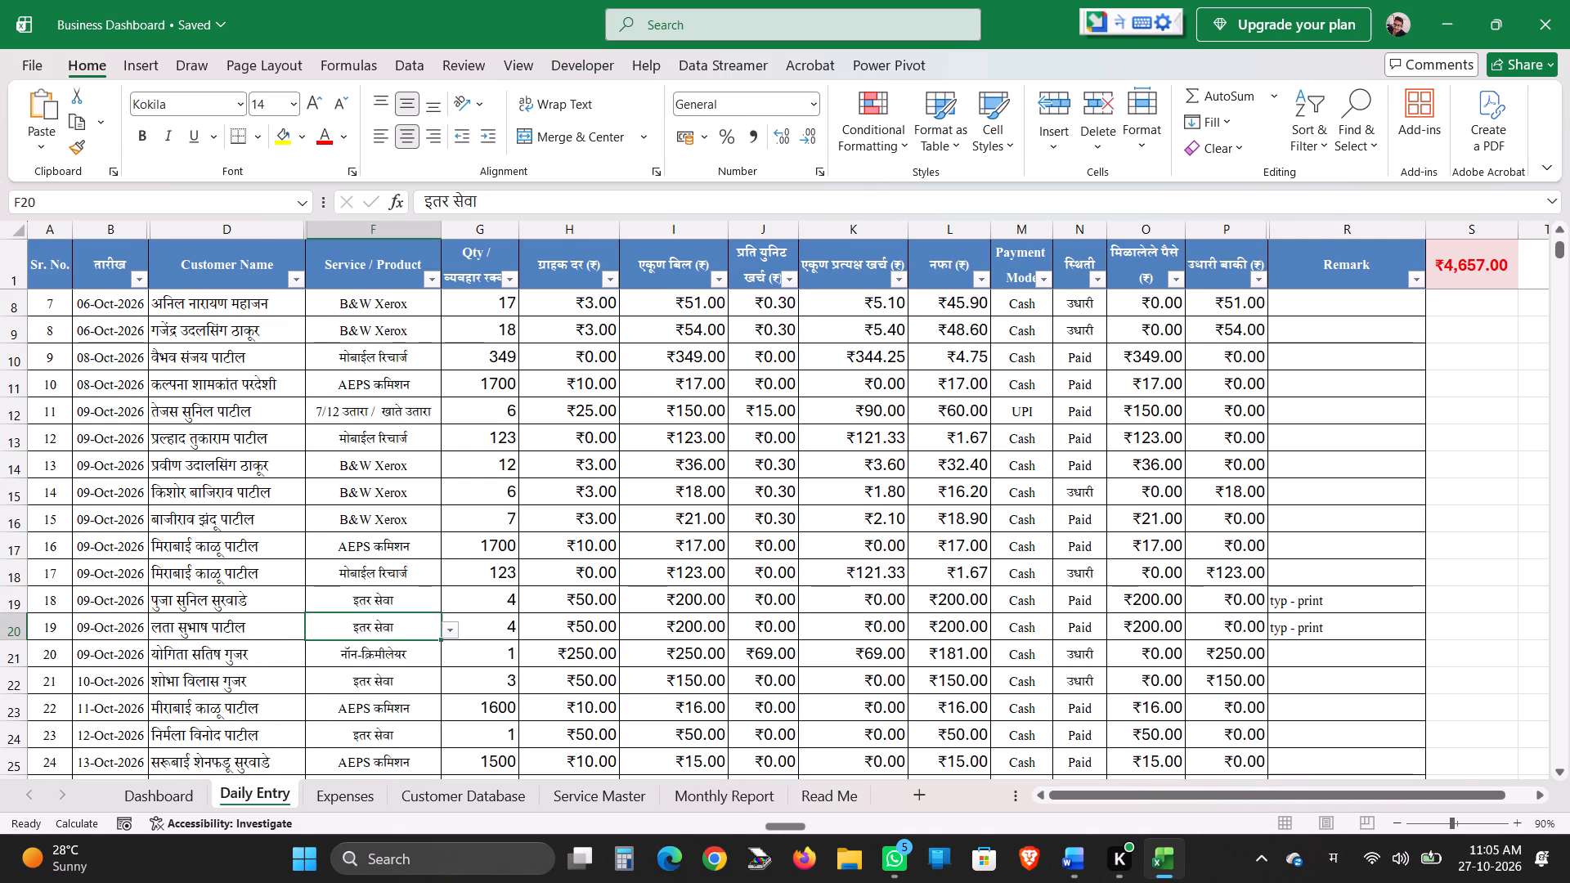
# Set the quantity of the new इतर सेवा entry in row 20 to 2.
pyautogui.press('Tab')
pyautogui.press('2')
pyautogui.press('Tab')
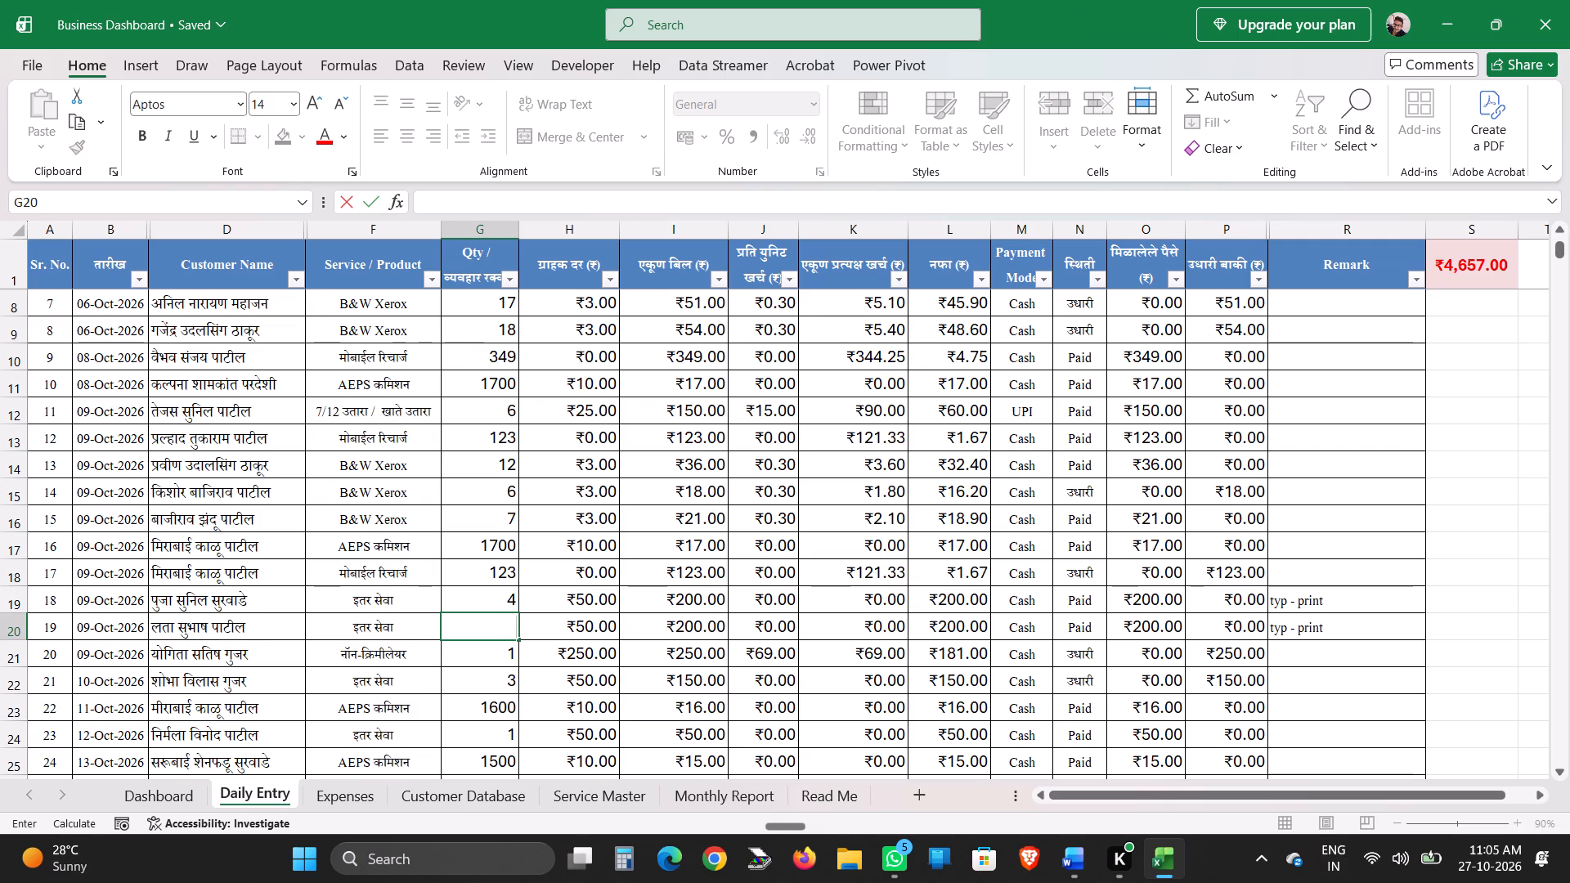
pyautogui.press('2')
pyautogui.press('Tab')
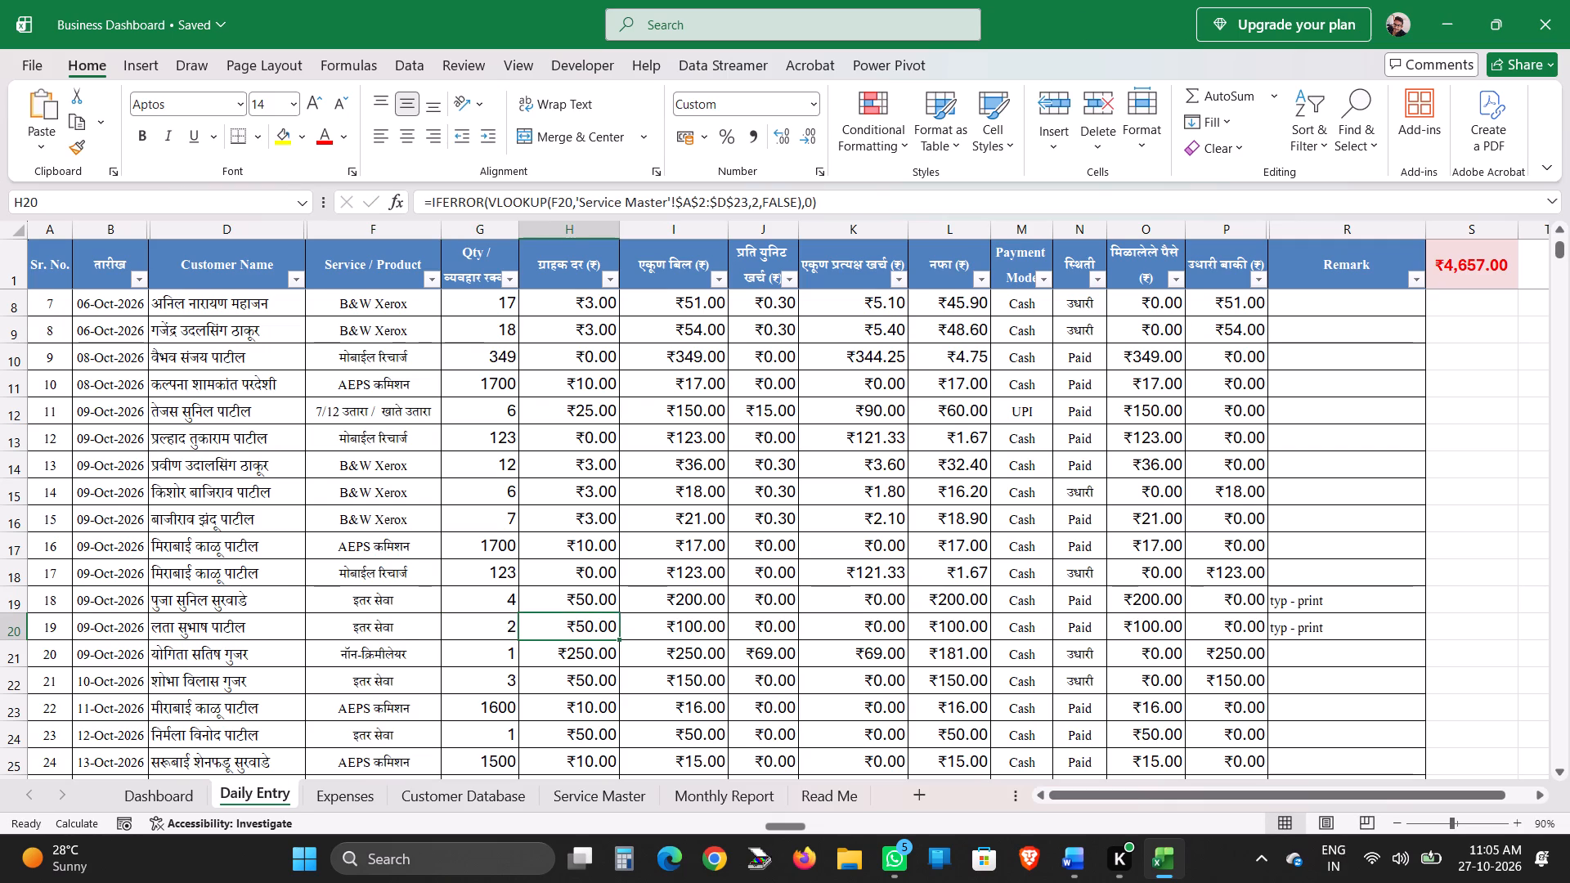
# Set the स्थिती (status) of the इतर सेवा entry in row 19 to उधारी.
pyautogui.click(1077, 612)
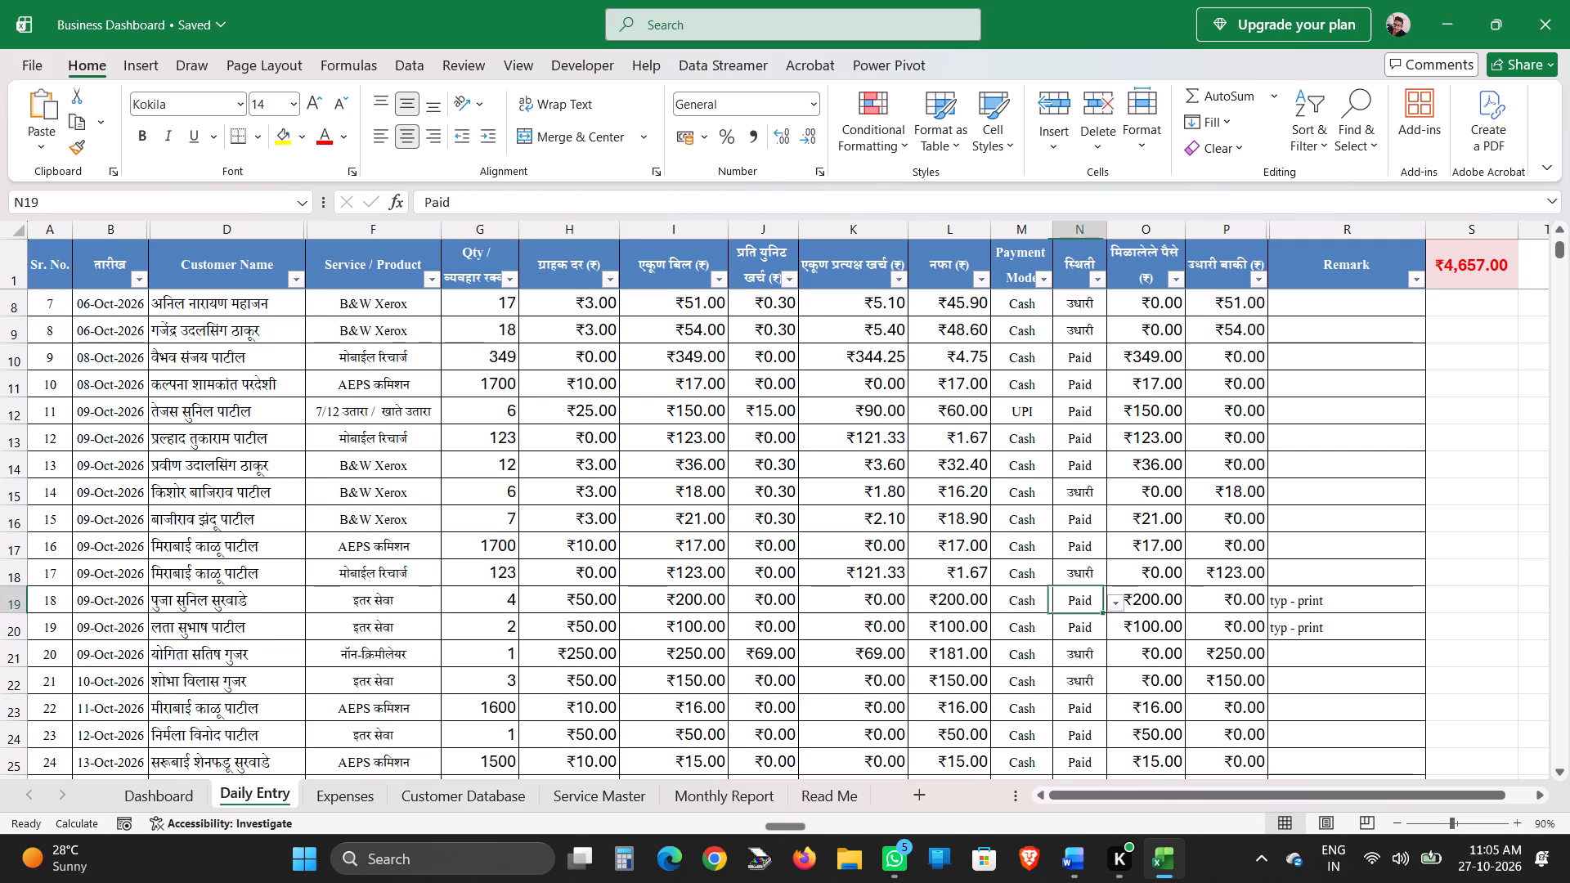
pyautogui.click(1109, 605)
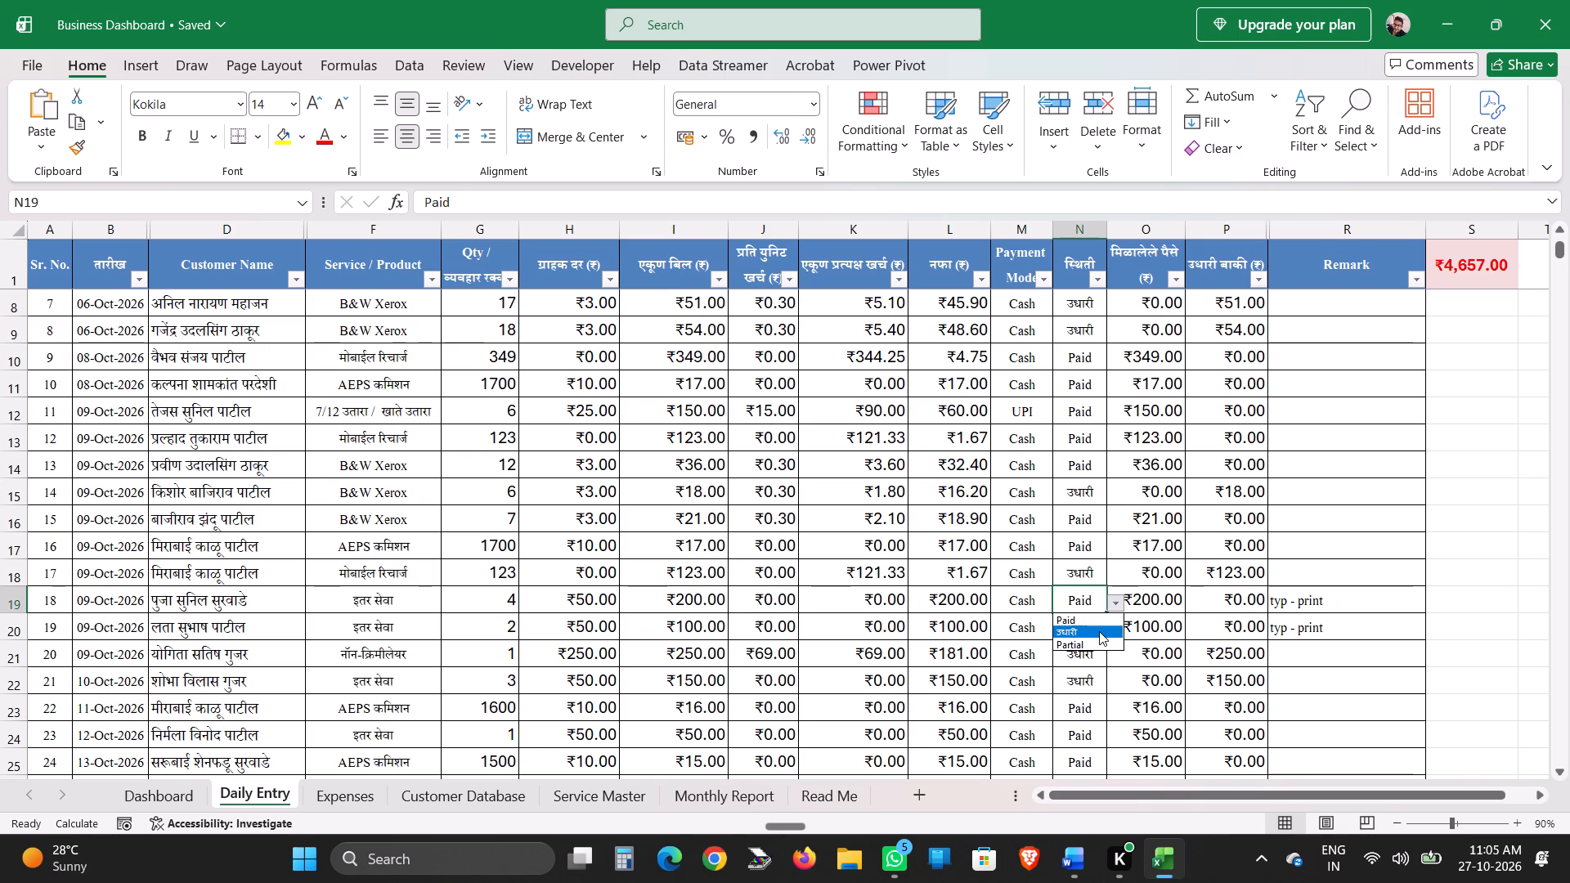
pyautogui.click(1099, 631)
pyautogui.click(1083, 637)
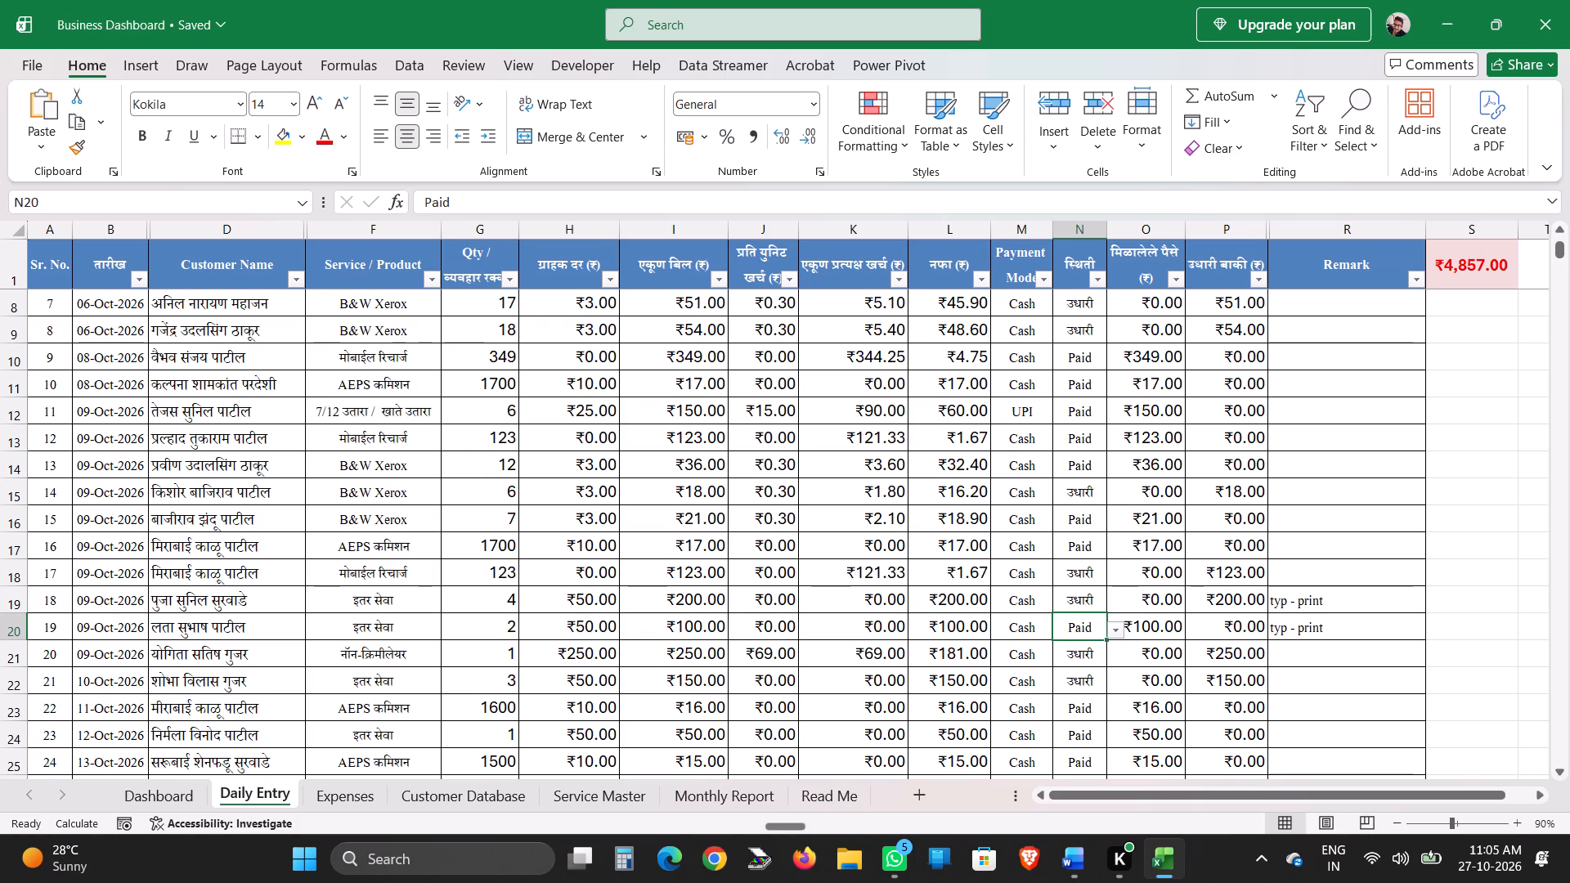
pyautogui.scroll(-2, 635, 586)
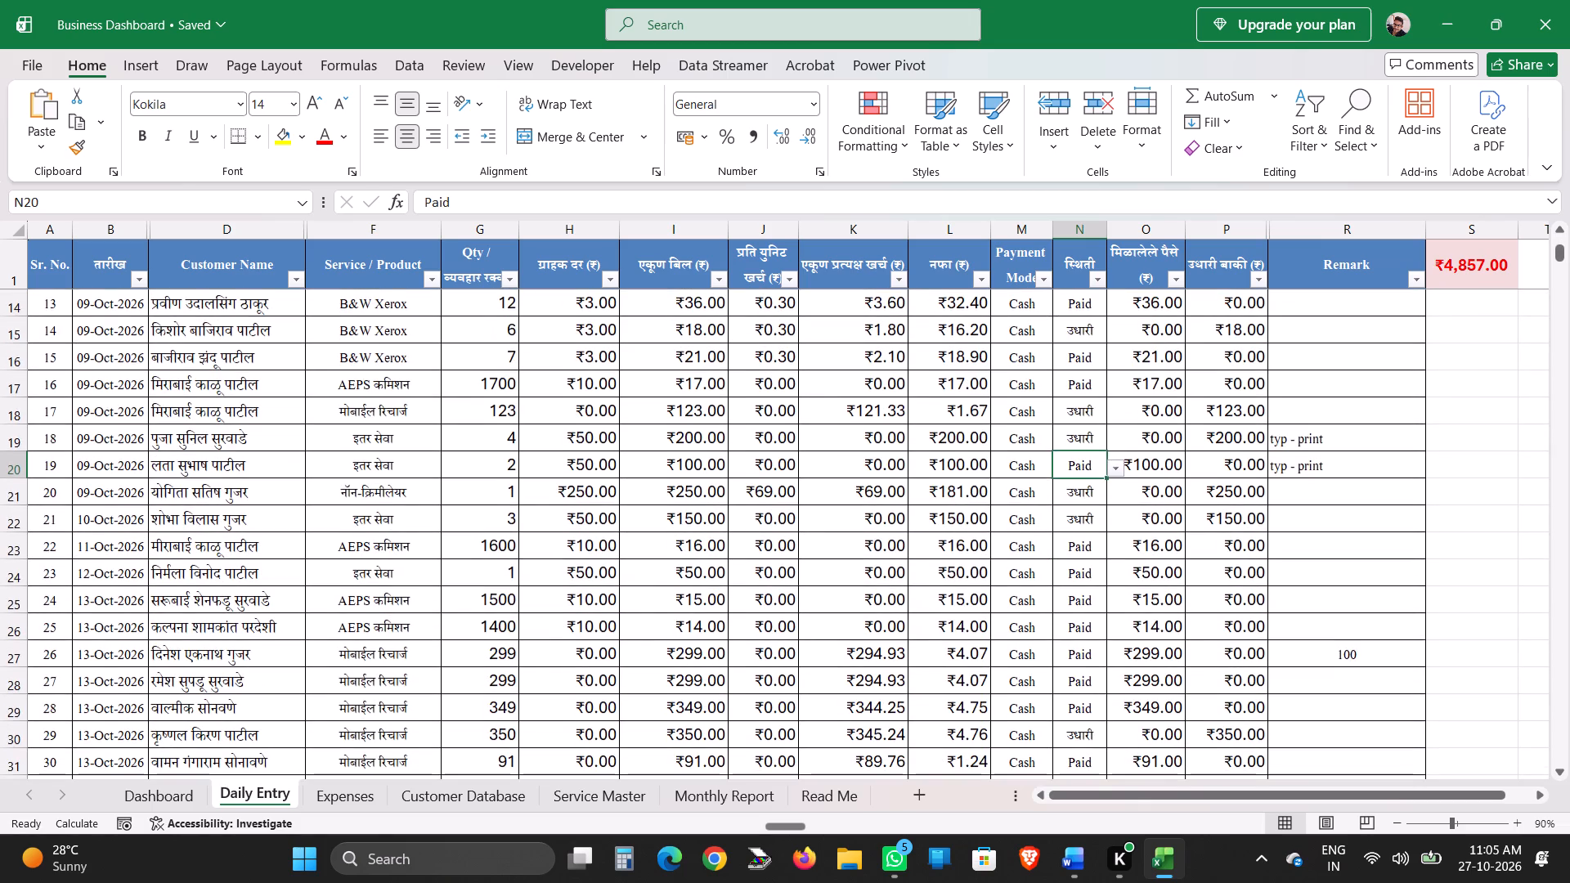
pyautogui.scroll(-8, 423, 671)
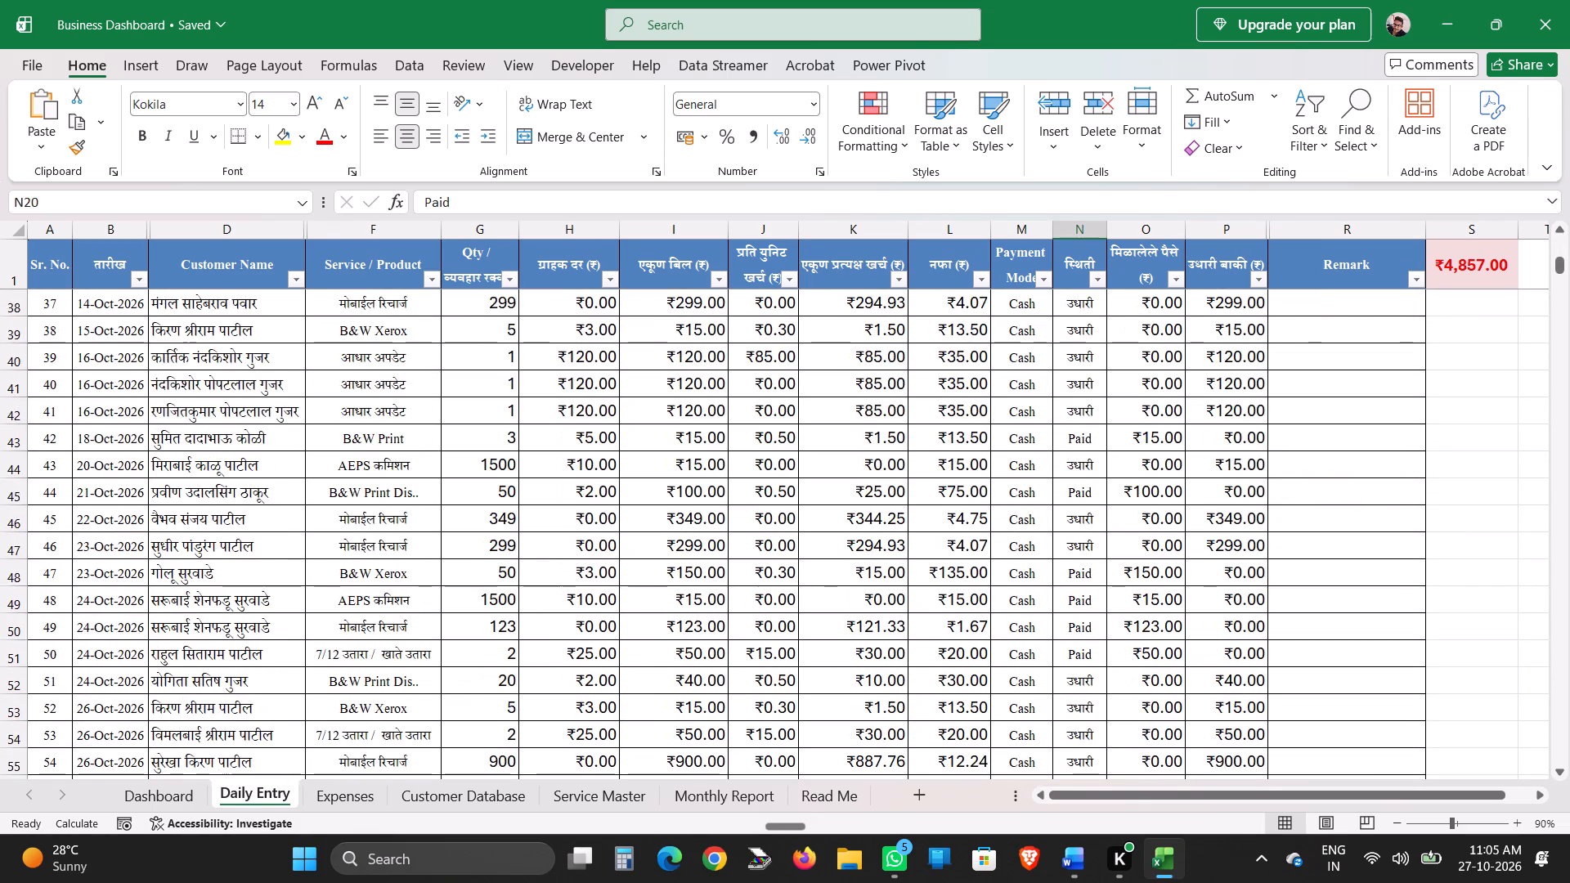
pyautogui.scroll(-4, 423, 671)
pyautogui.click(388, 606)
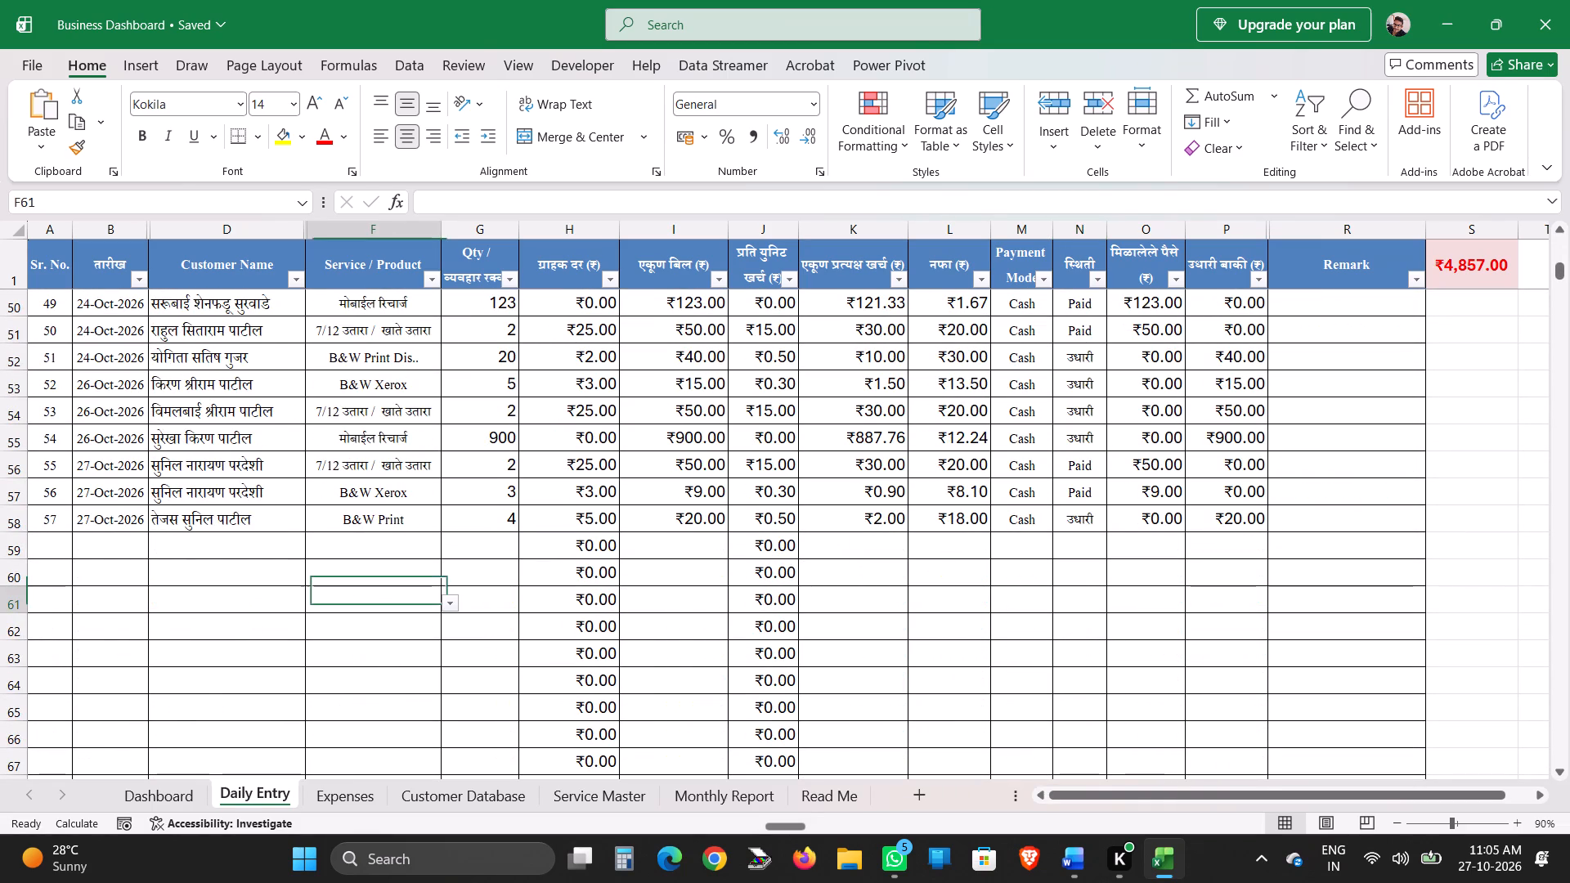
# On the Expenses sheet, enter the date 27-10-2026 in the first empty row, row 6.
pyautogui.click(352, 796)
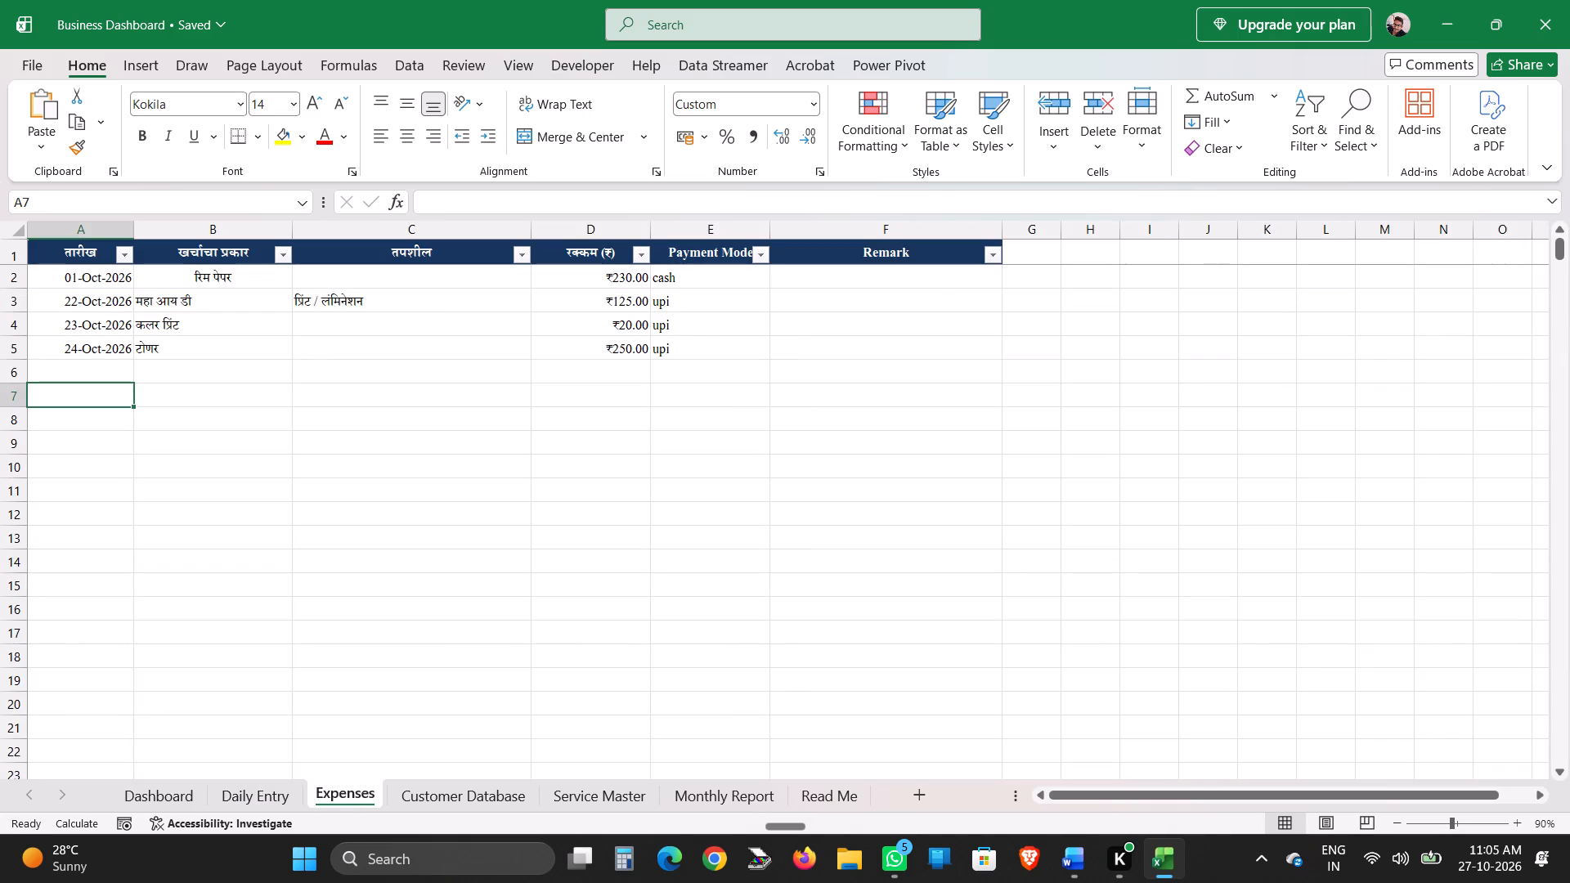
pyautogui.click(99, 346)
pyautogui.click(93, 367)
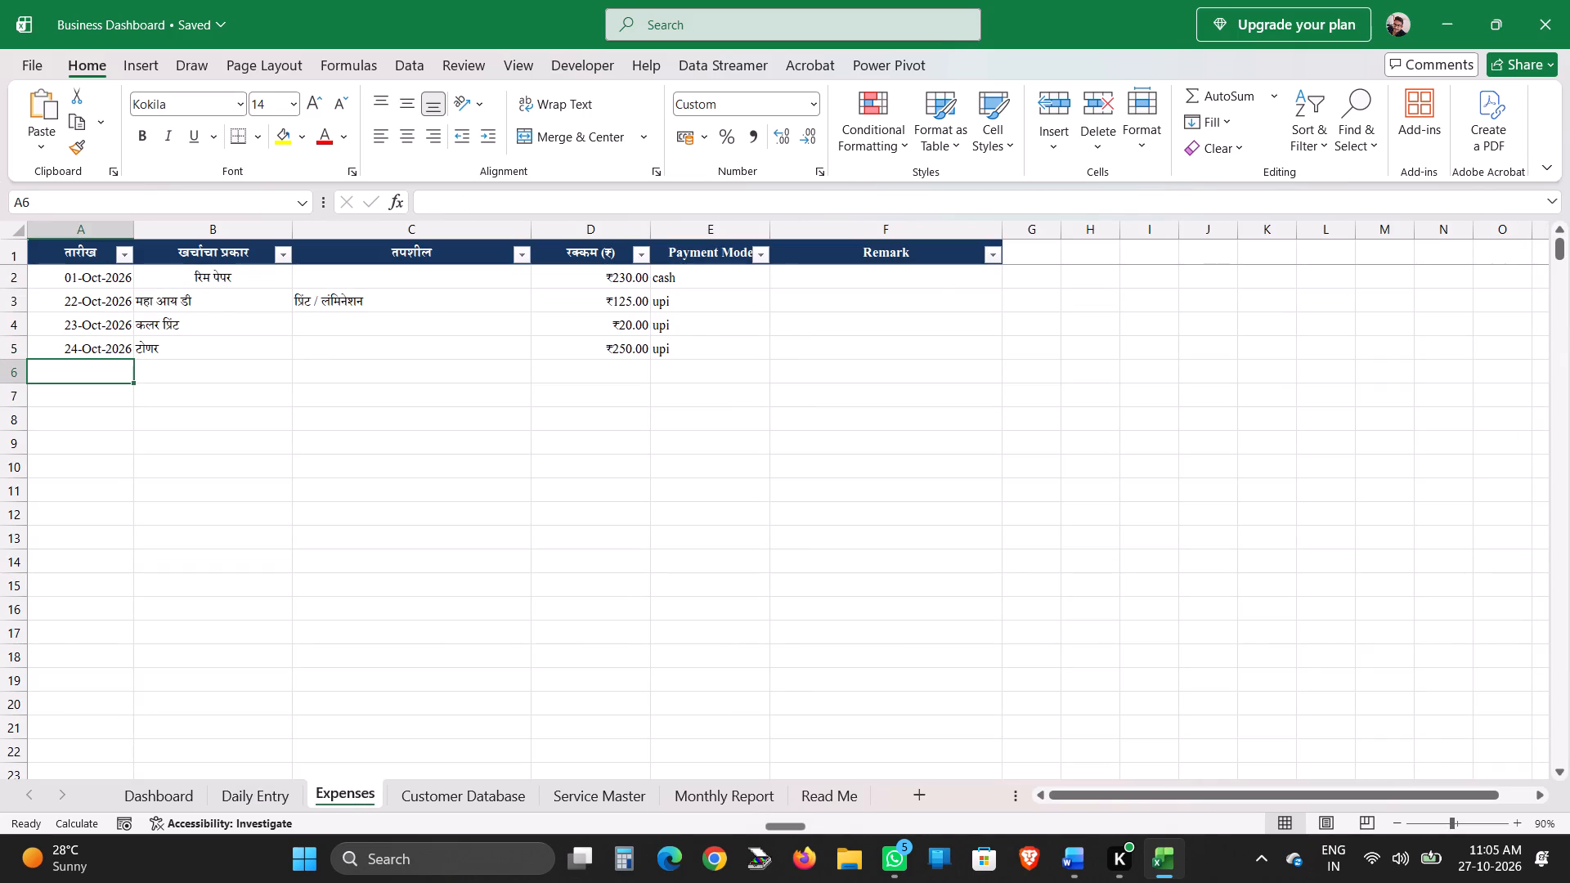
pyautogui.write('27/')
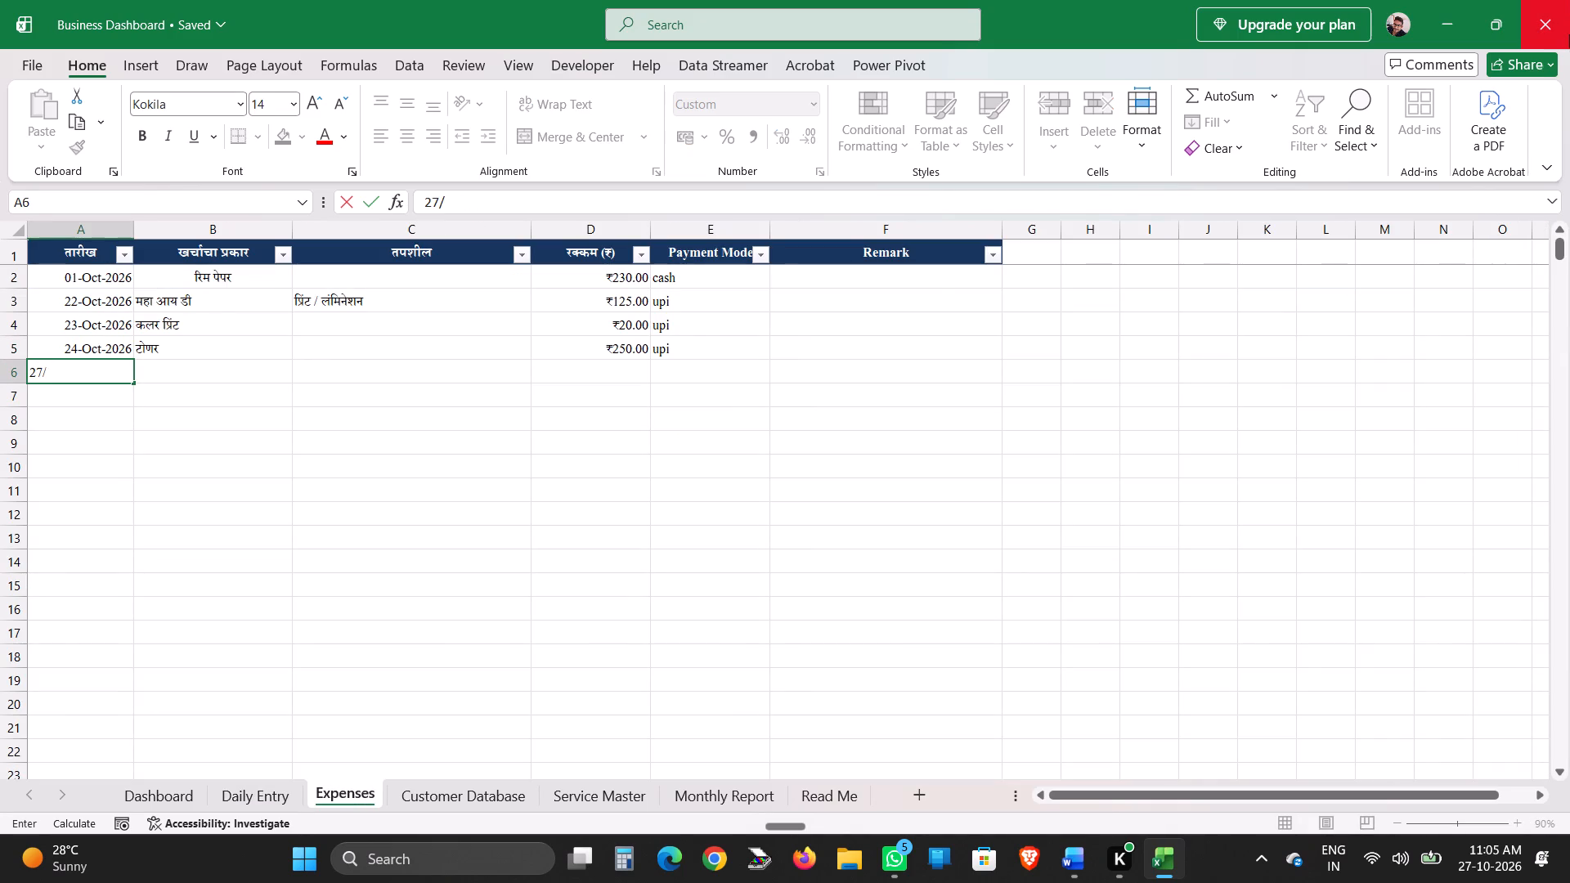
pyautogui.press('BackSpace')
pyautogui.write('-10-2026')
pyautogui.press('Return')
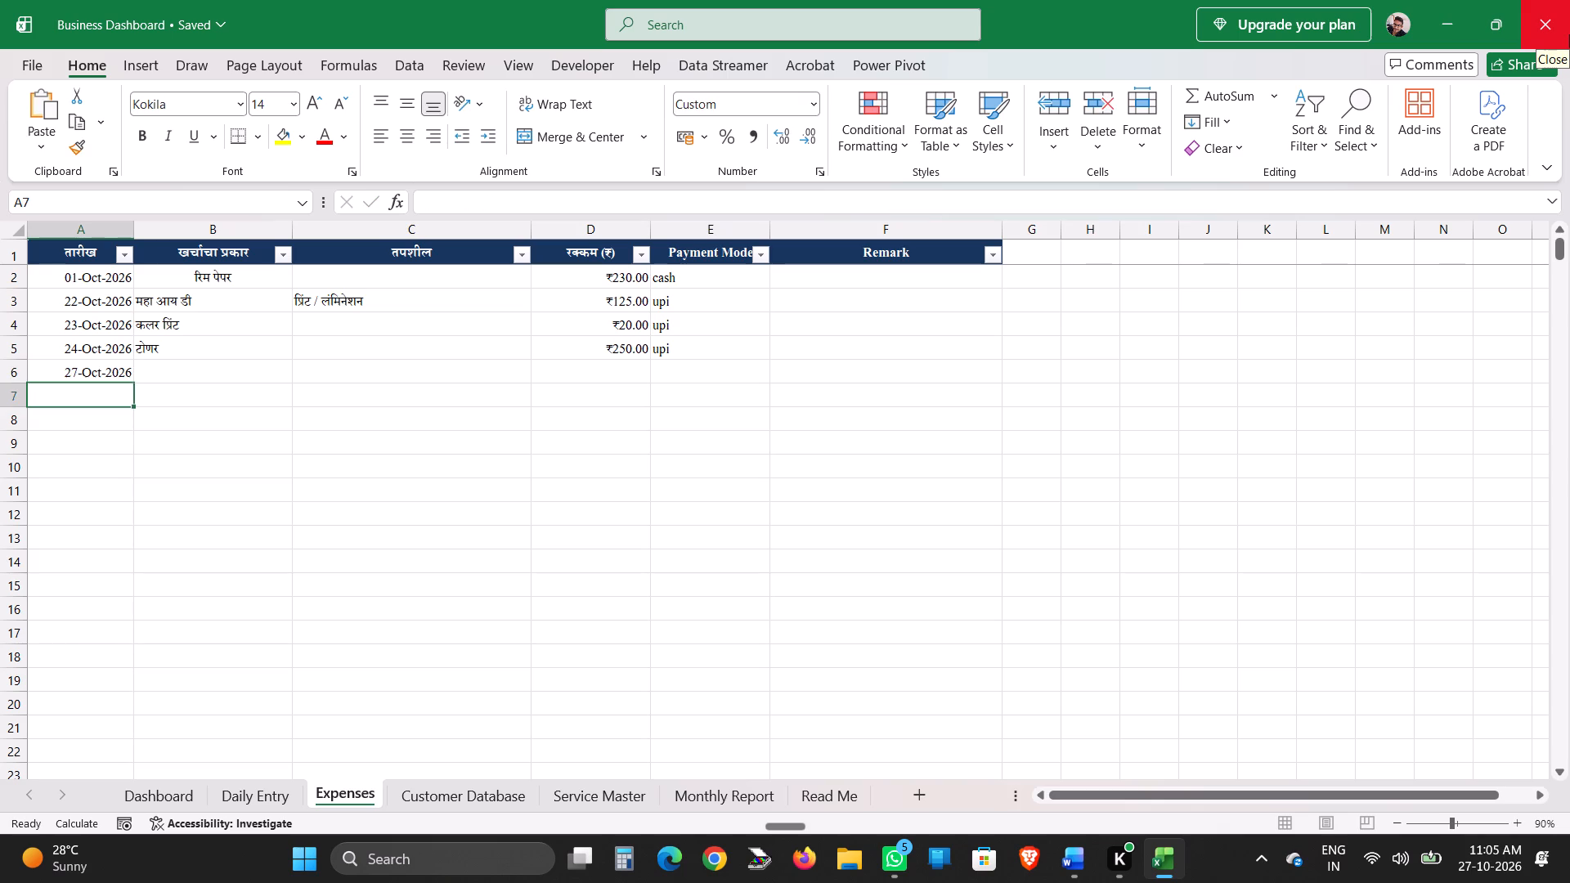
# Copy the expense type कलर प्रिंट from row 4 into the new expense entry in row 6.
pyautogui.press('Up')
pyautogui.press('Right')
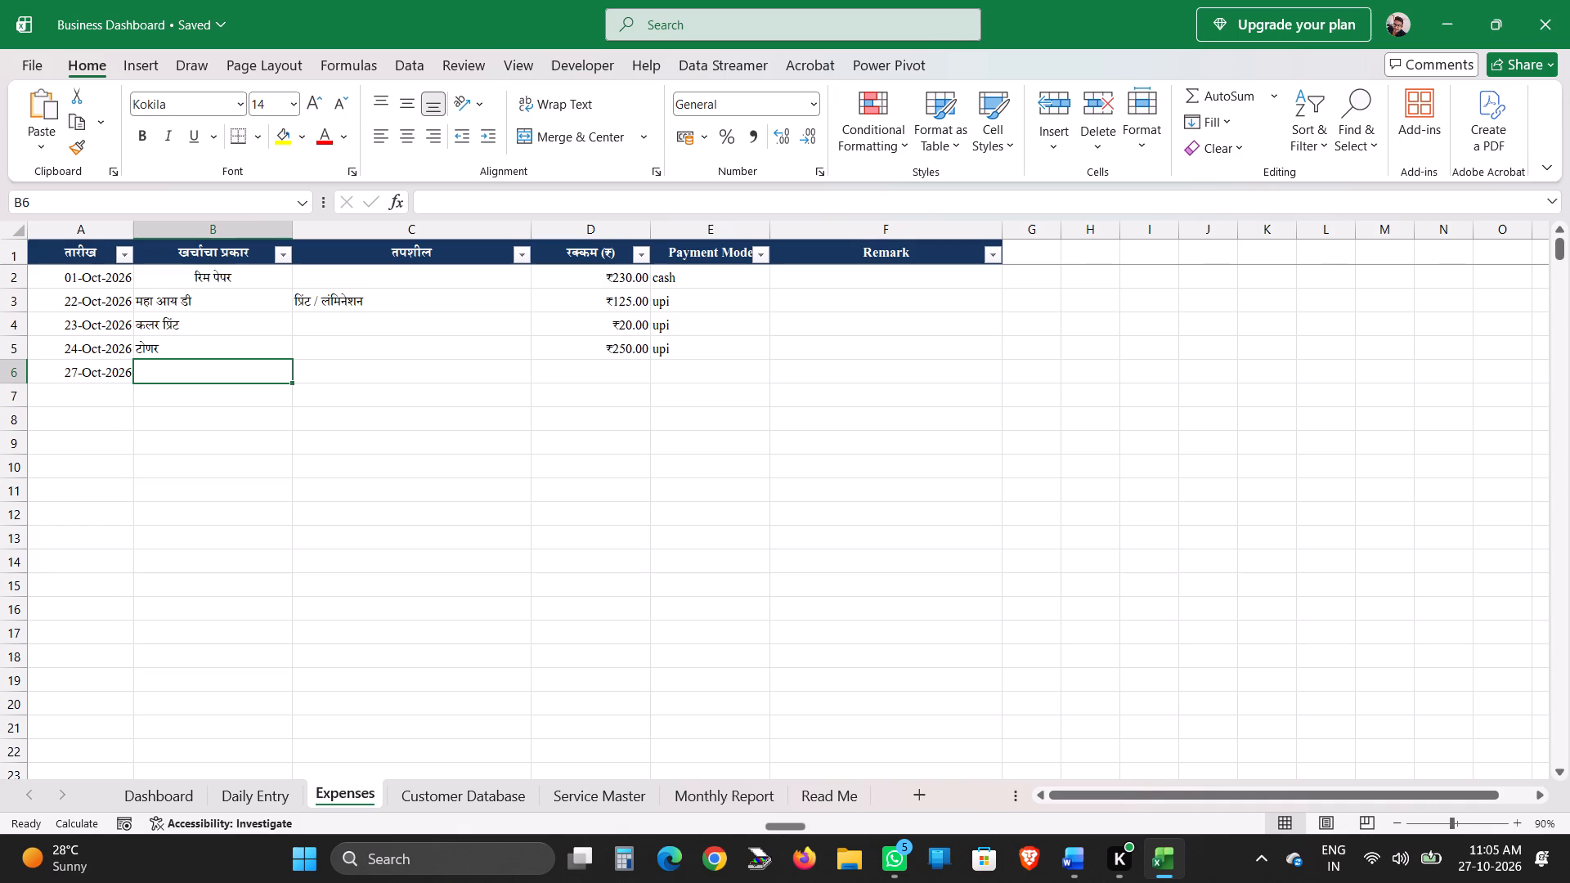
pyautogui.click(181, 330)
pyautogui.hotkey('ctrl', 'c')
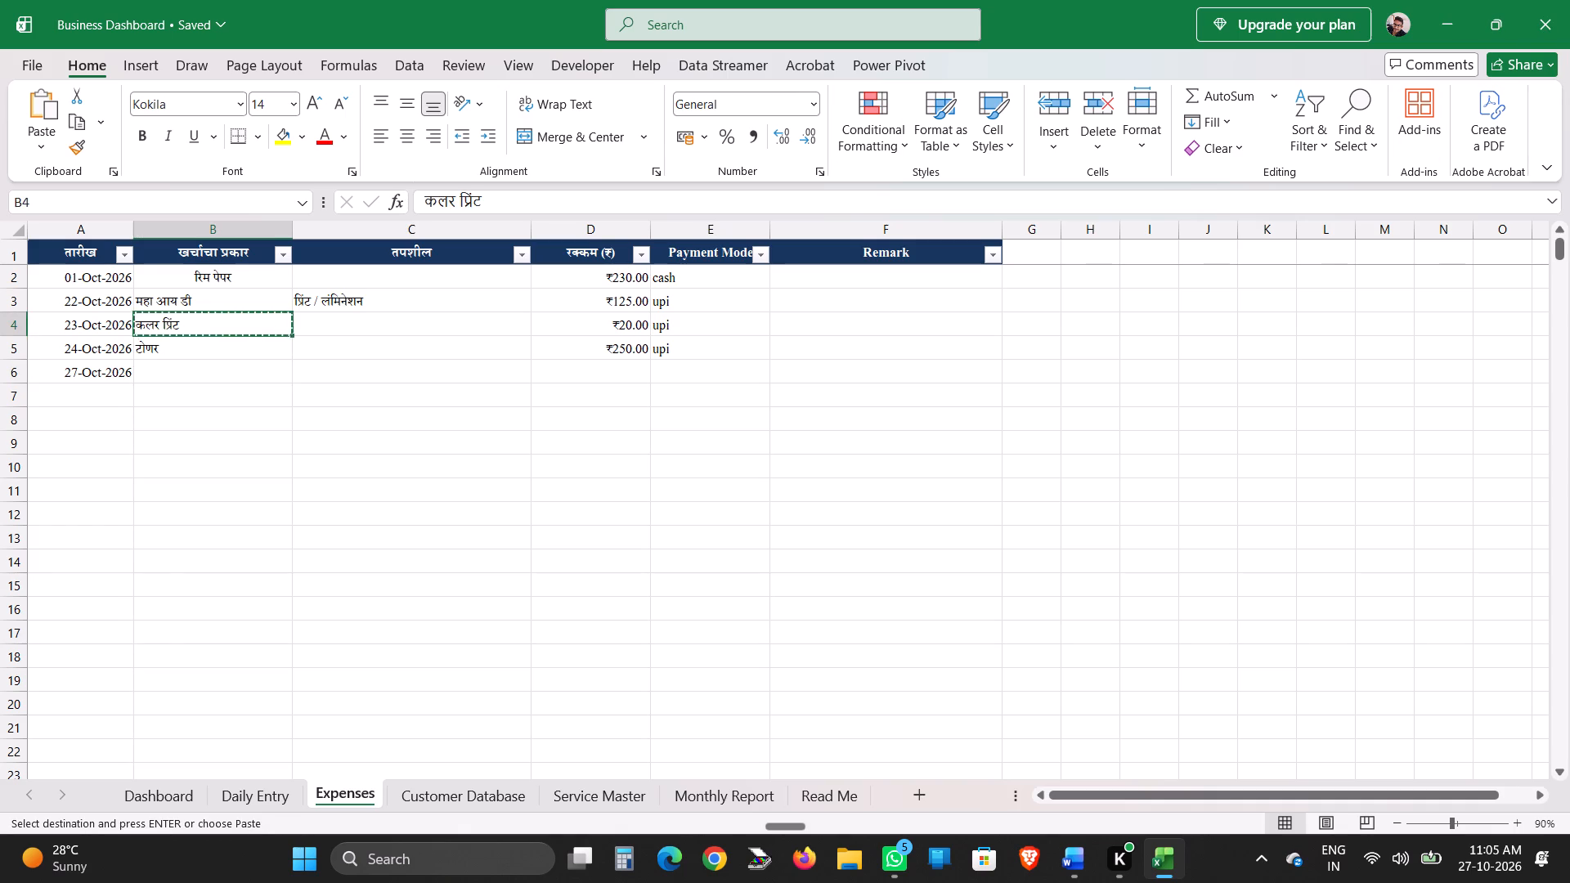
pyautogui.click(202, 374)
pyautogui.hotkey('ctrl', 'v')
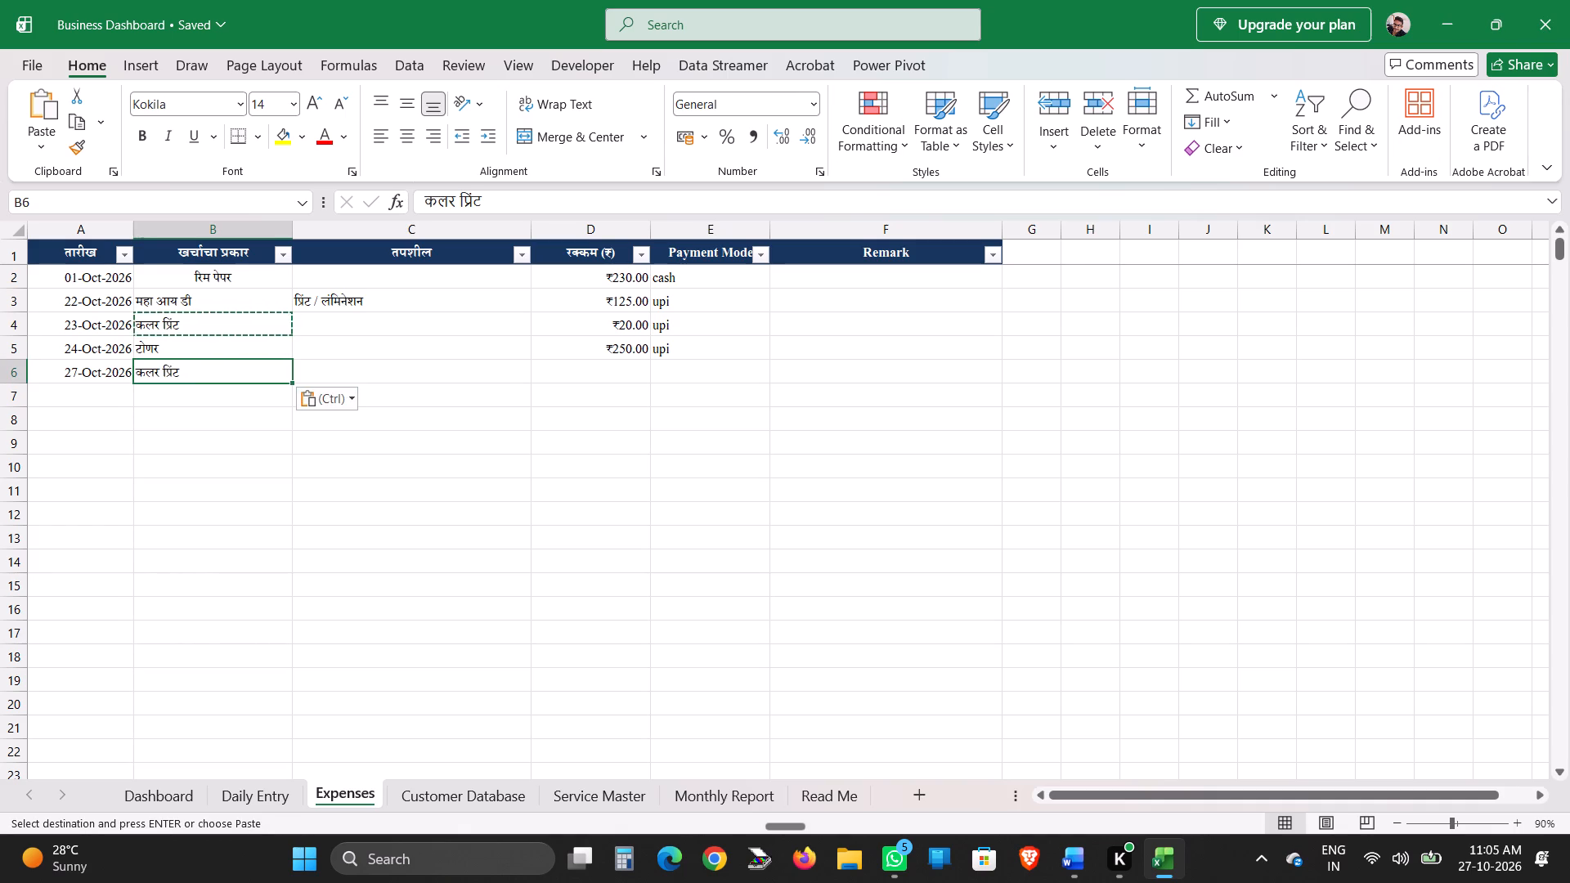
# Enter the amount 50 for the row 6 expense and fill its payment mode, upi, down from row 5.
pyautogui.click(611, 377)
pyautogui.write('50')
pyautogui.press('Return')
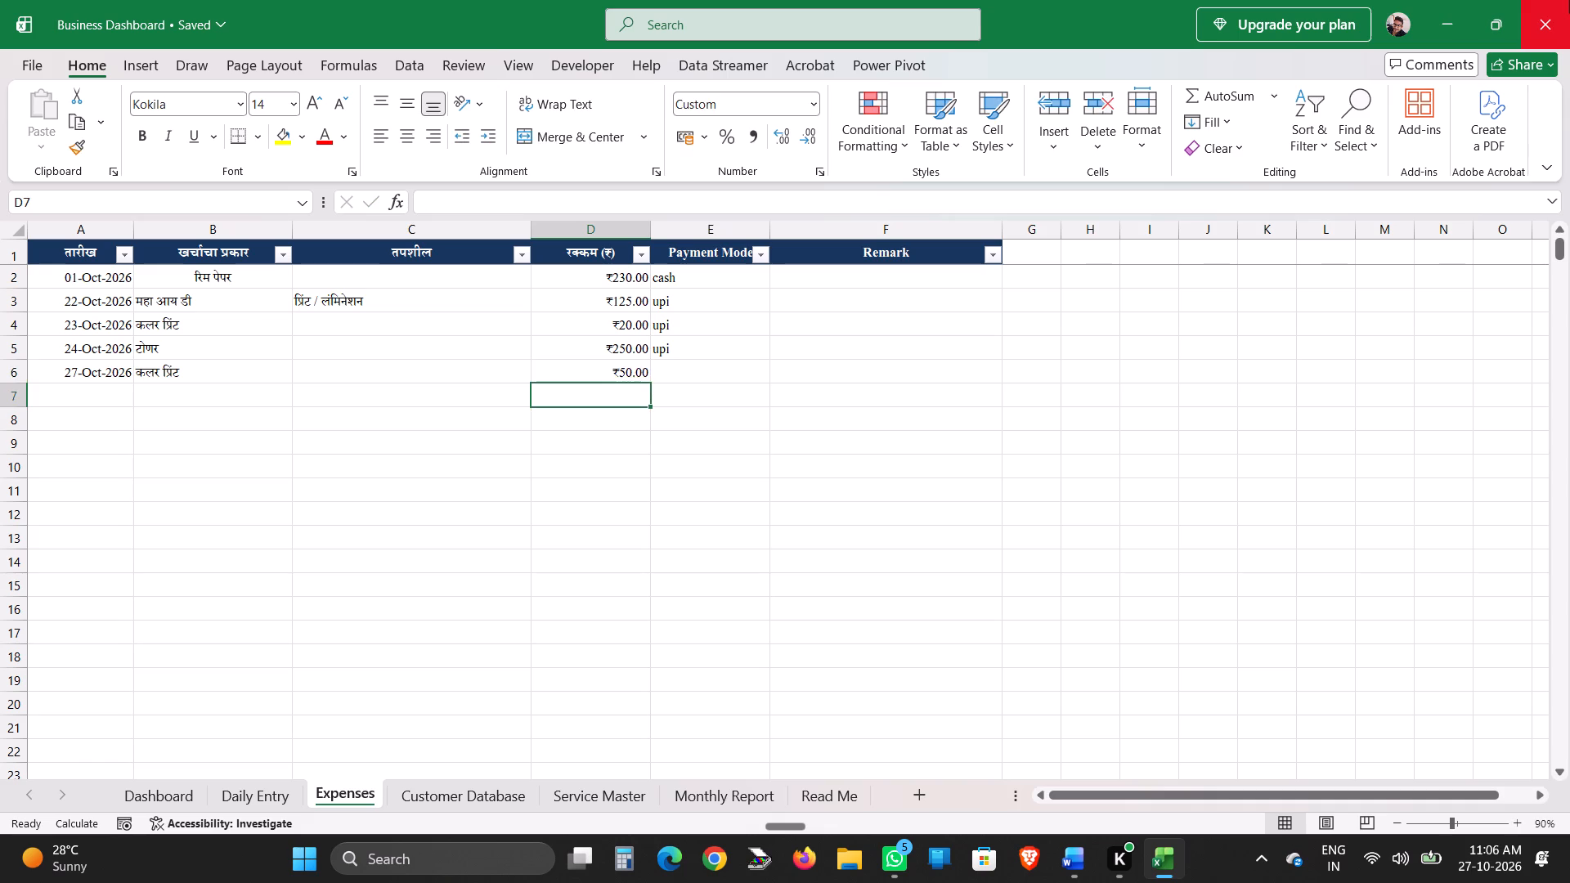
pyautogui.click(715, 376)
pyautogui.hotkey('ctrl', 'd')
pyautogui.click(711, 483)
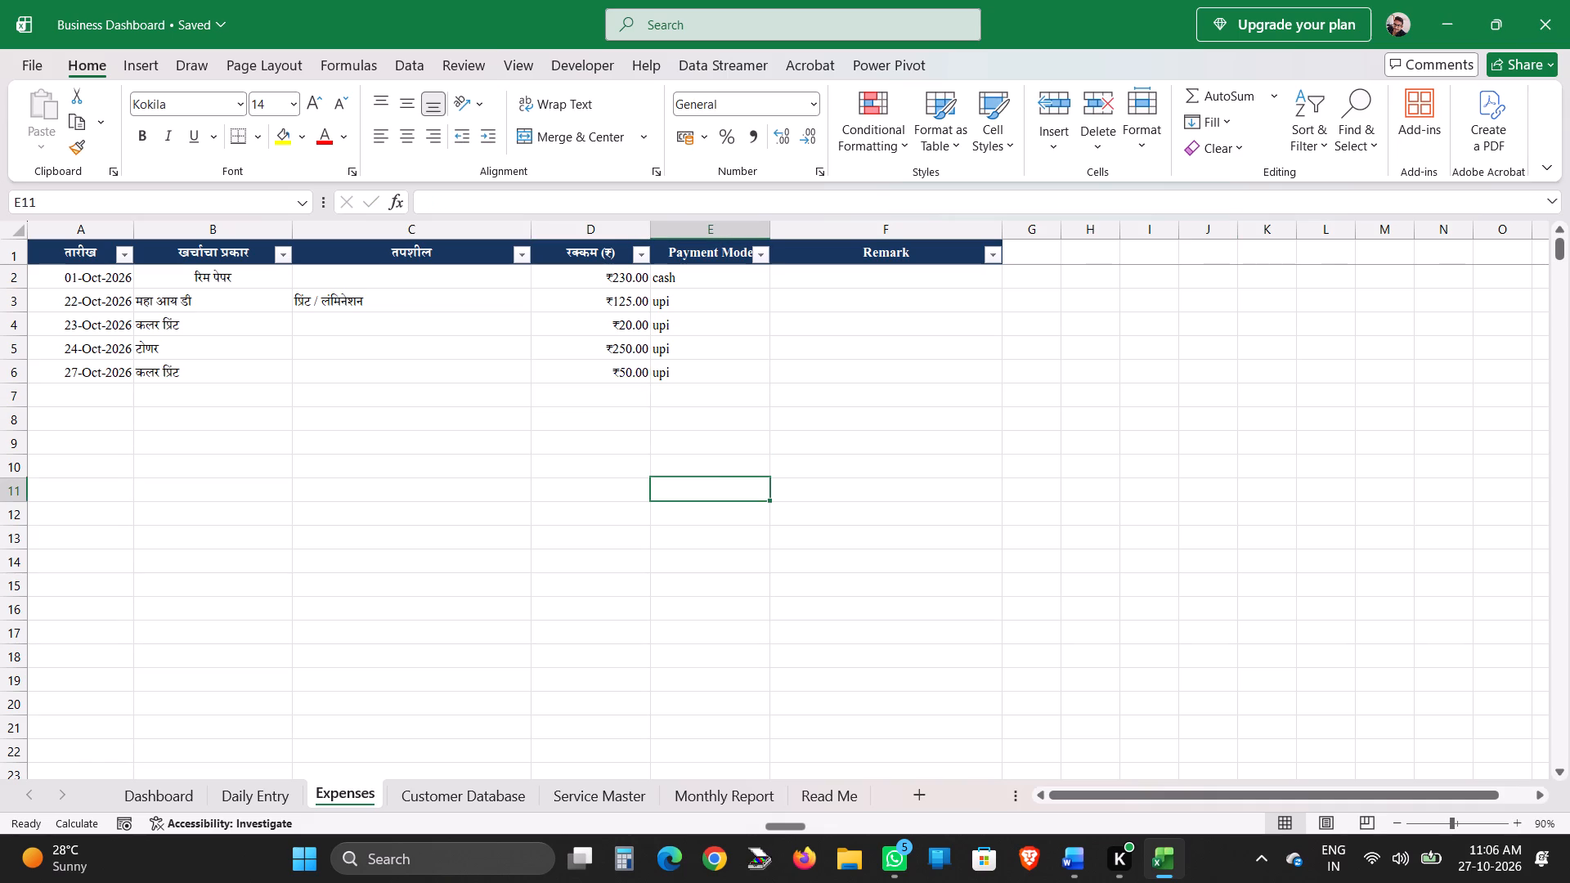
# Save the workbook.
pyautogui.hotkey('ctrl', 's')
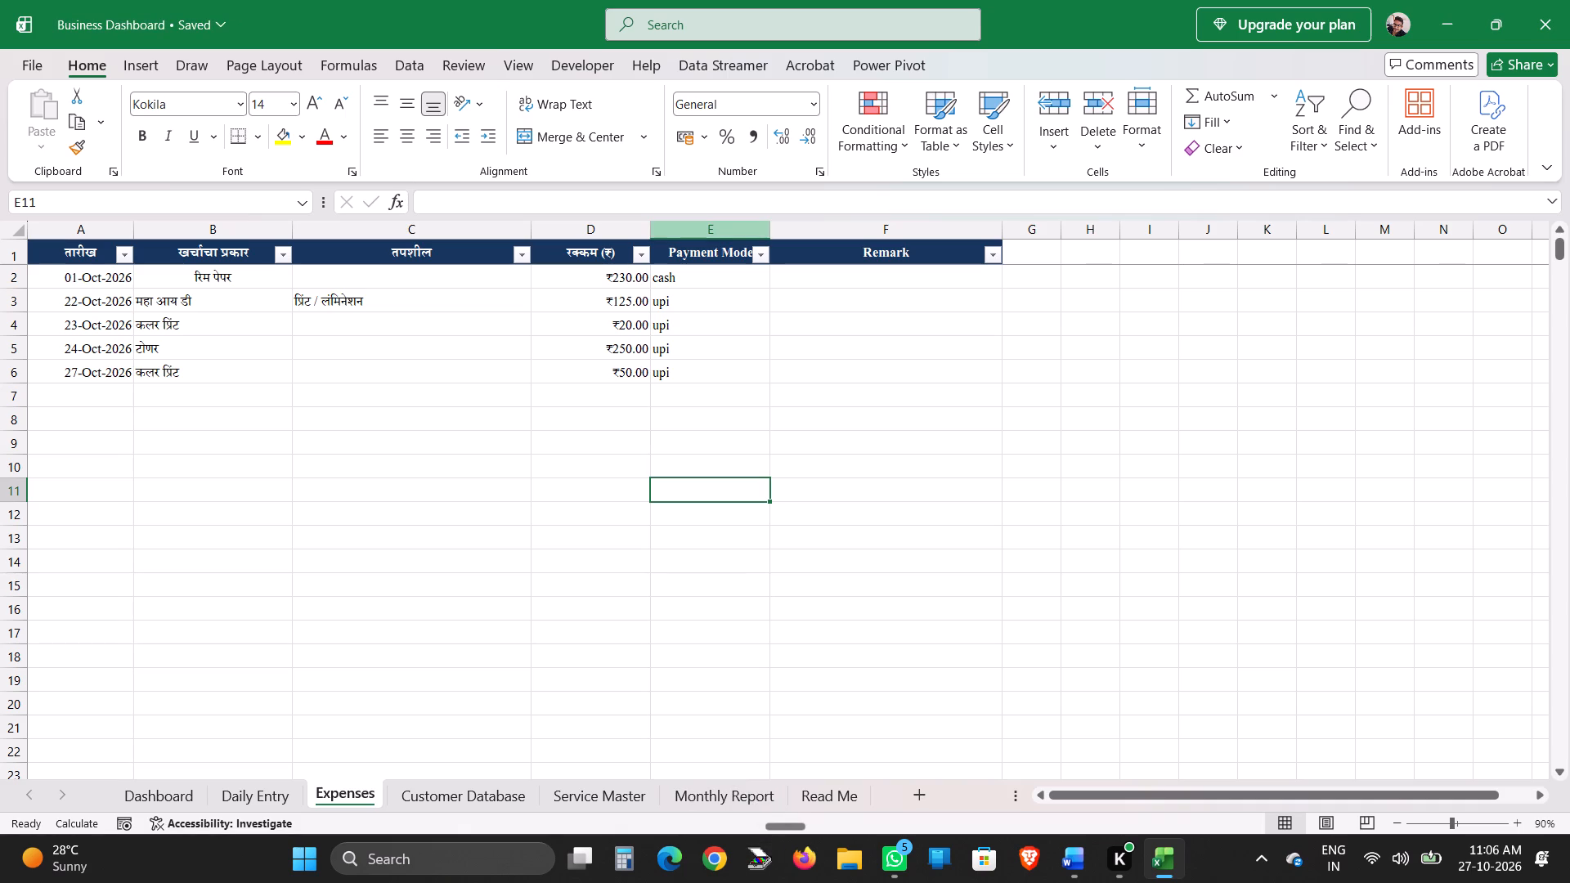
# Centre the contents of the Payment Mode column on the Expenses sheet horizontally.
pyautogui.click(413, 100)
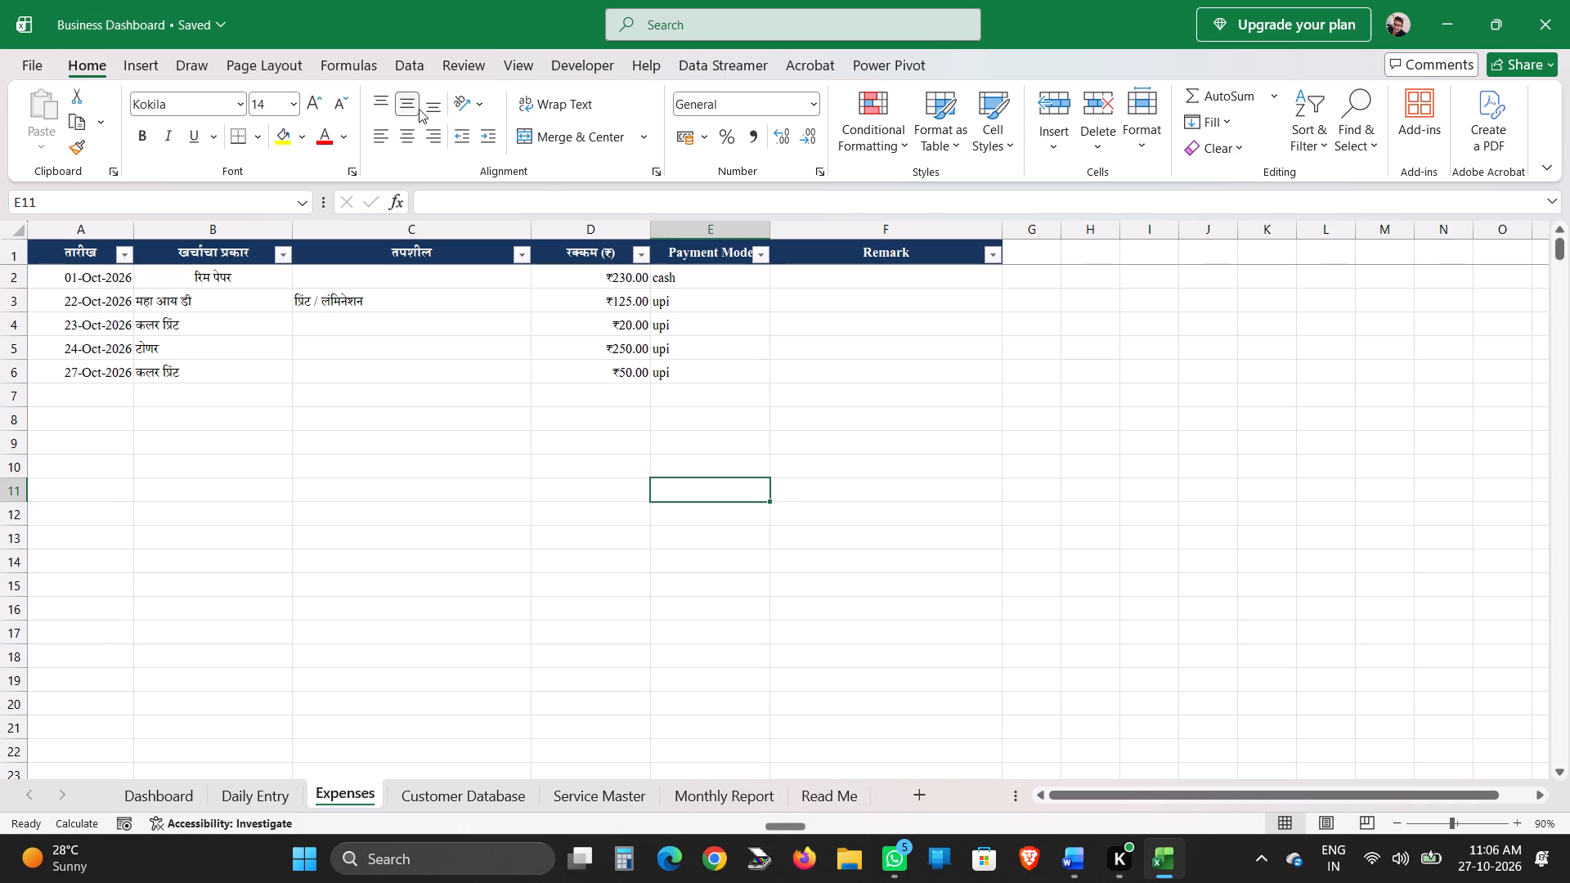
pyautogui.click(417, 137)
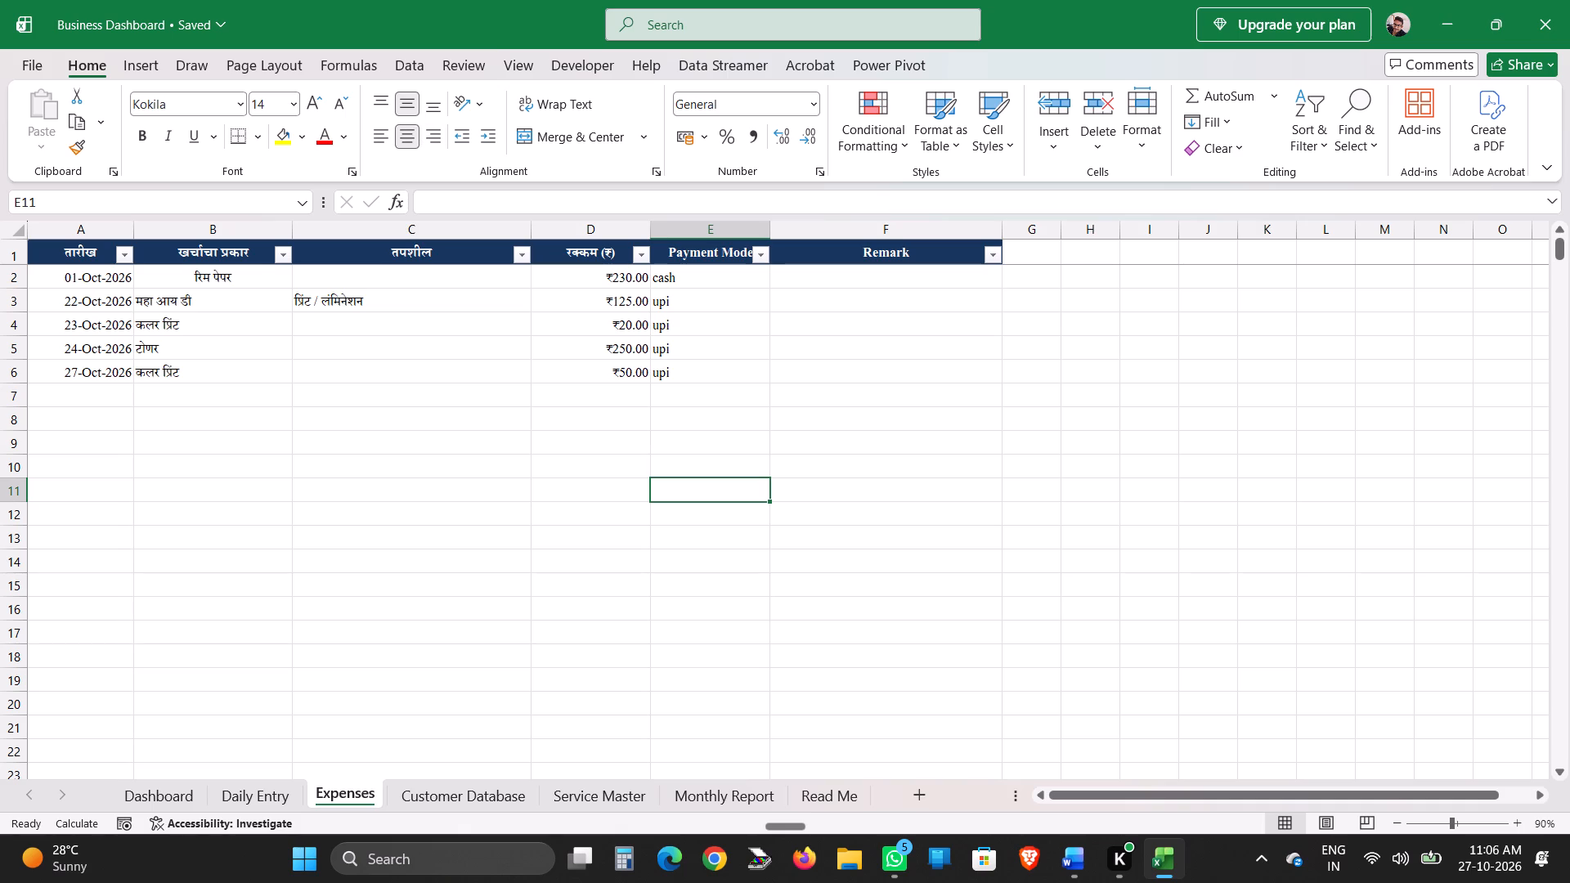
pyautogui.click(682, 217)
pyautogui.click(684, 233)
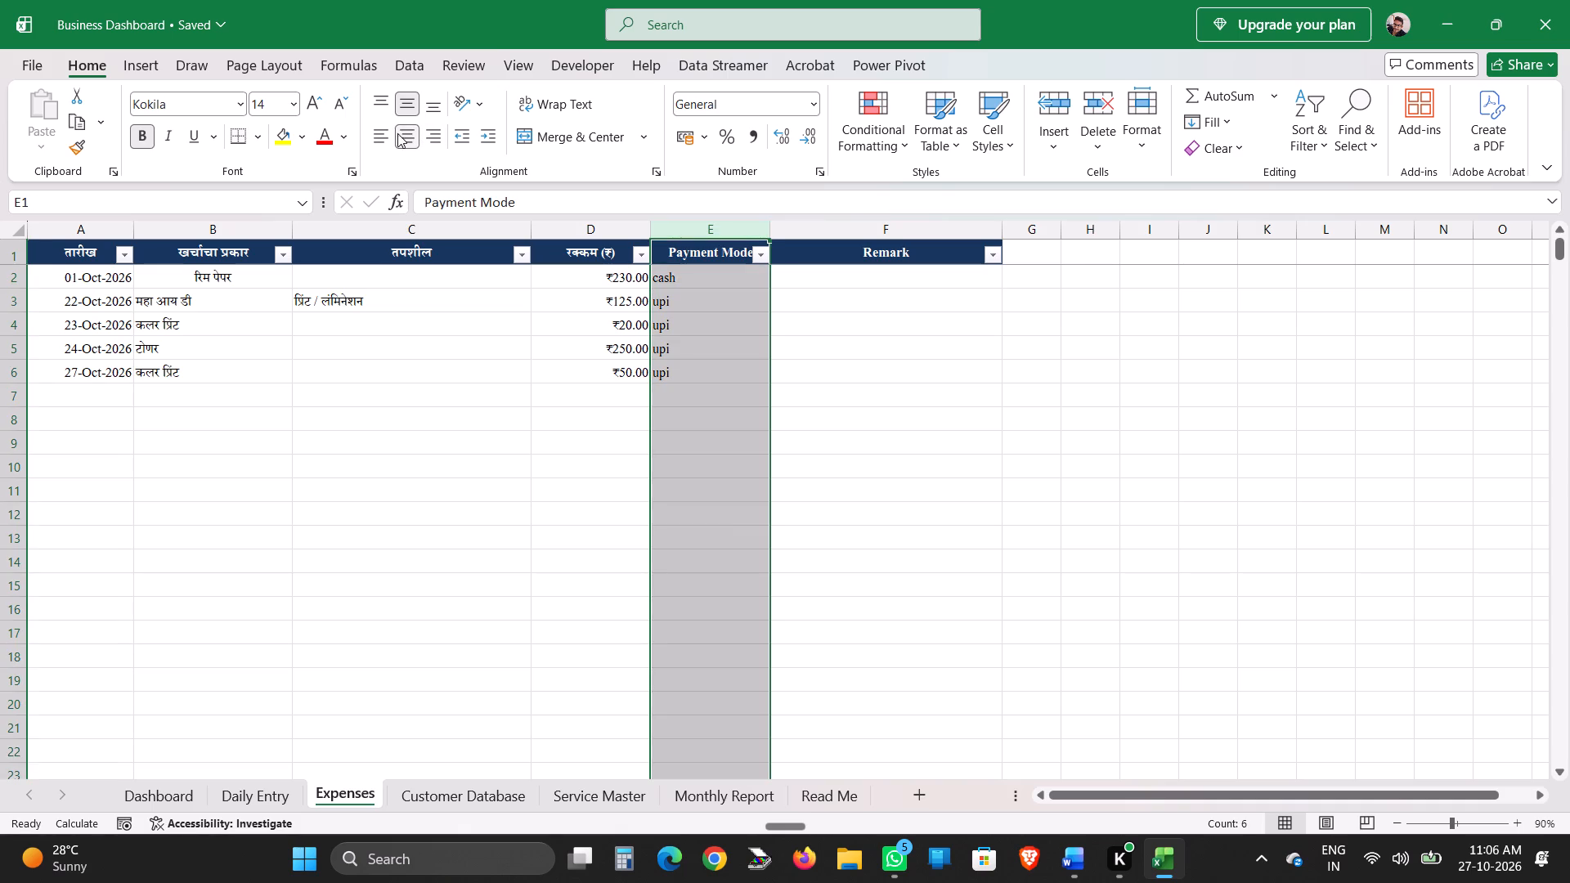
pyautogui.click(409, 140)
pyautogui.click(409, 140)
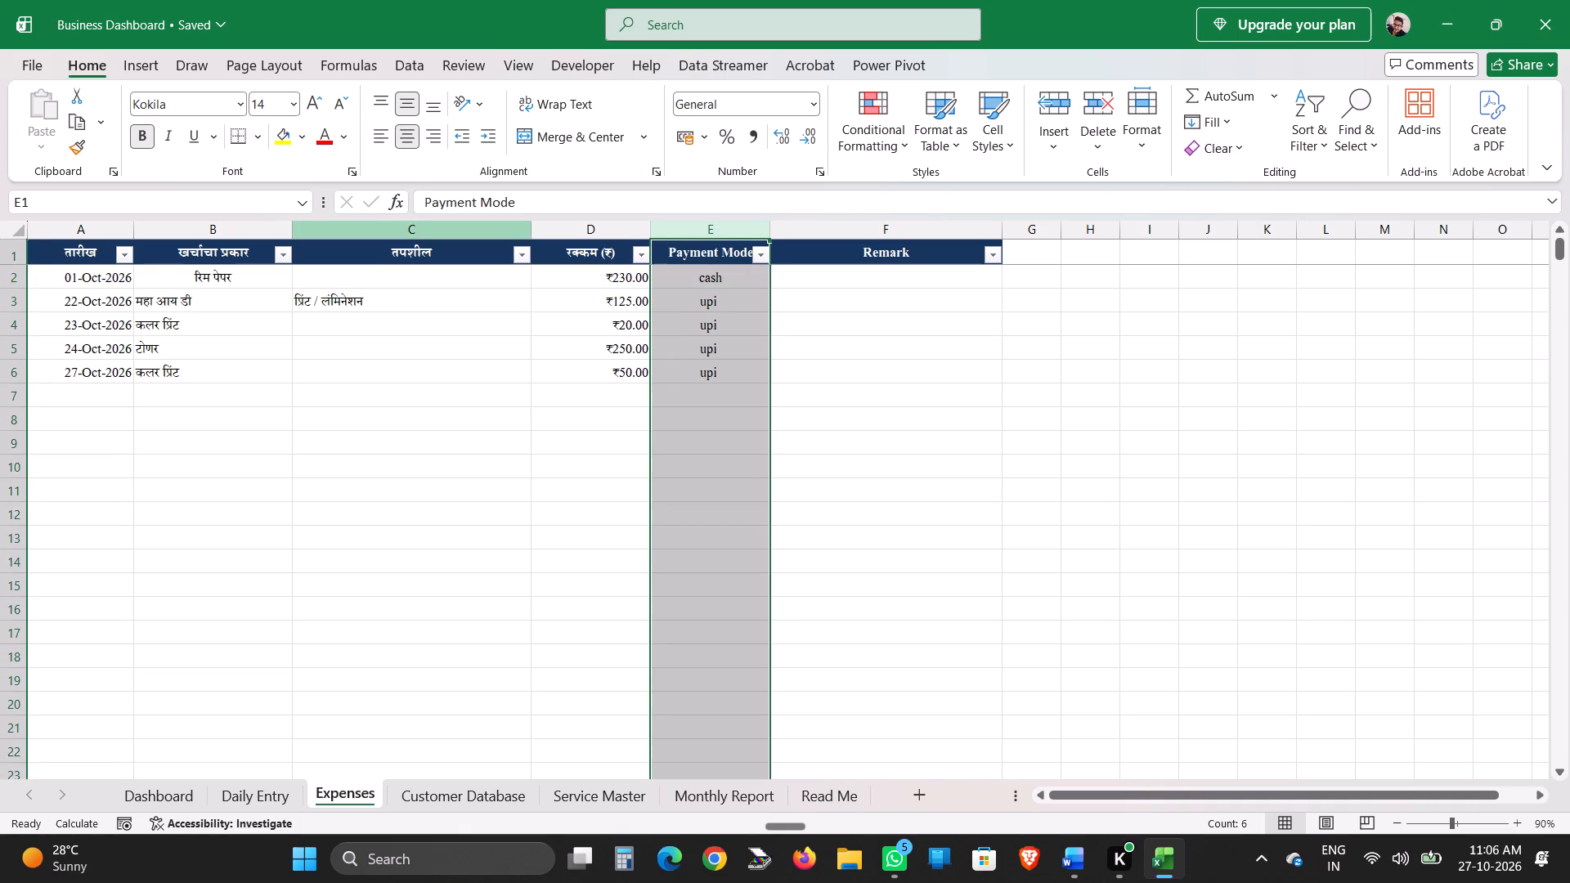
pyautogui.click(677, 347)
# Narrow the Payment Mode column slightly and make the Expenses header row taller so its full heading fits.
pyautogui.moveTo(770, 231); pyautogui.dragTo(752, 231)
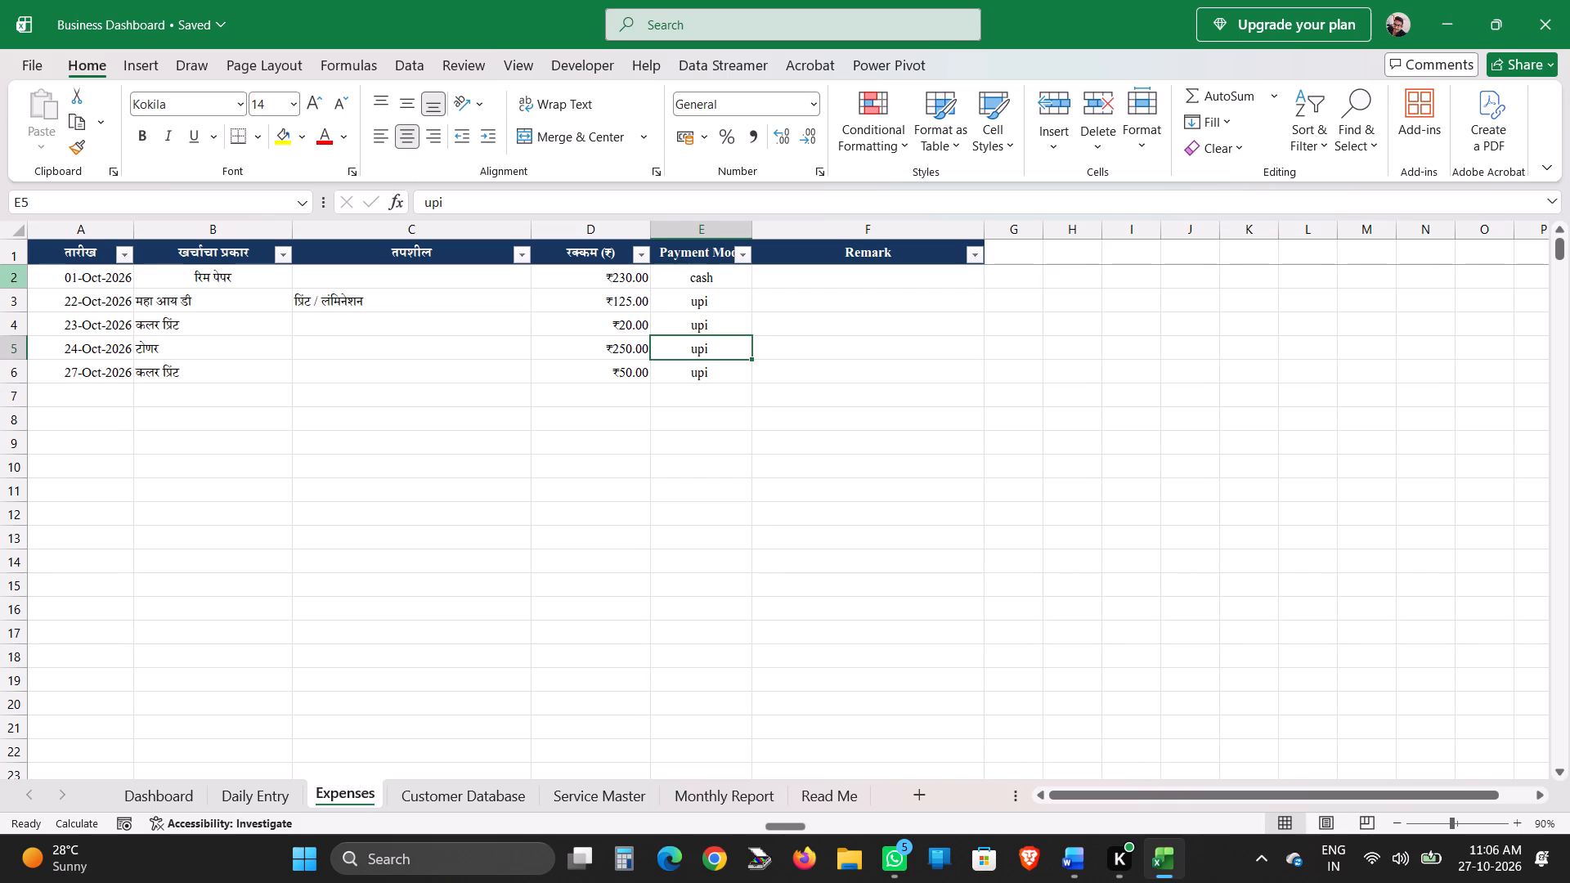
pyautogui.moveTo(5, 262); pyautogui.dragTo(20, 284)
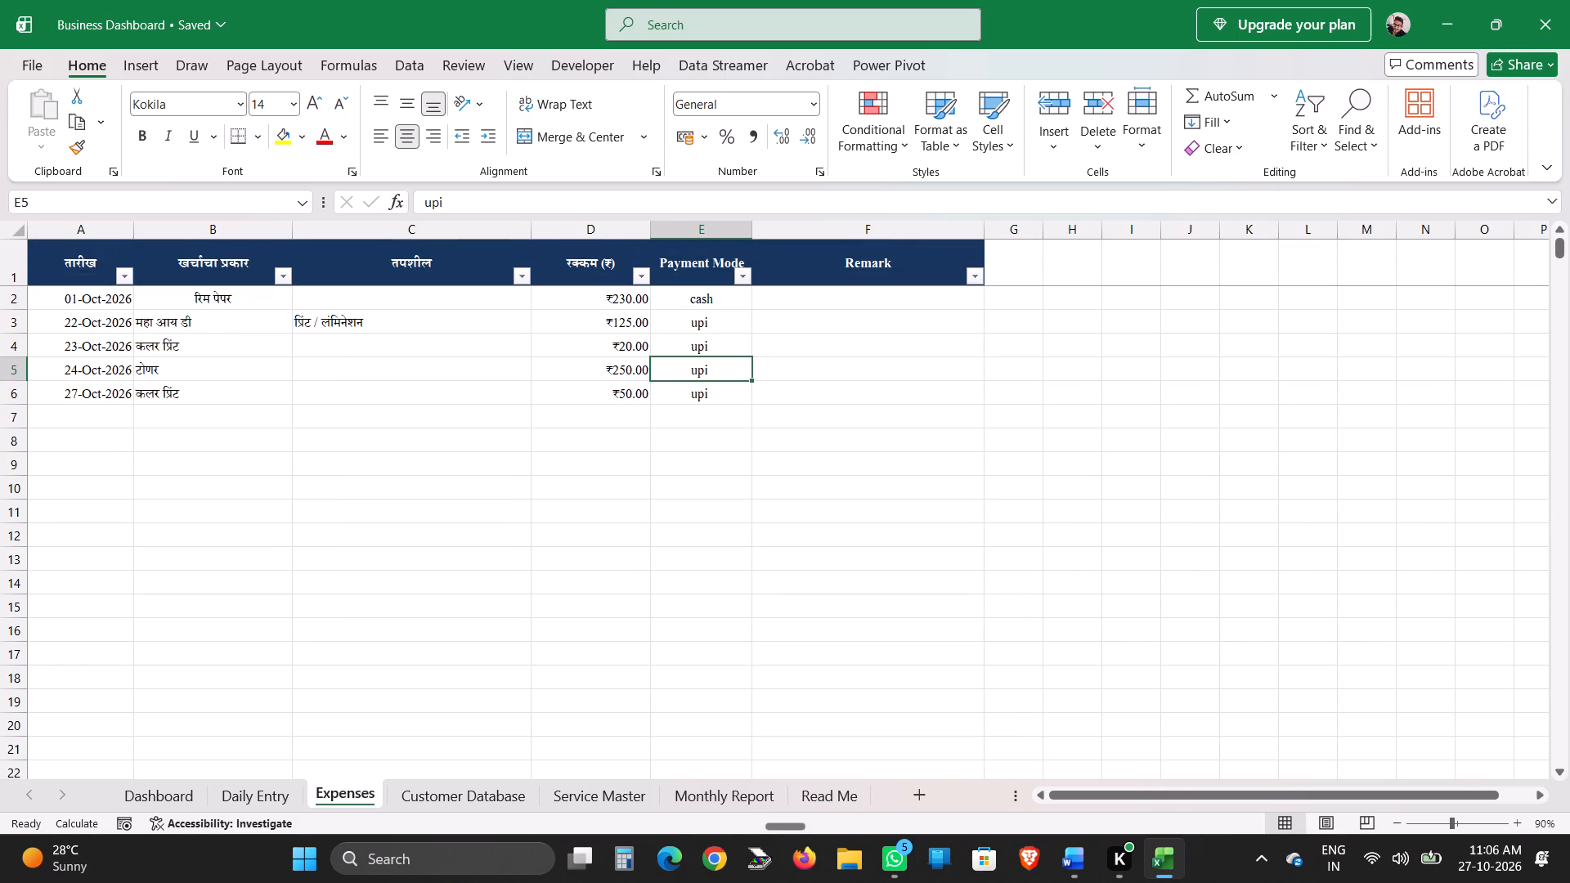
pyautogui.click(20, 284)
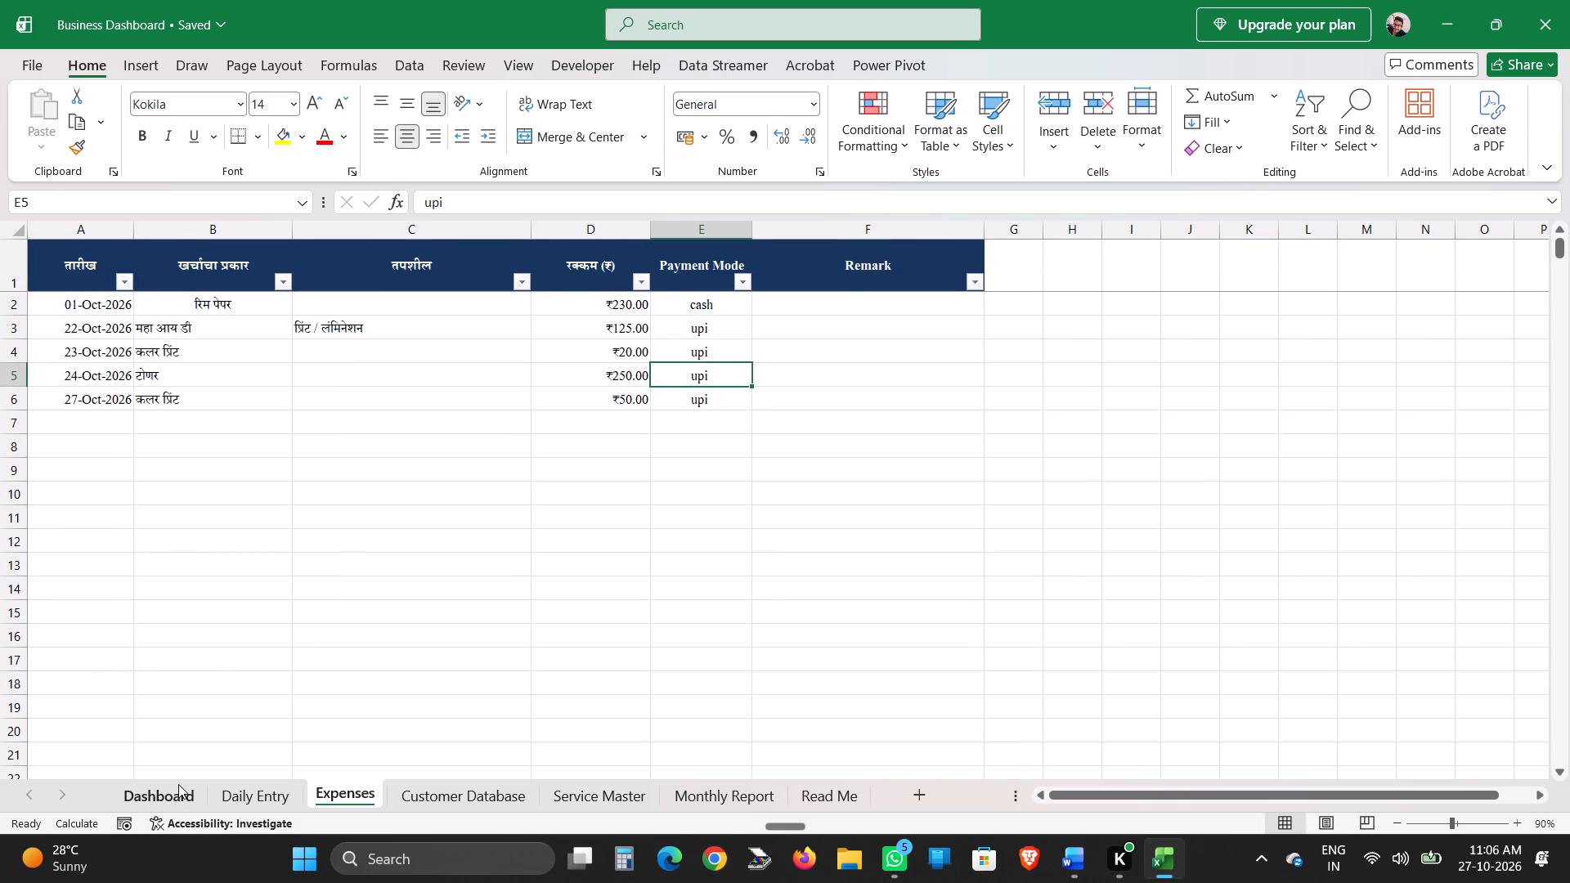
# Check the business totals and charts on the Dashboard sheet.
pyautogui.click(178, 784)
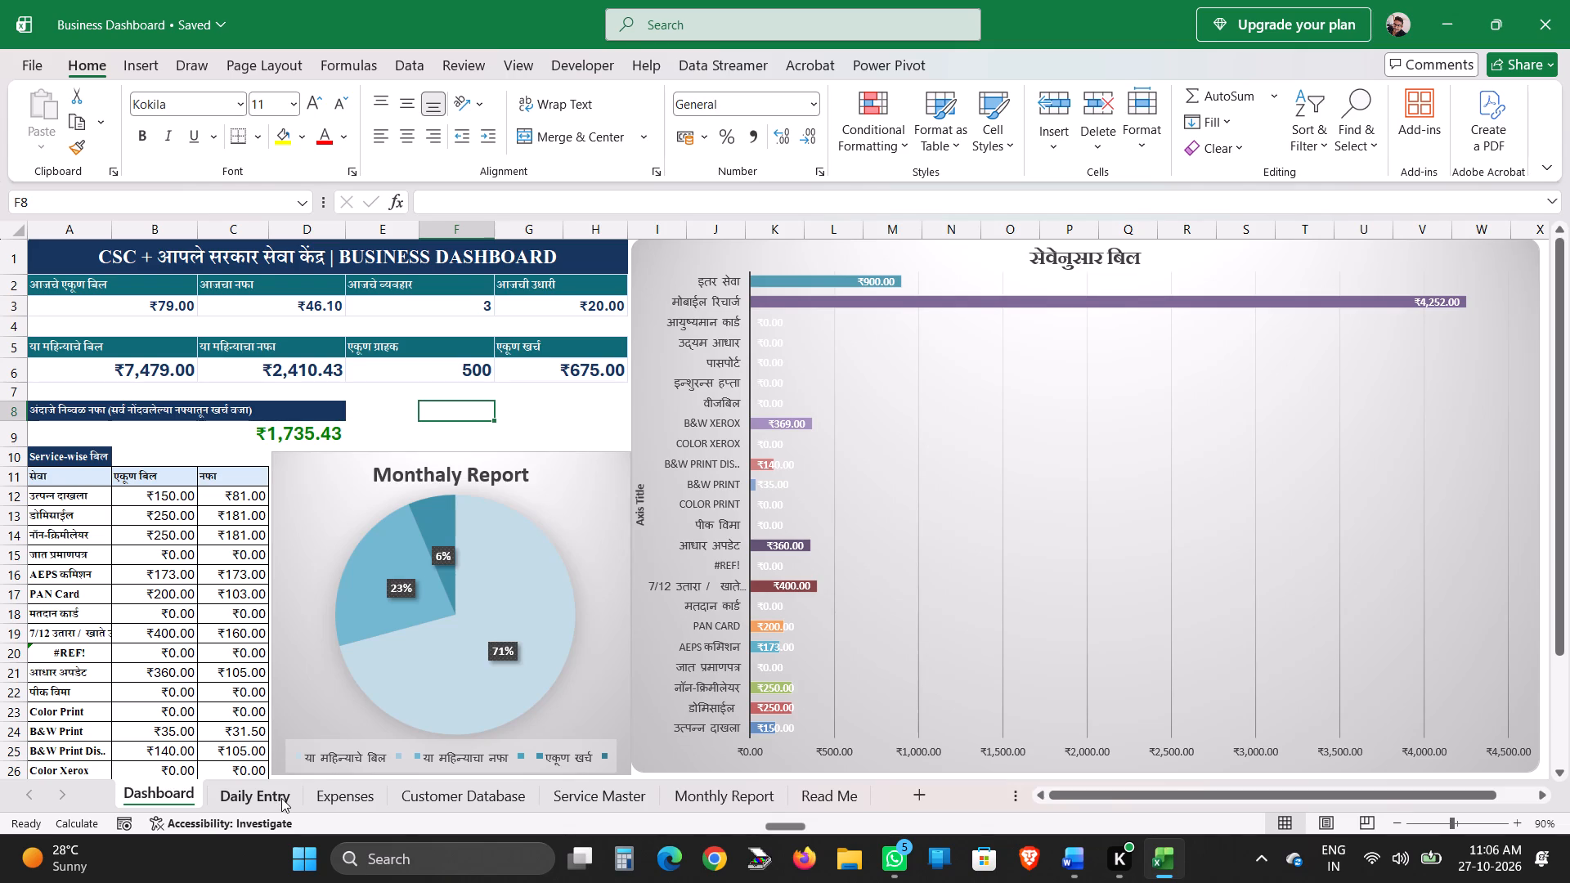
# Return to the Daily Entry sheet and make its header row slightly taller.
pyautogui.click(278, 793)
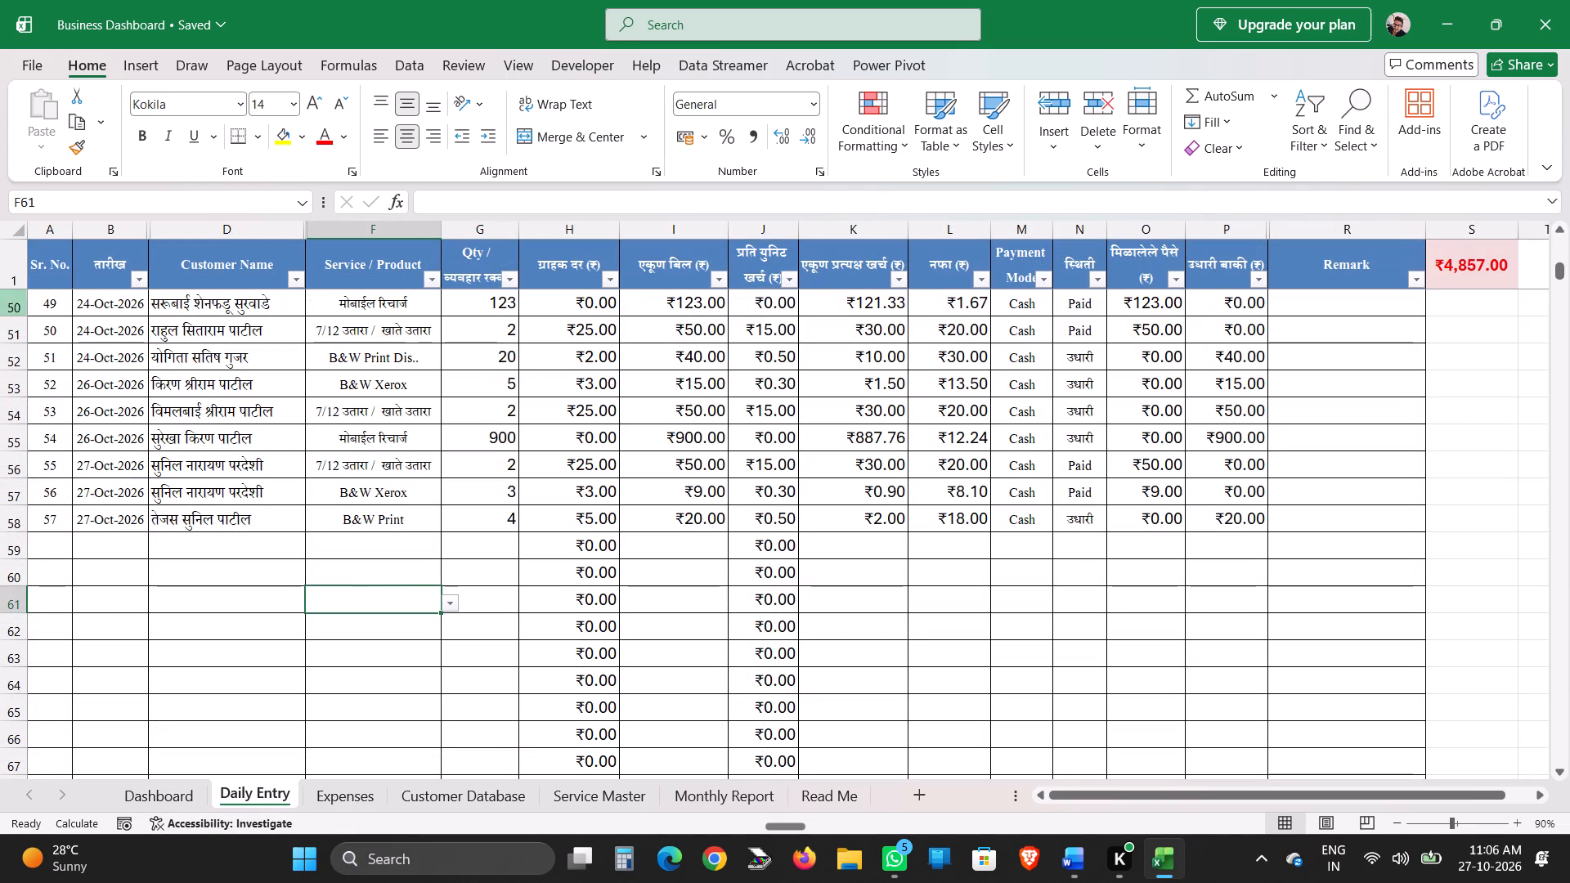
pyautogui.moveTo(0, 284); pyautogui.dragTo(5, 298)
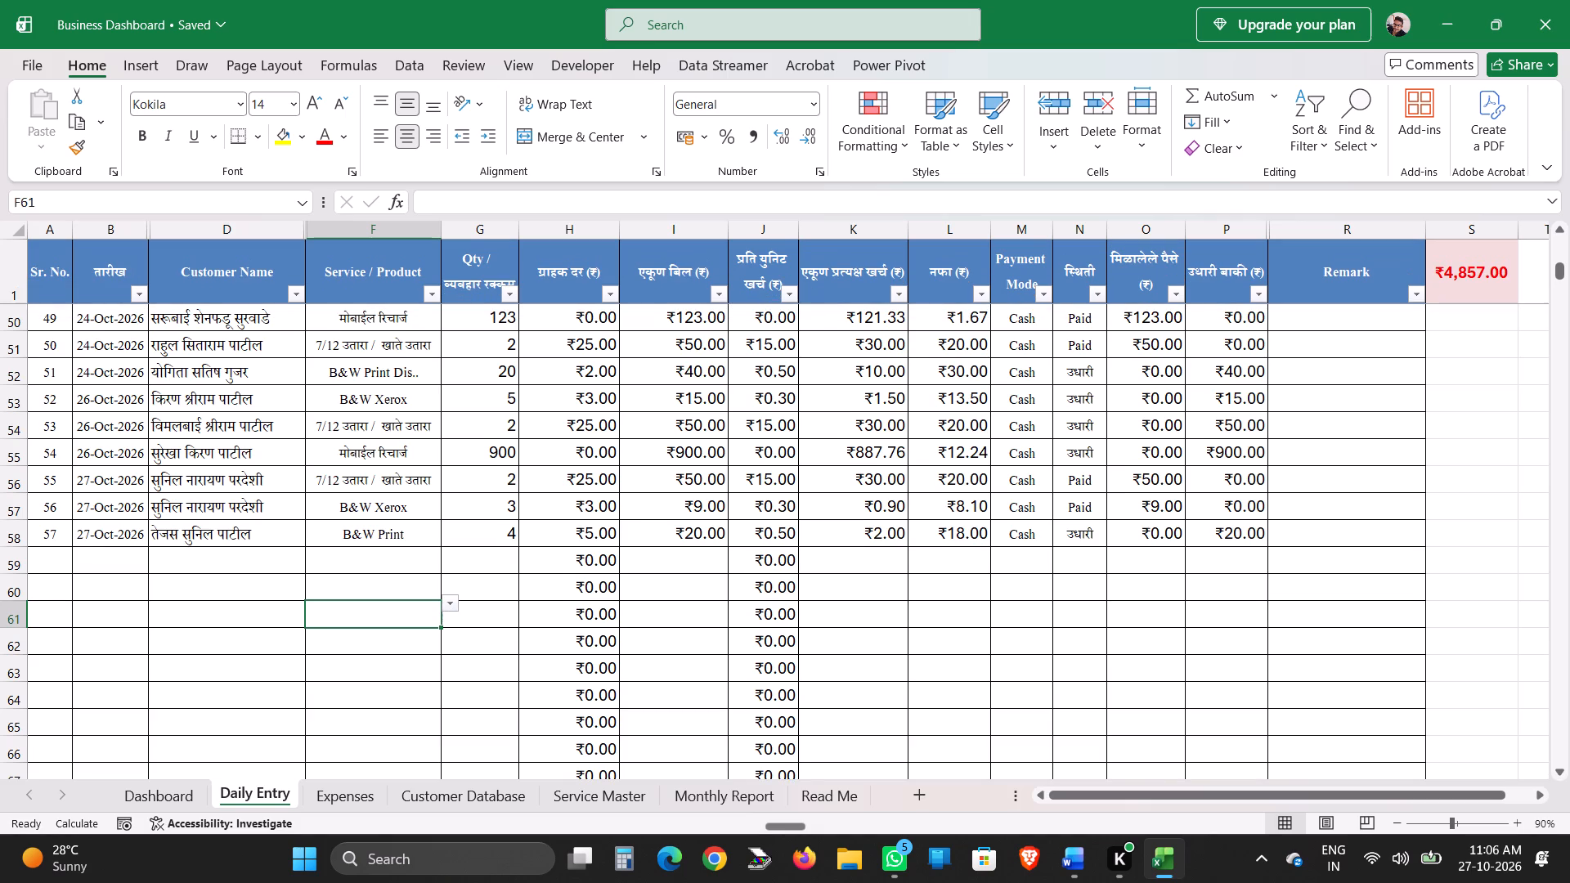
# Fill the Daily Entry header cells from Sr. No. to Remark with the dark blue theme colour.
pyautogui.moveTo(54, 271); pyautogui.dragTo(1406, 249)
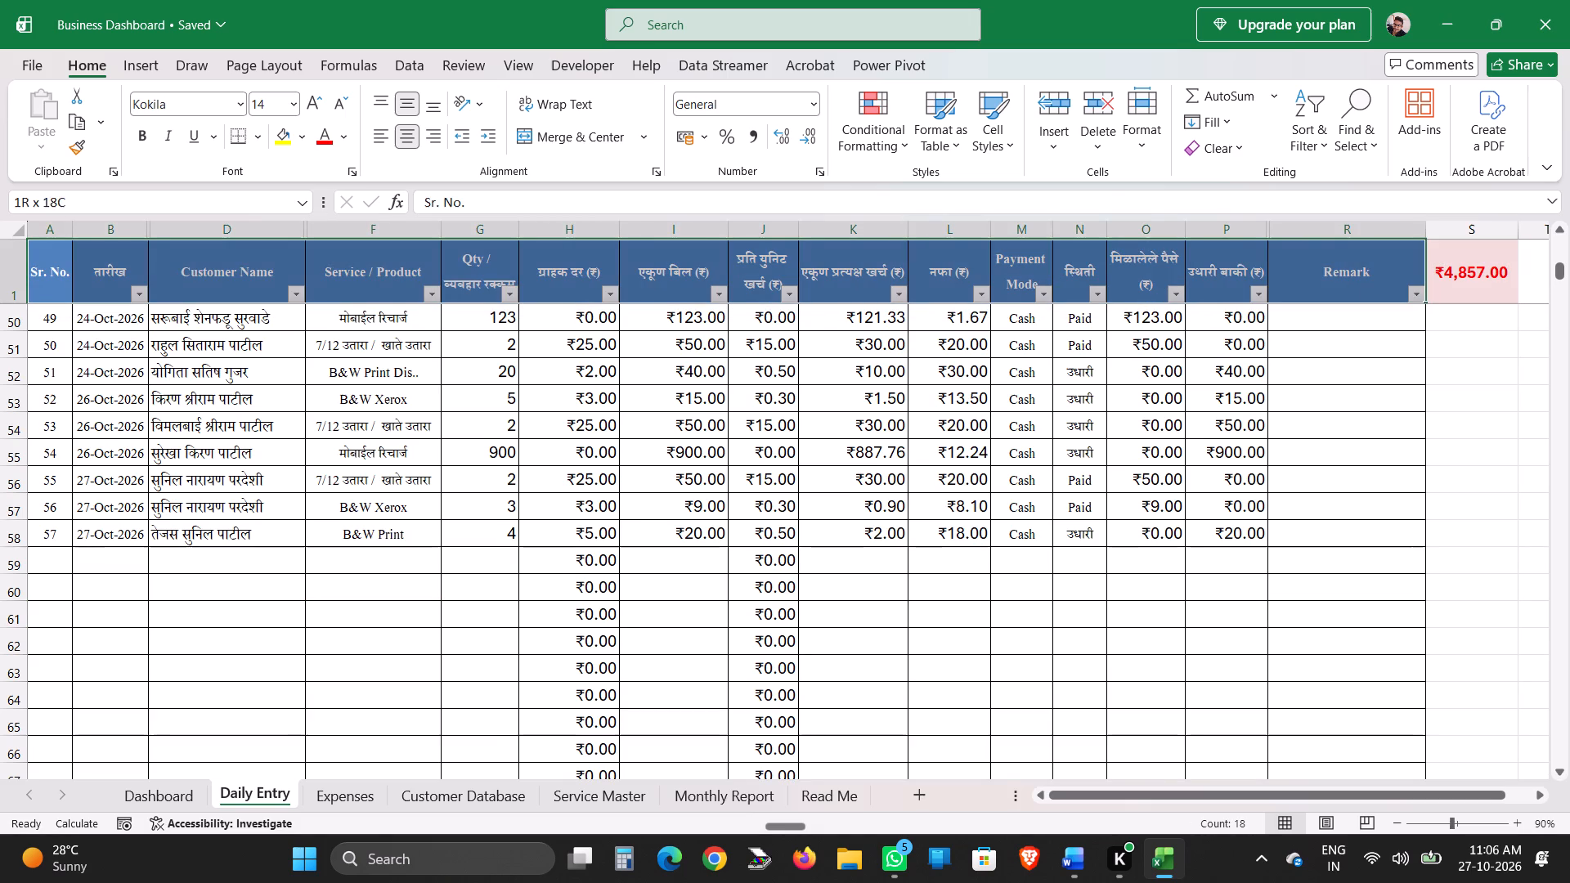
pyautogui.moveTo(1406, 249); pyautogui.dragTo(1397, 252)
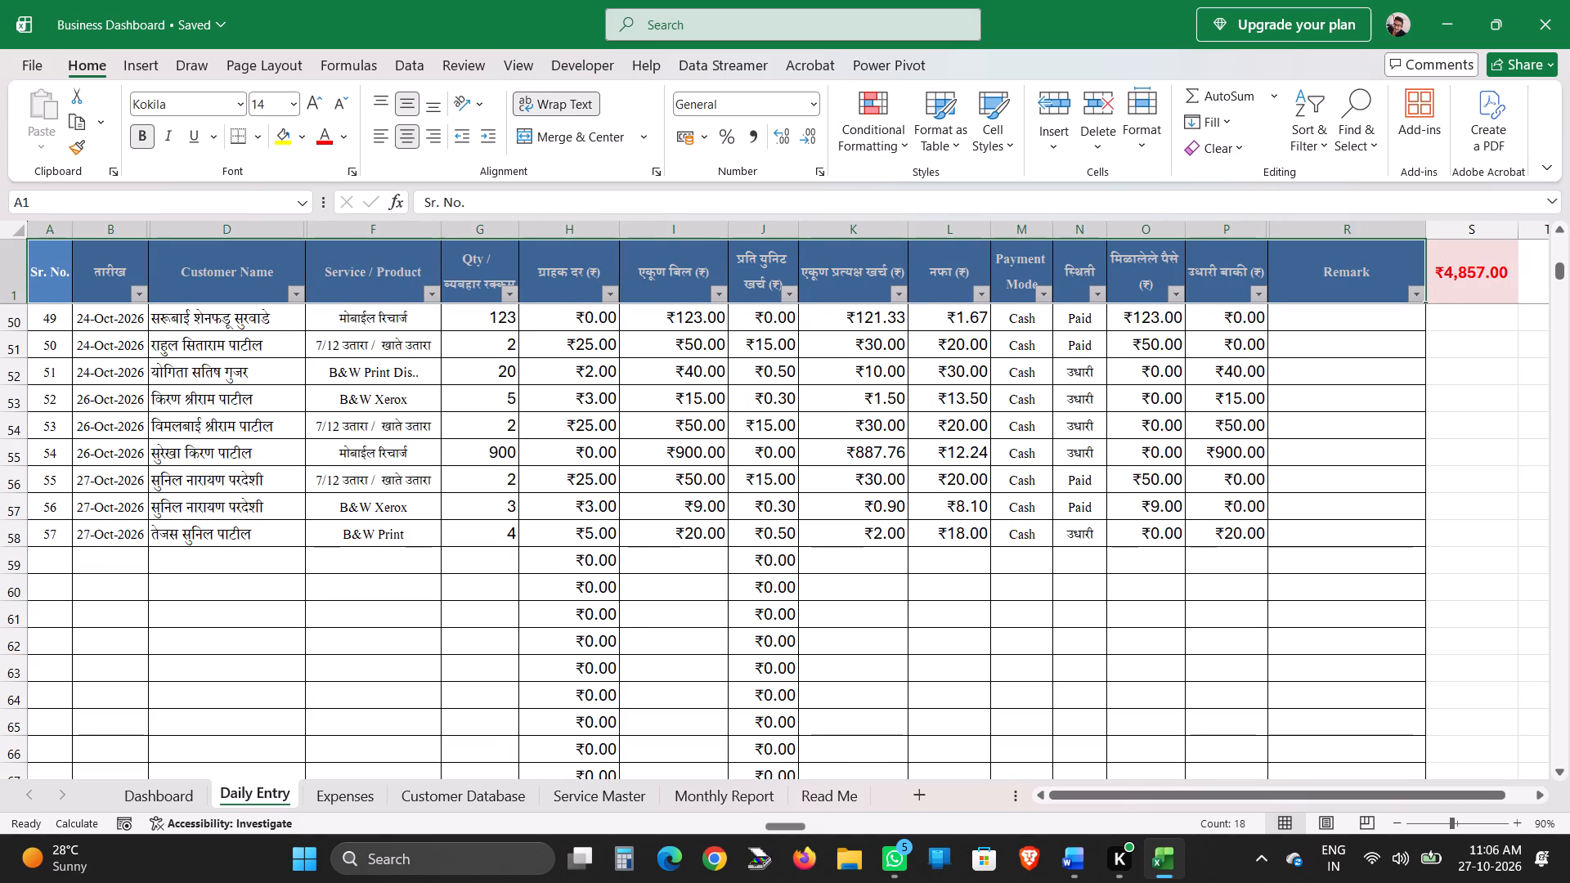
pyautogui.click(305, 131)
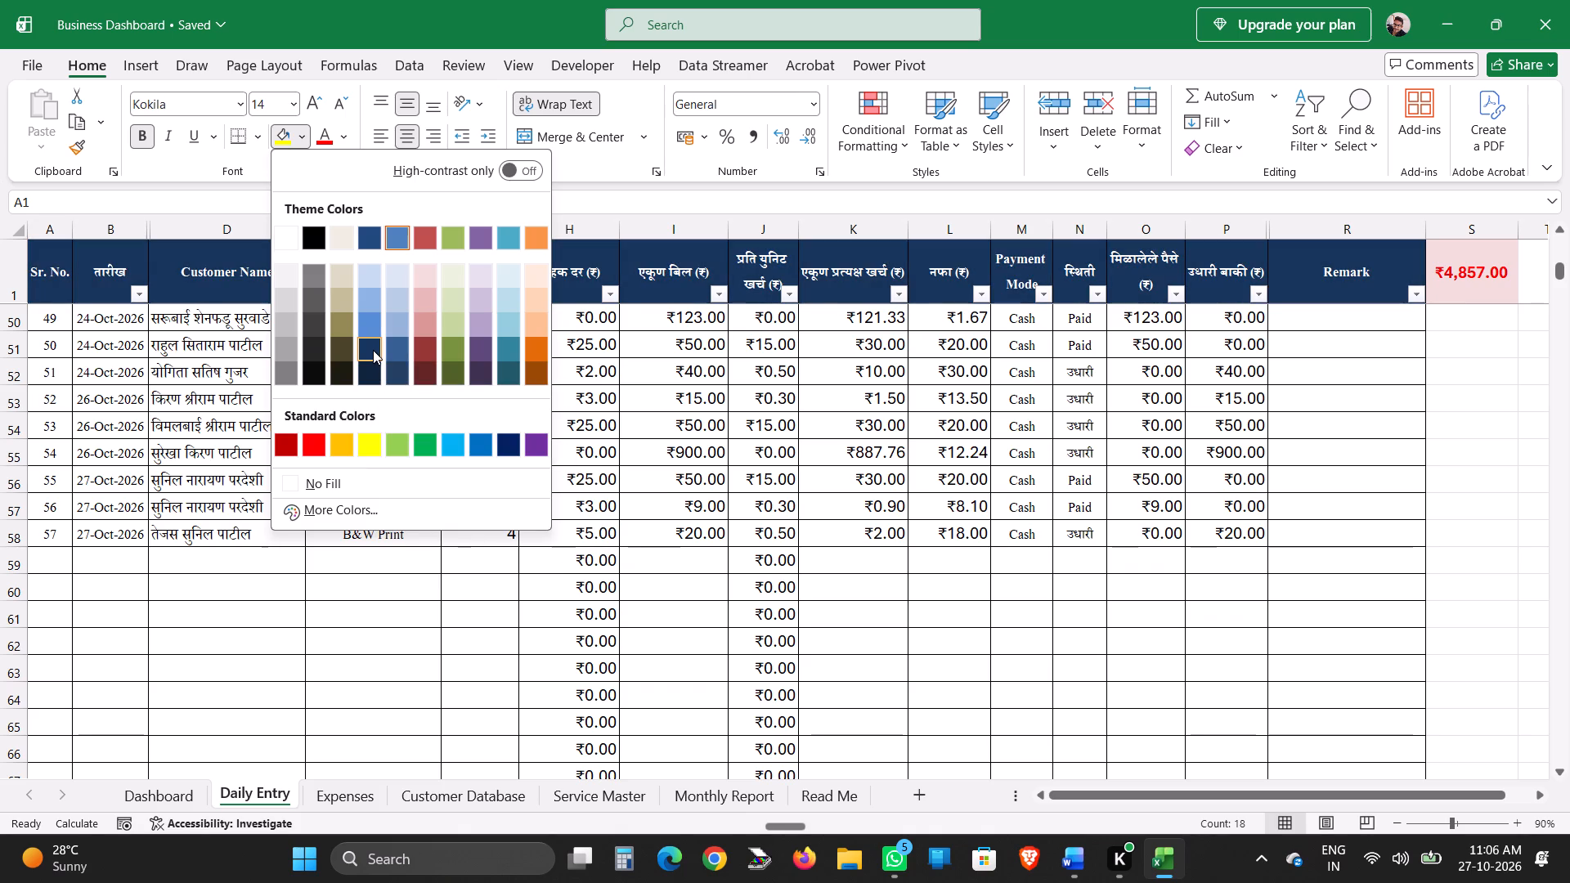
pyautogui.click(371, 239)
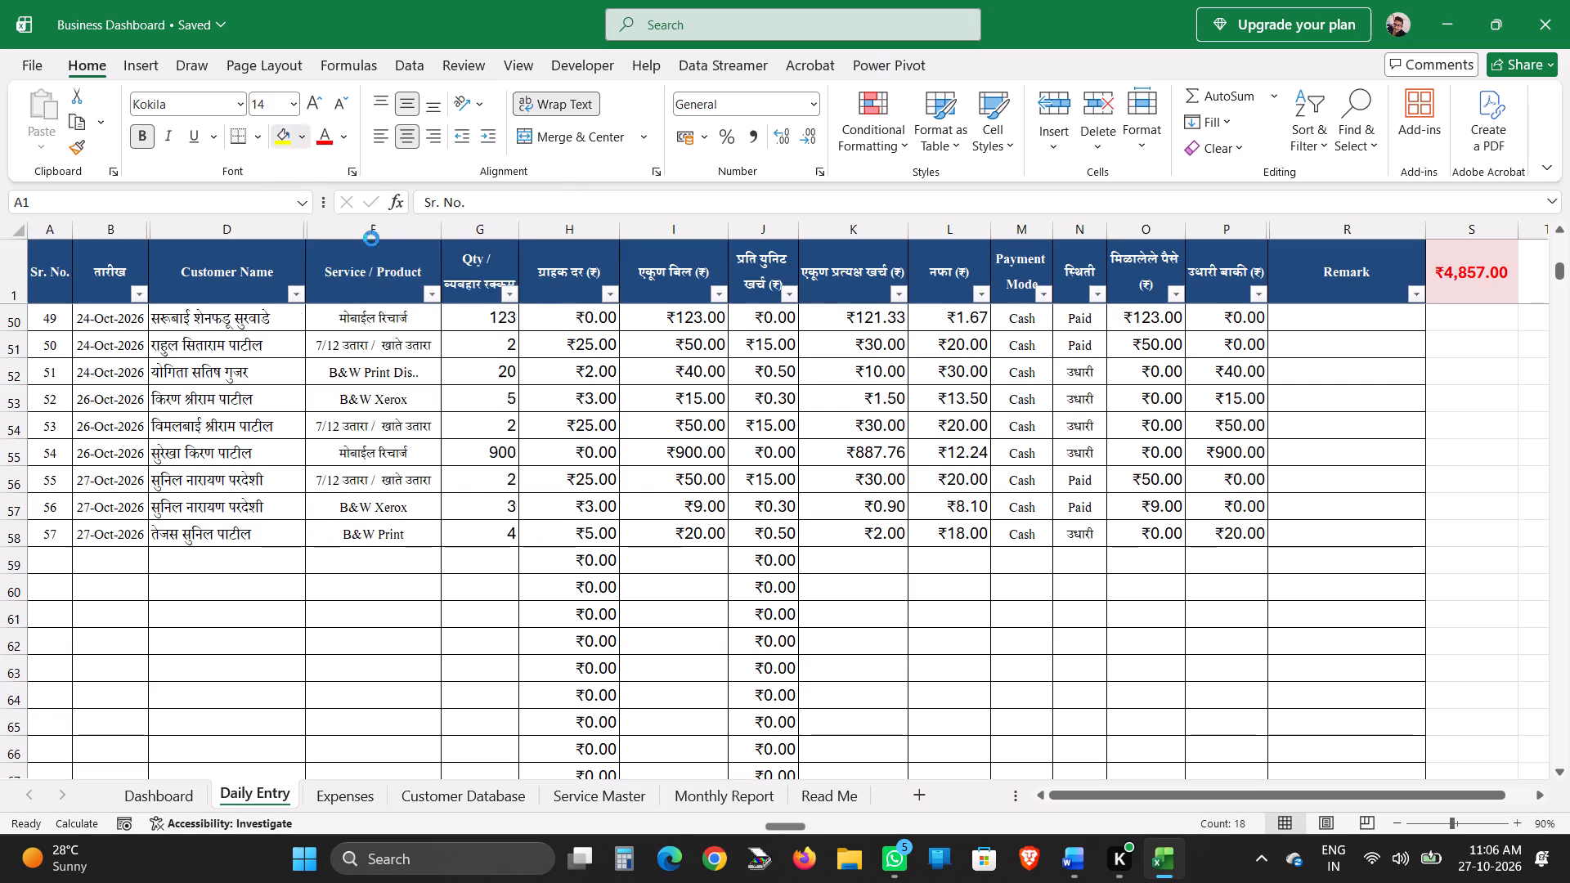
pyautogui.click(481, 409)
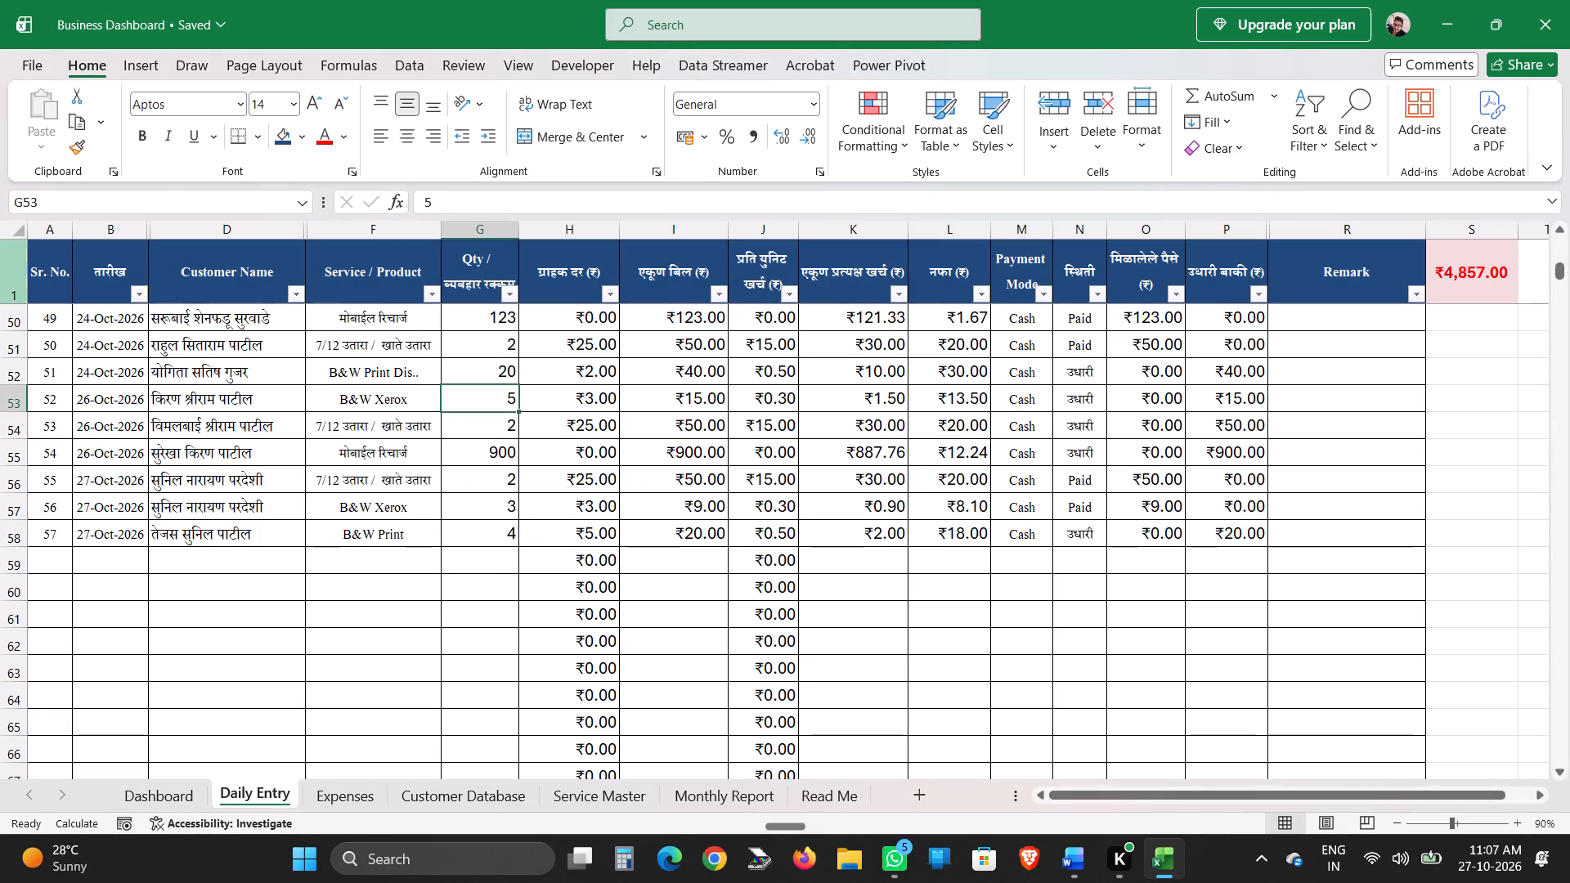
# Change the font of the Daily Entry header cells from Sr. No. to Remark to Sanskrit Text.
pyautogui.moveTo(55, 271); pyautogui.dragTo(1429, 247)
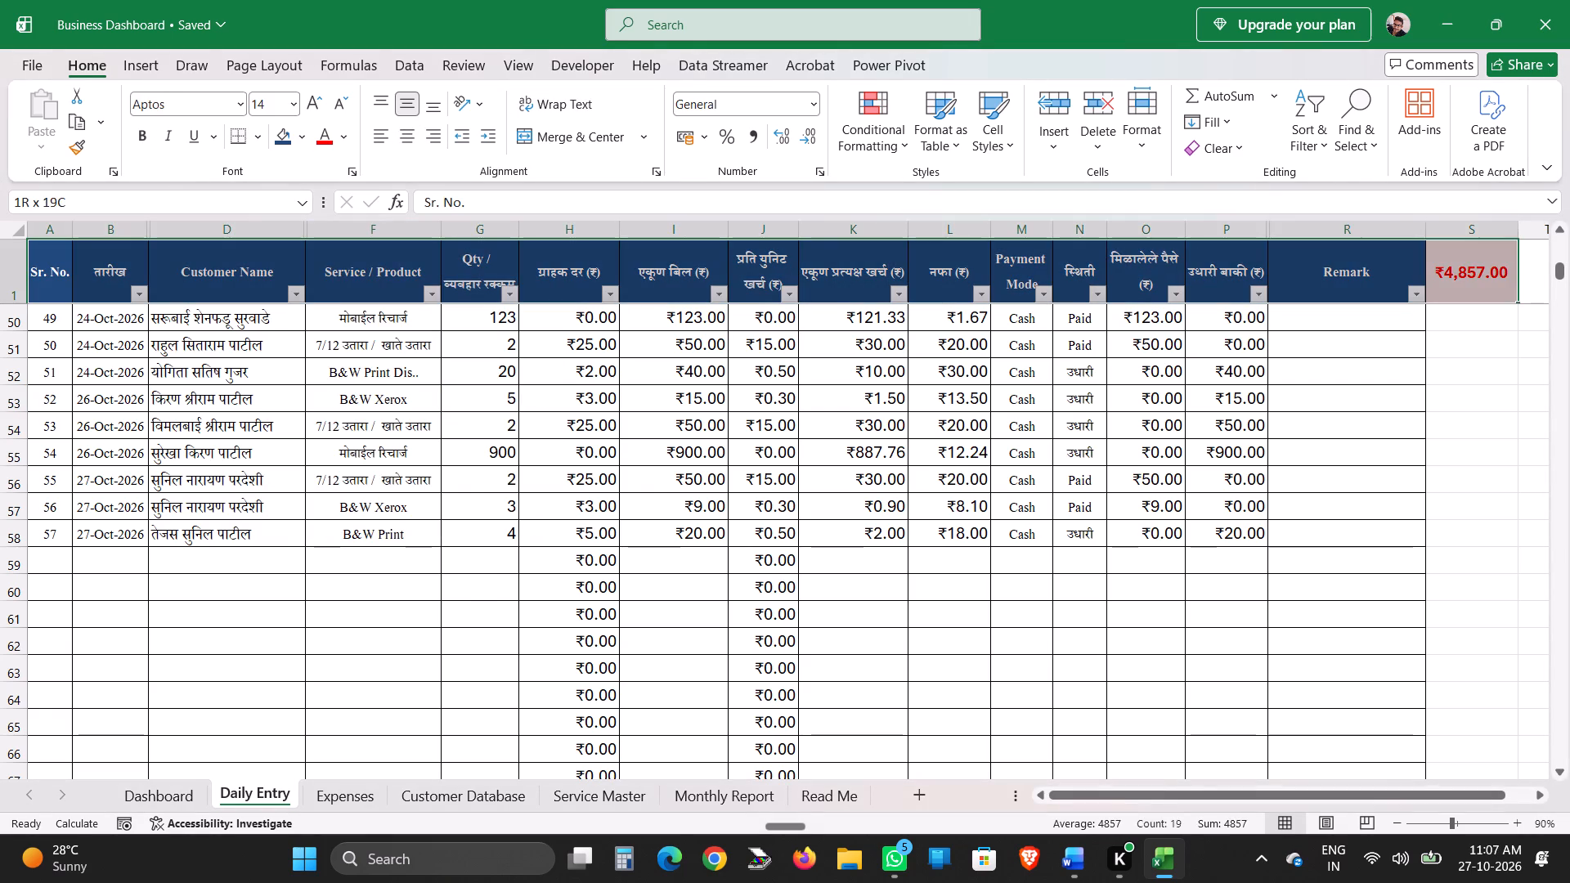
pyautogui.moveTo(1429, 247); pyautogui.dragTo(1411, 250)
pyautogui.click(237, 99)
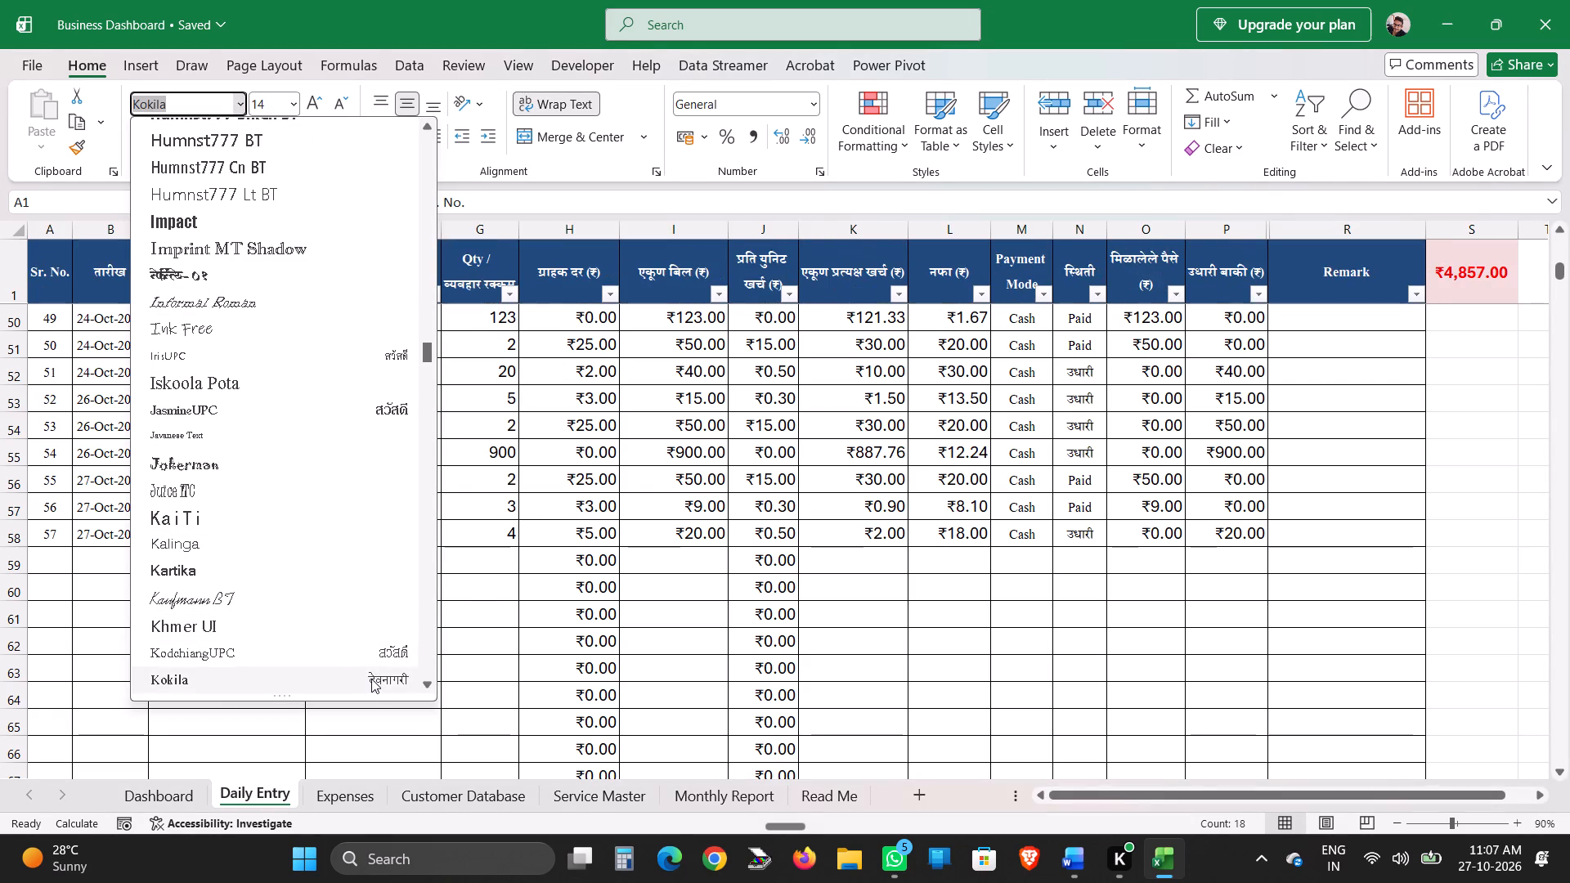
pyautogui.scroll(-4, 371, 518)
pyautogui.scroll(1, 371, 518)
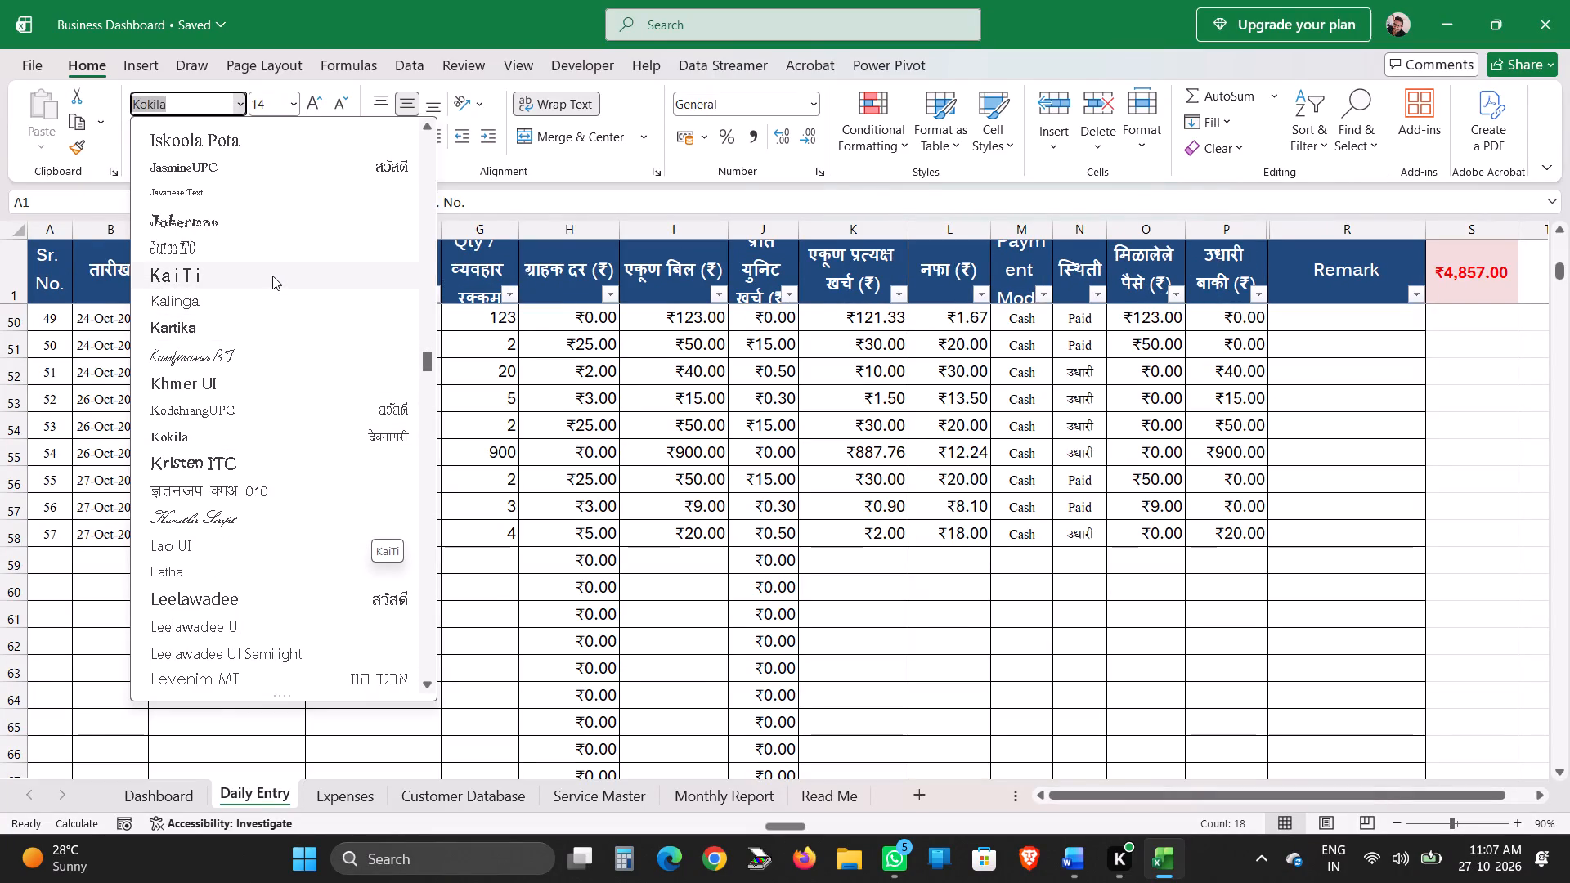
pyautogui.scroll(11, 290, 306)
pyautogui.scroll(14, 290, 307)
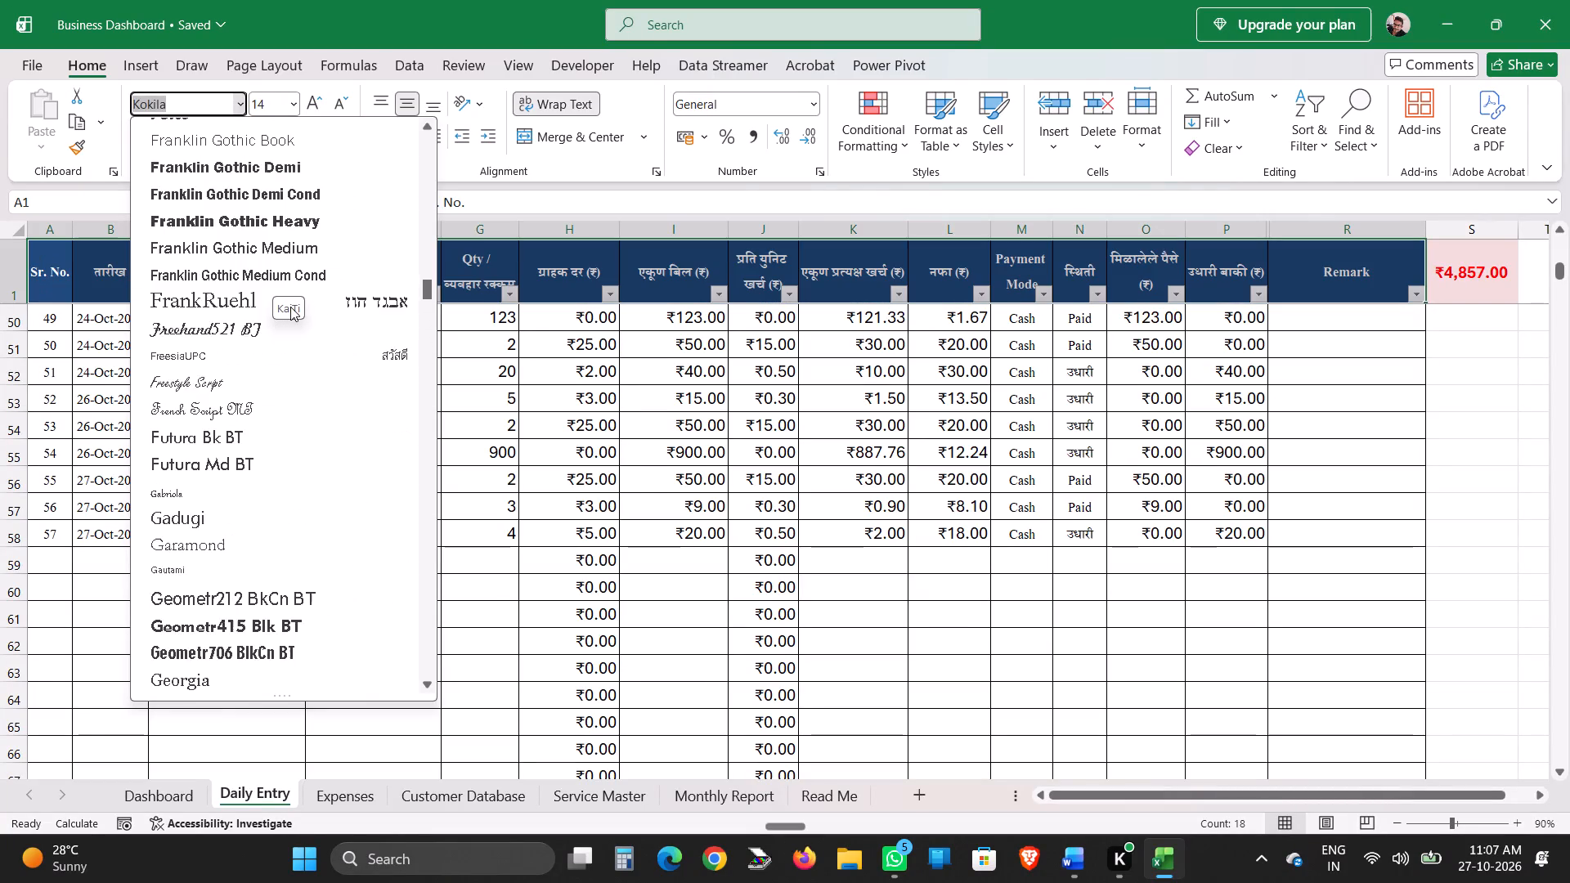
pyautogui.scroll(14, 290, 307)
pyautogui.scroll(13, 290, 307)
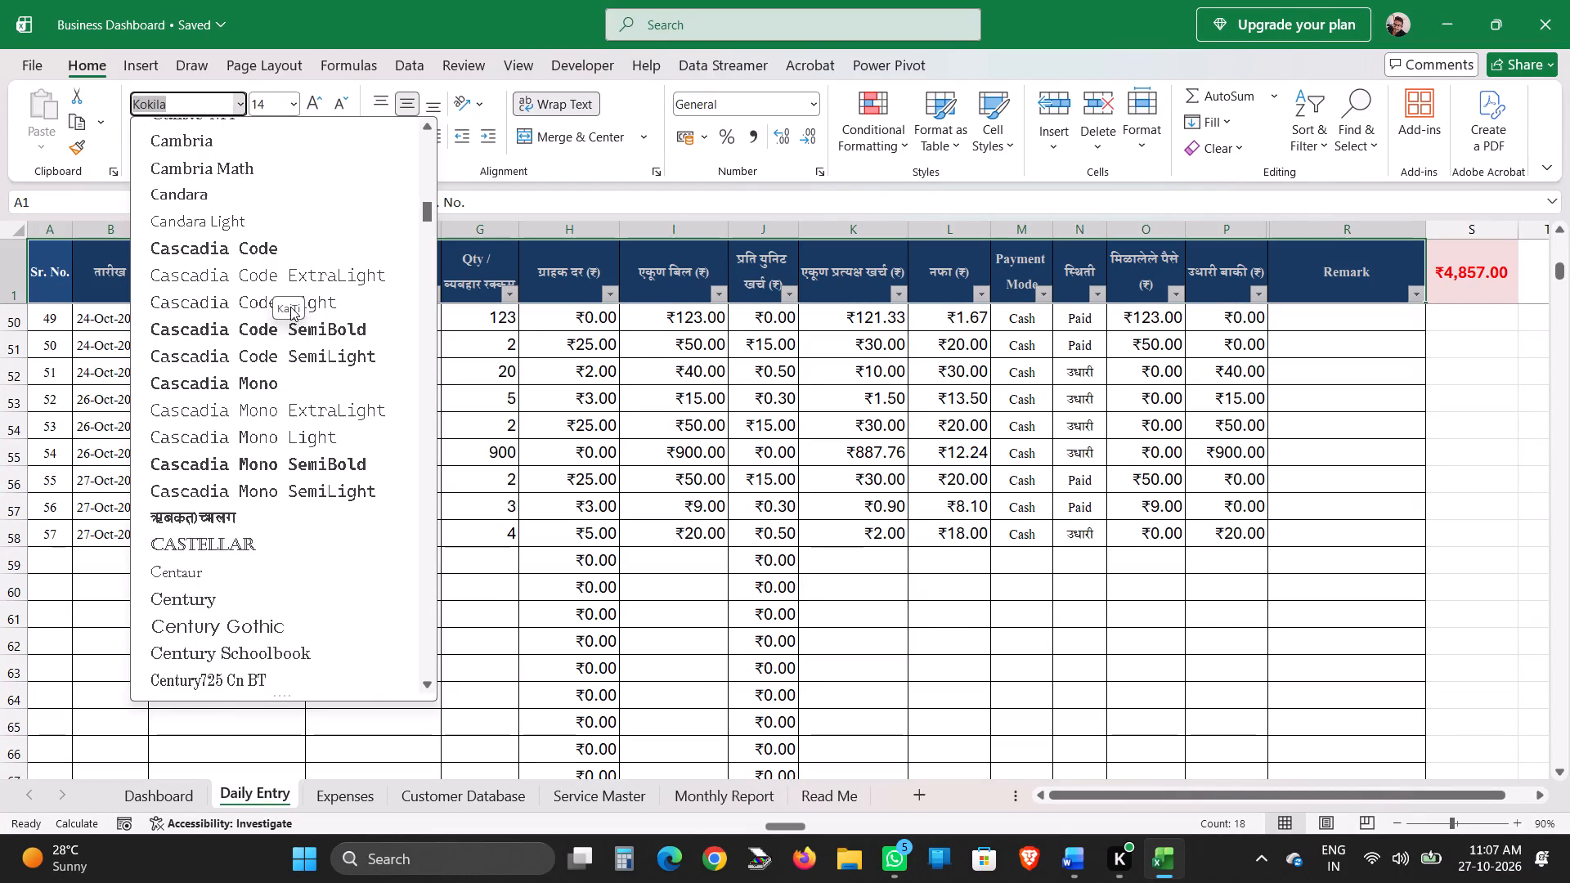
pyautogui.scroll(14, 290, 307)
pyautogui.scroll(14, 290, 307)
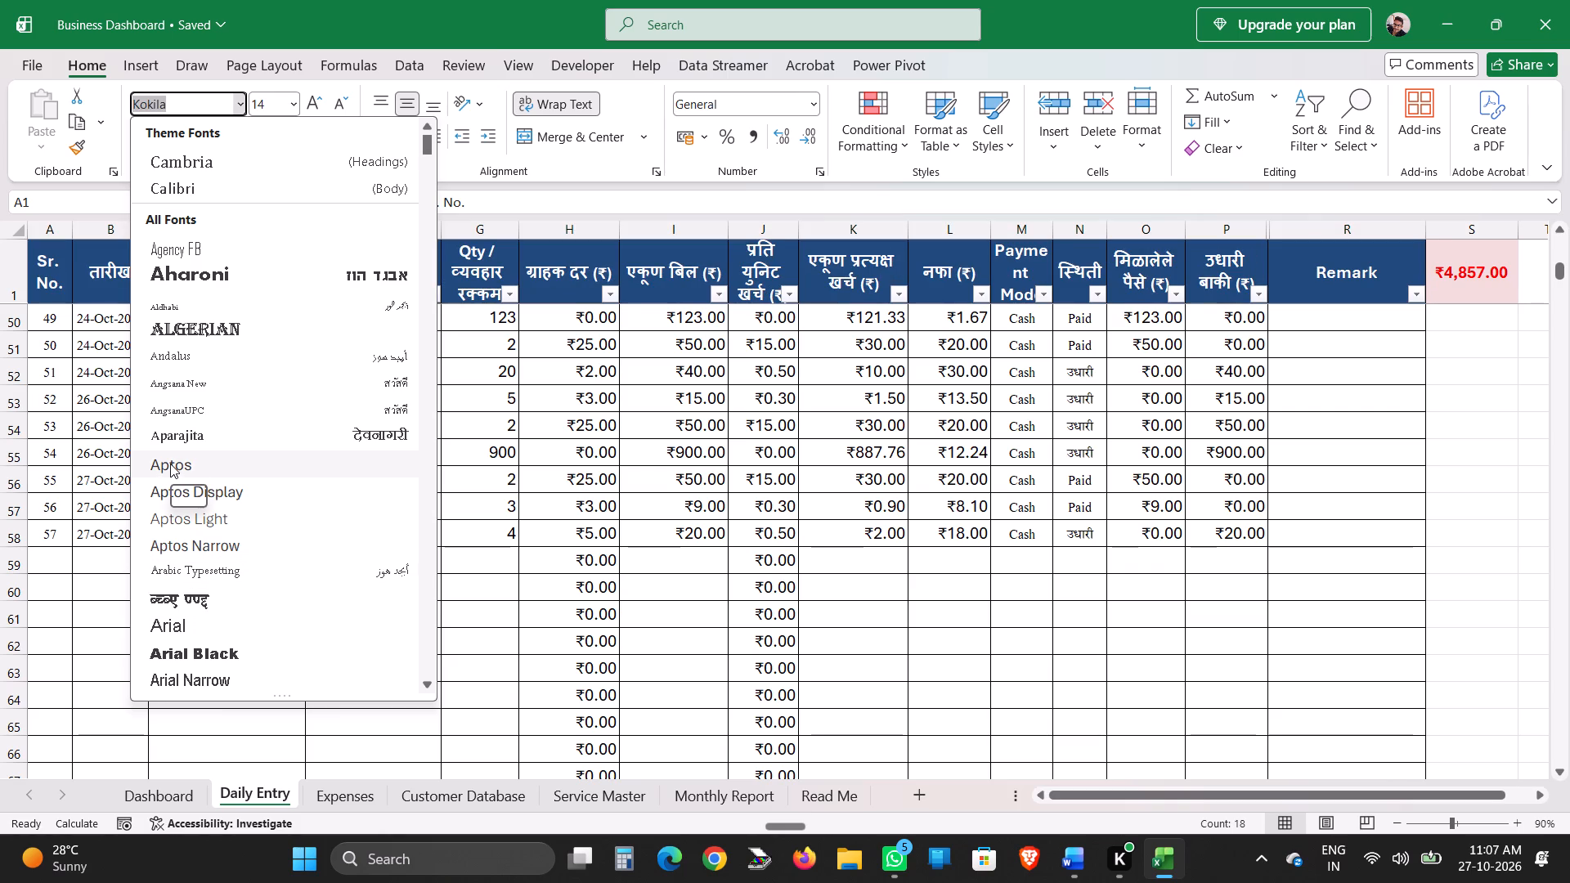
pyautogui.scroll(-19, 229, 477)
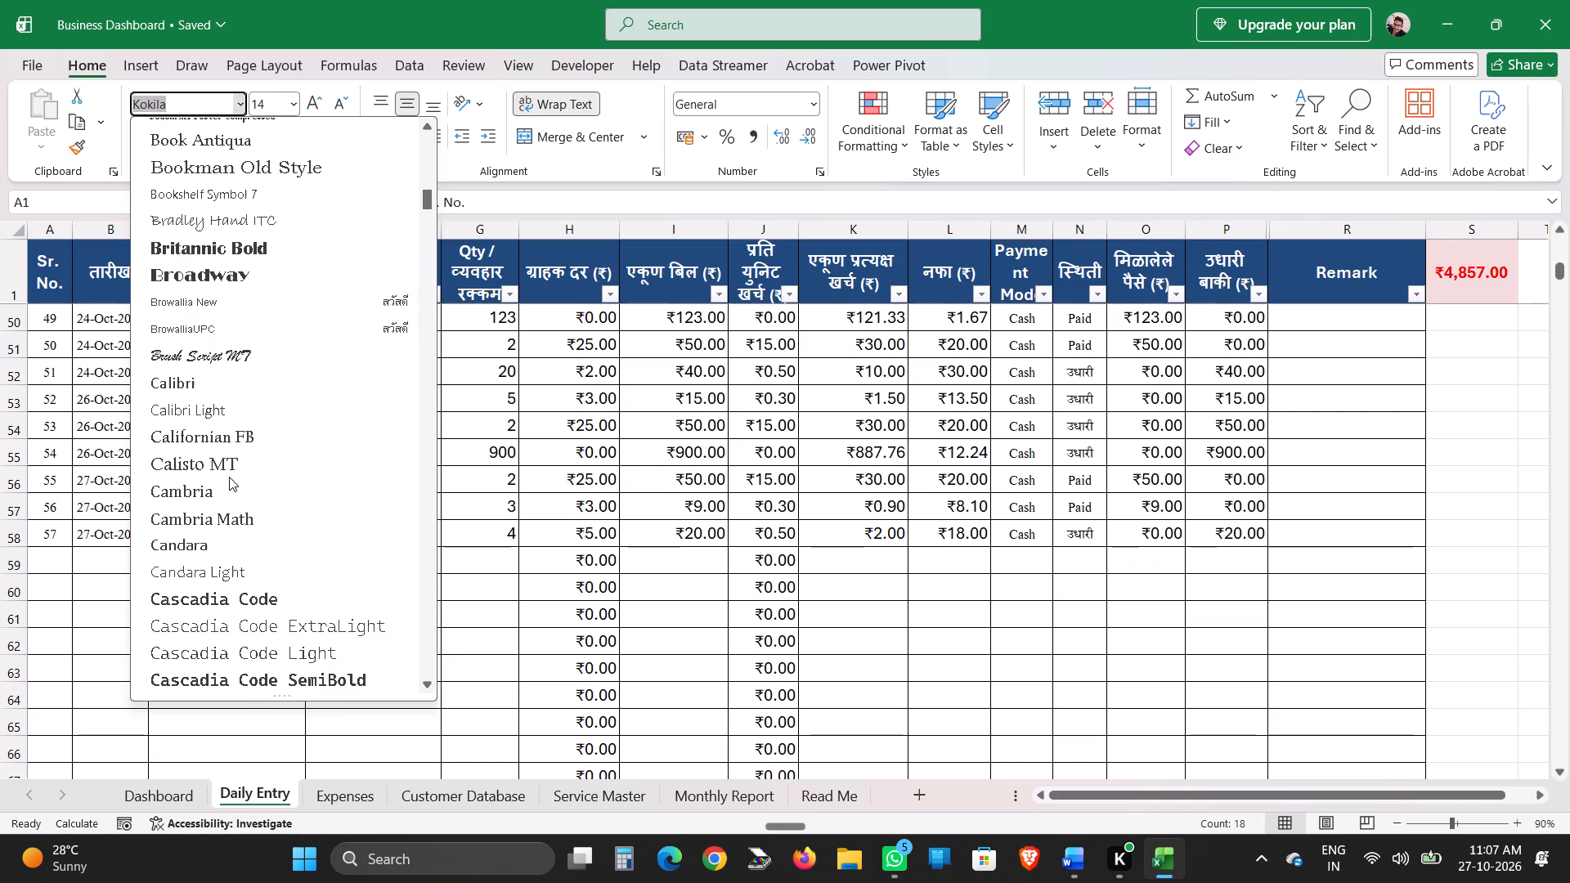
pyautogui.scroll(-16, 229, 477)
pyautogui.scroll(-6, 229, 477)
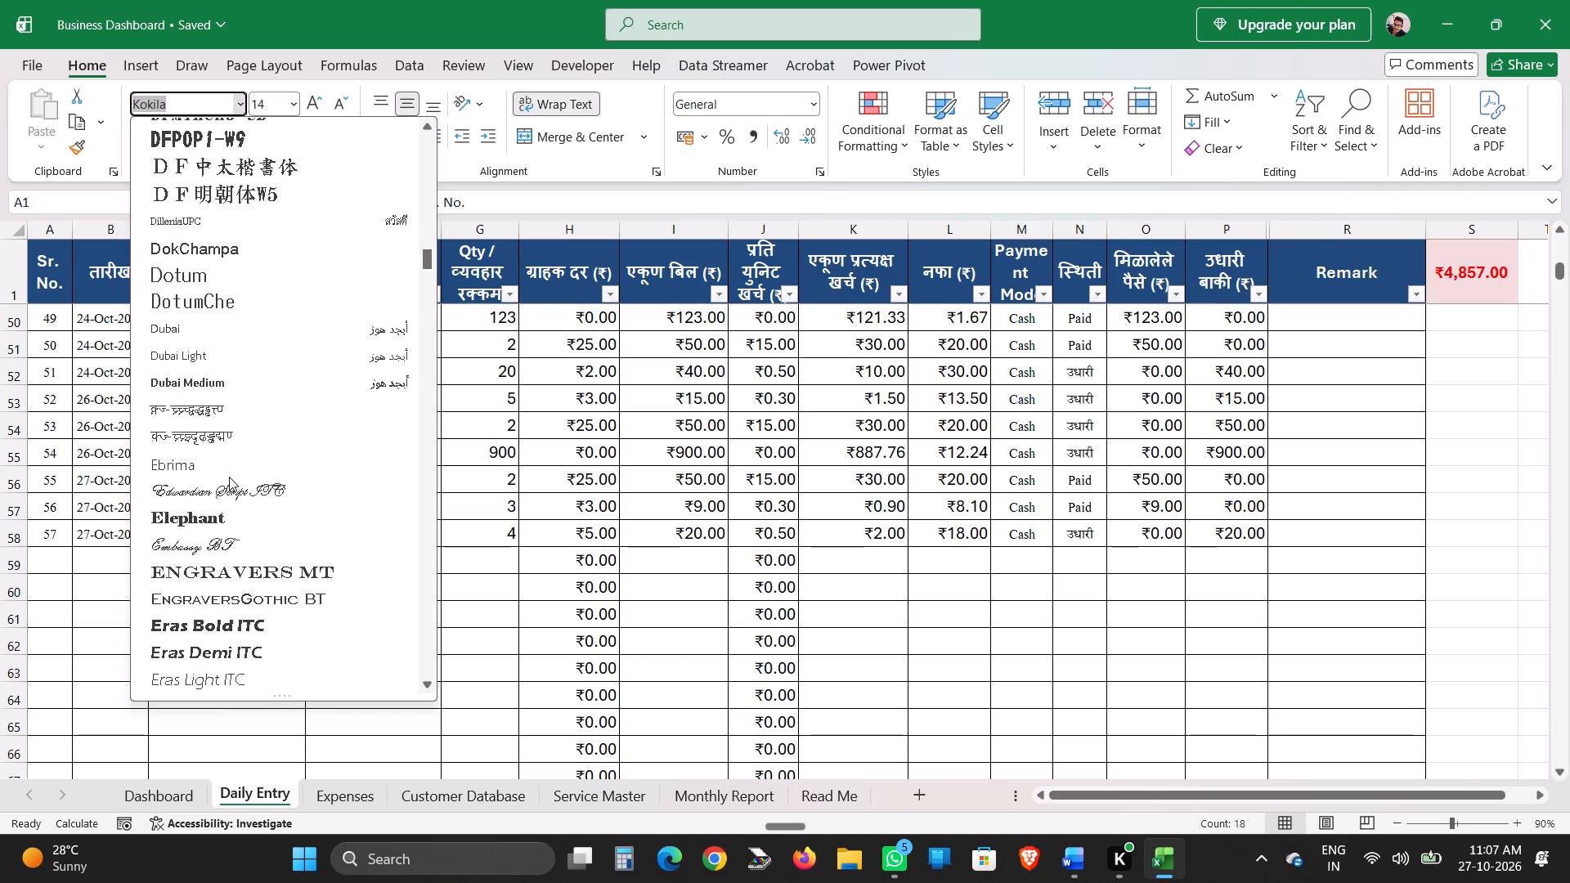
pyautogui.scroll(-15, 229, 477)
pyautogui.scroll(-6, 229, 477)
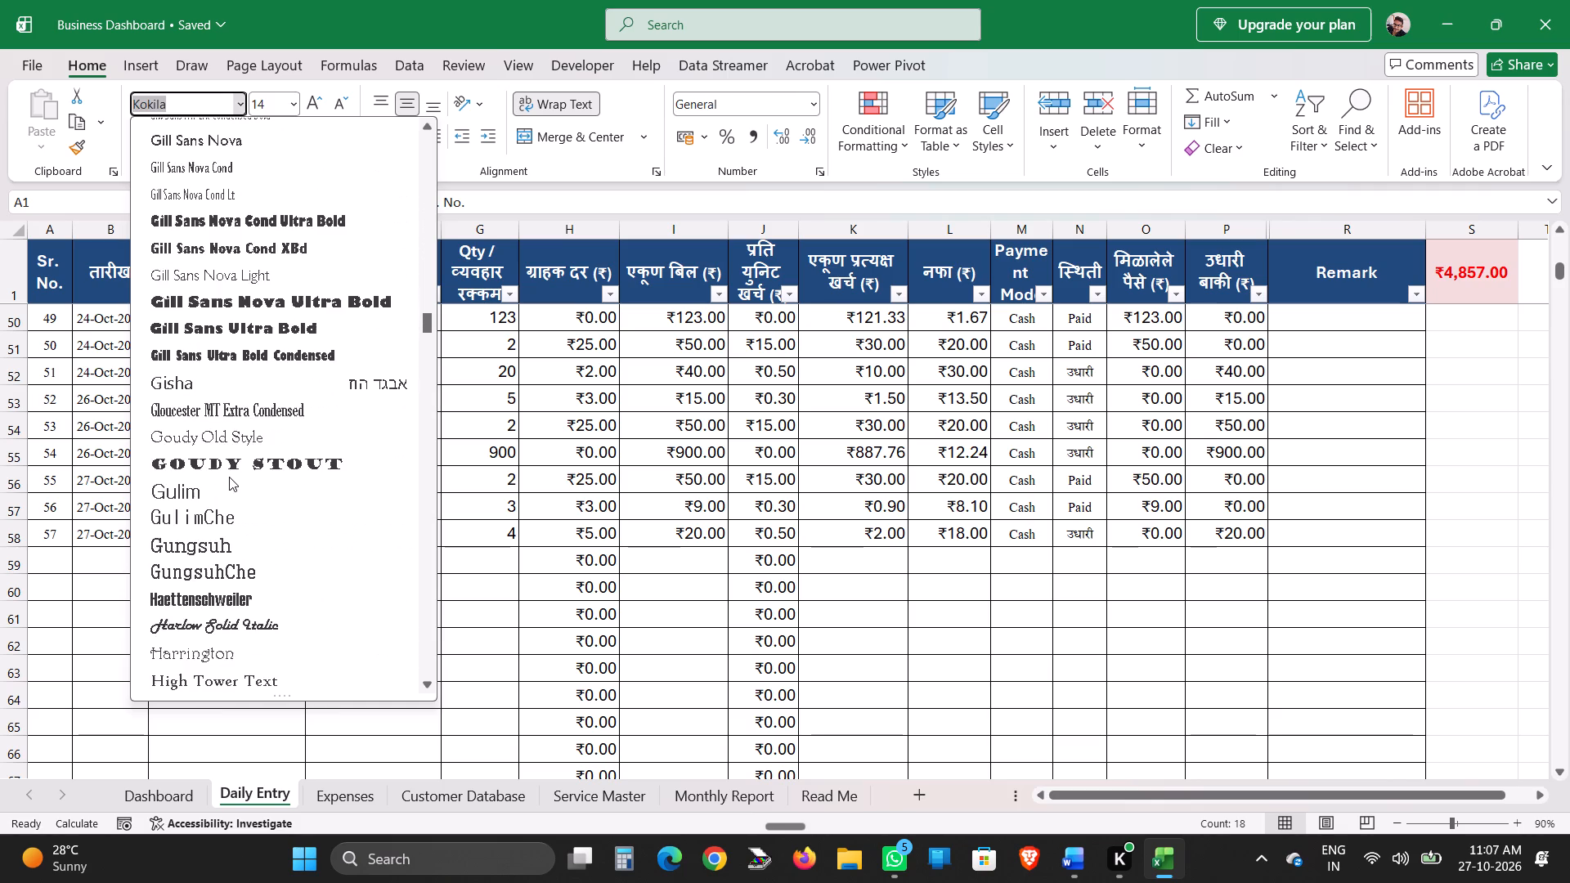
pyautogui.scroll(-13, 229, 477)
pyautogui.scroll(2, 229, 477)
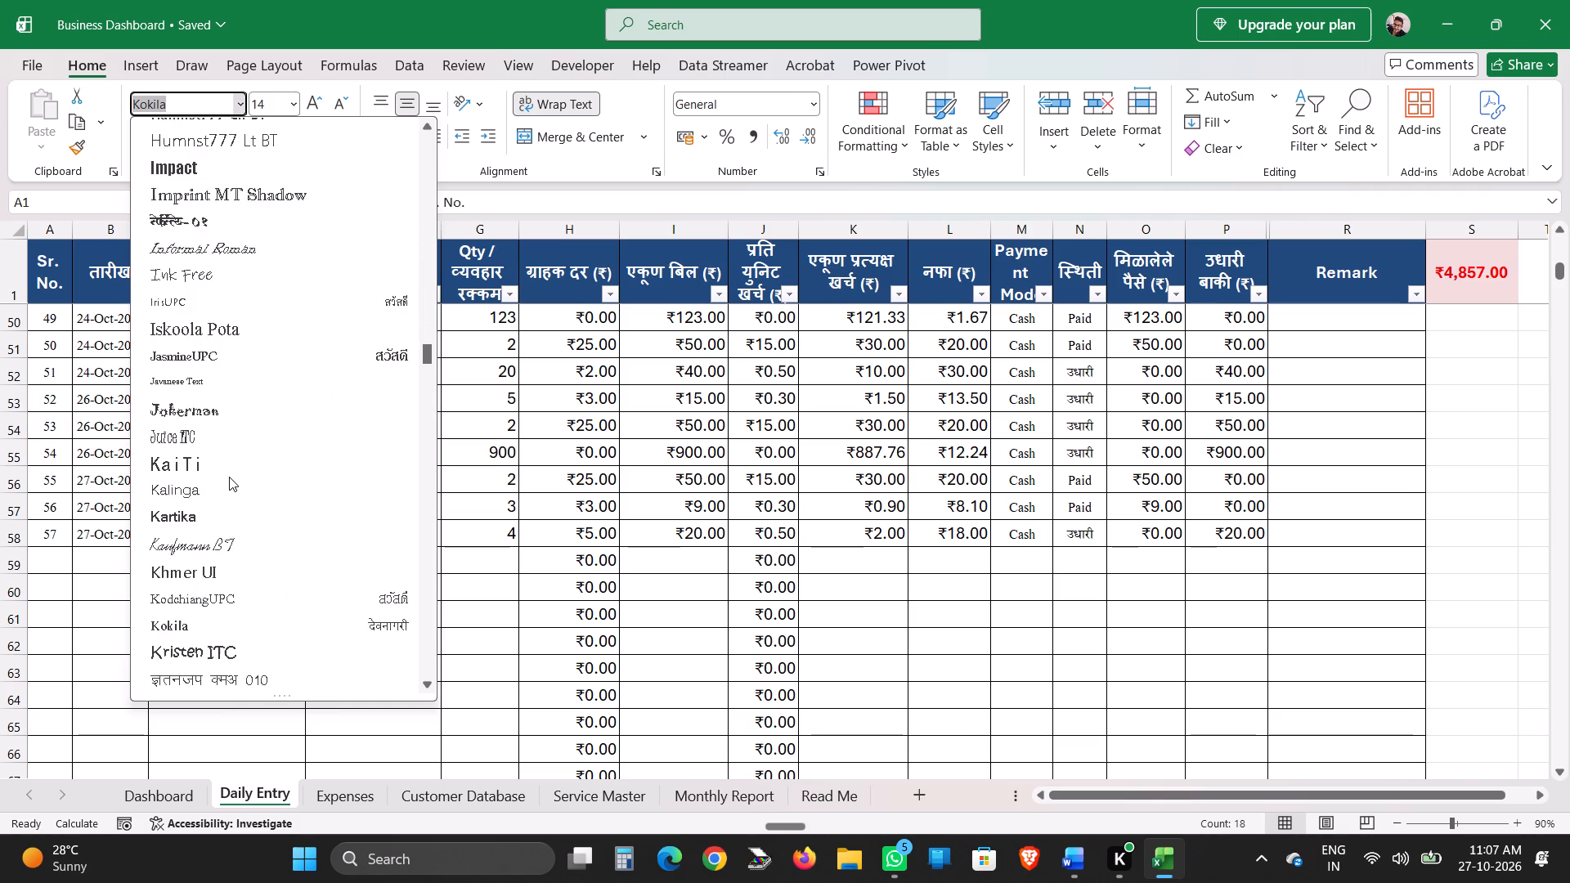
pyautogui.scroll(-13, 229, 477)
pyautogui.scroll(2, 229, 477)
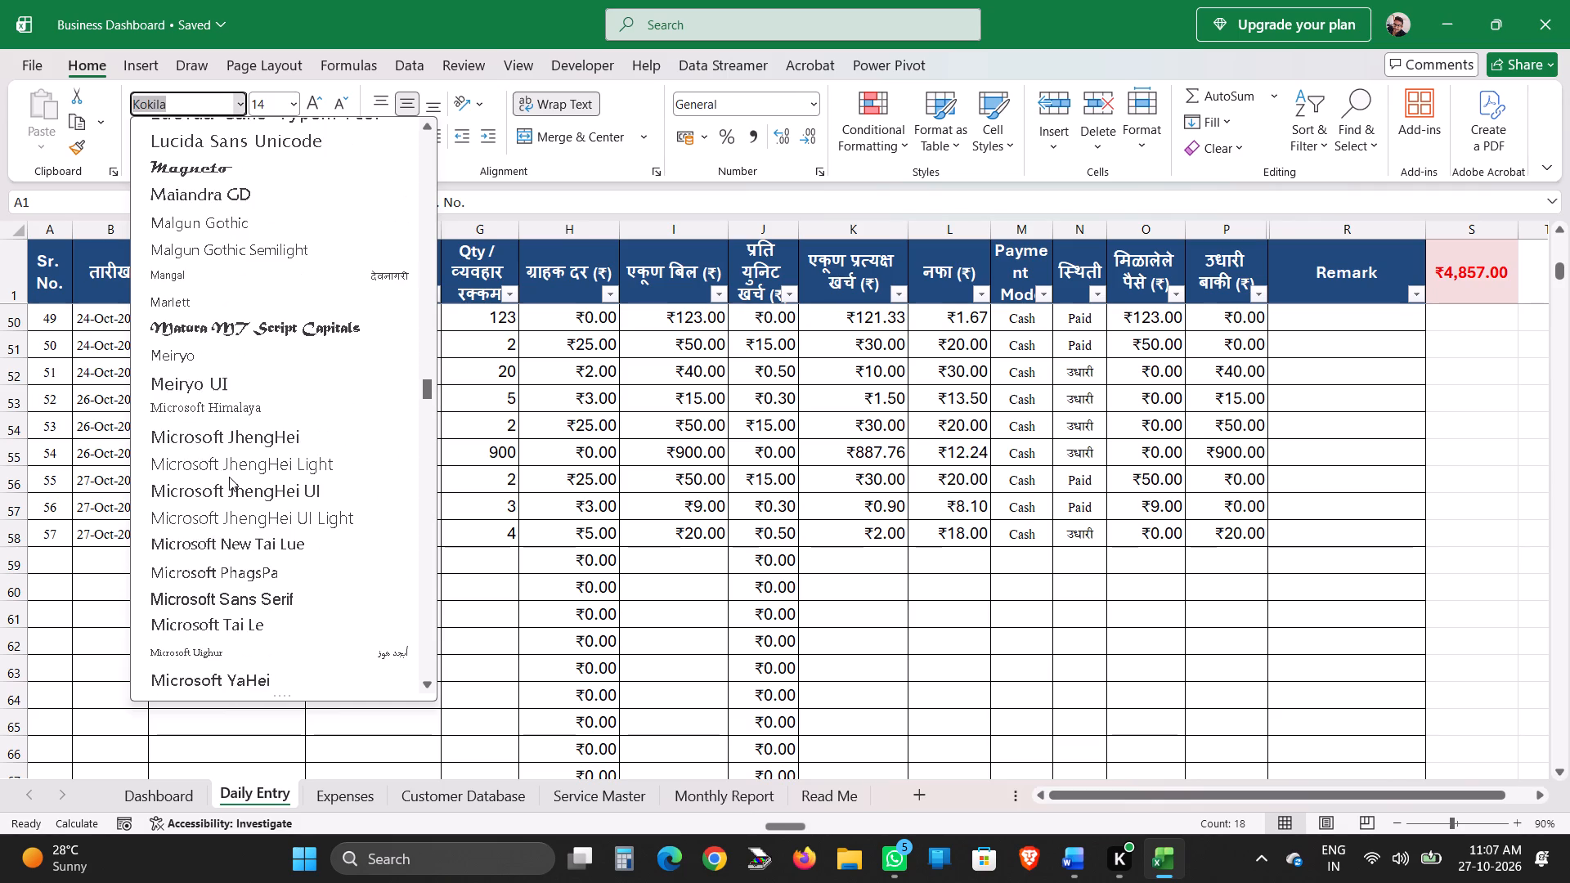
pyautogui.scroll(-2, 307, 439)
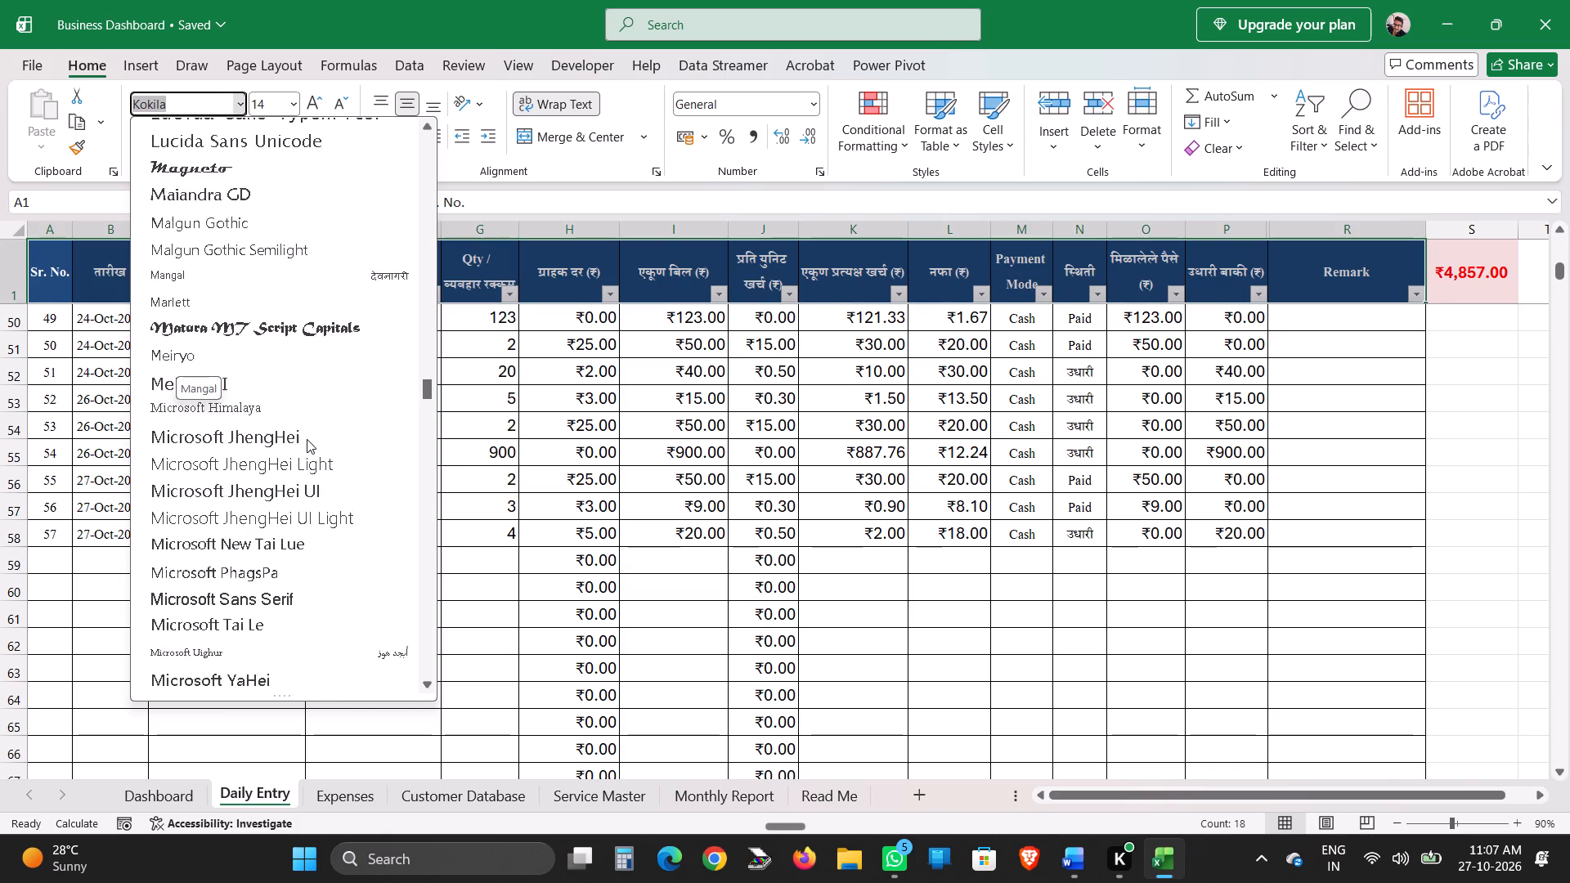
pyautogui.scroll(-19, 307, 439)
pyautogui.scroll(-2, 307, 439)
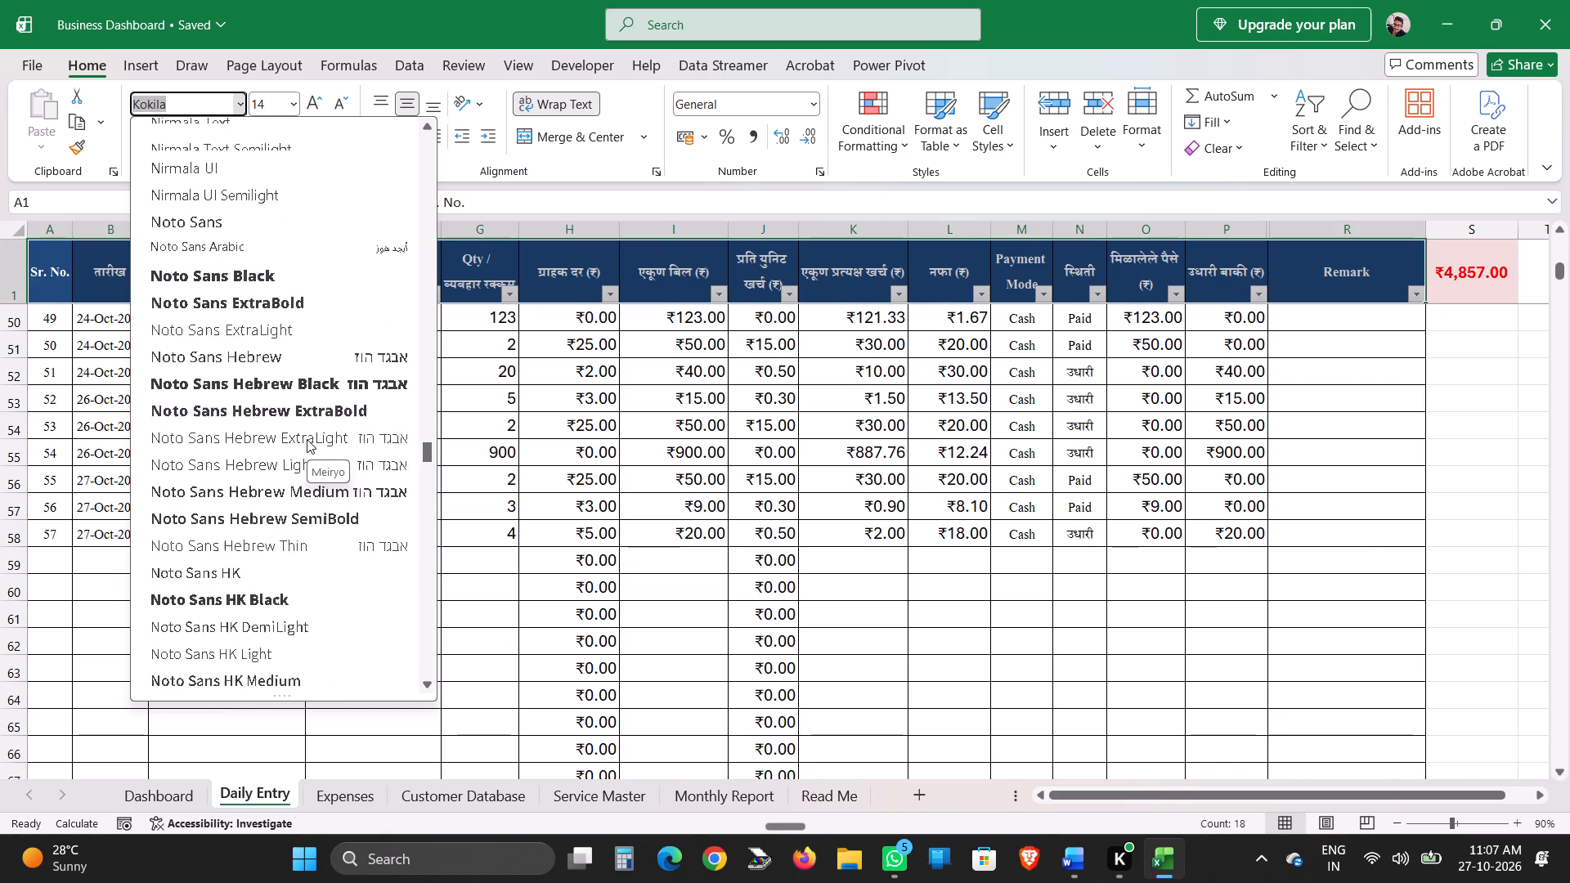
pyautogui.scroll(-20, 307, 439)
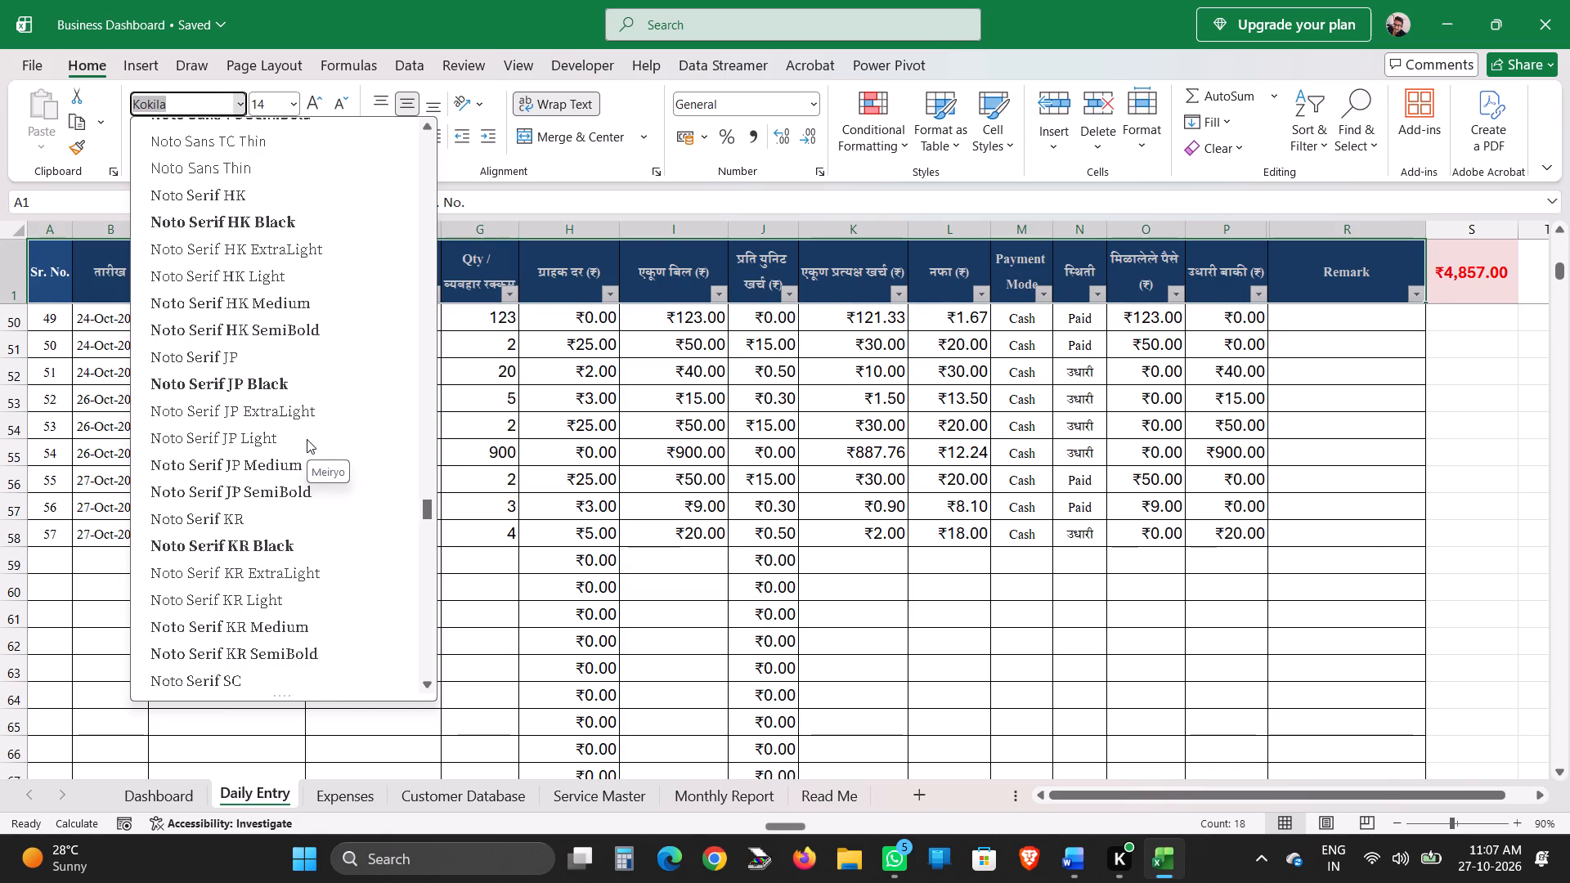
pyautogui.scroll(-5, 307, 439)
pyautogui.scroll(-8, 201, 385)
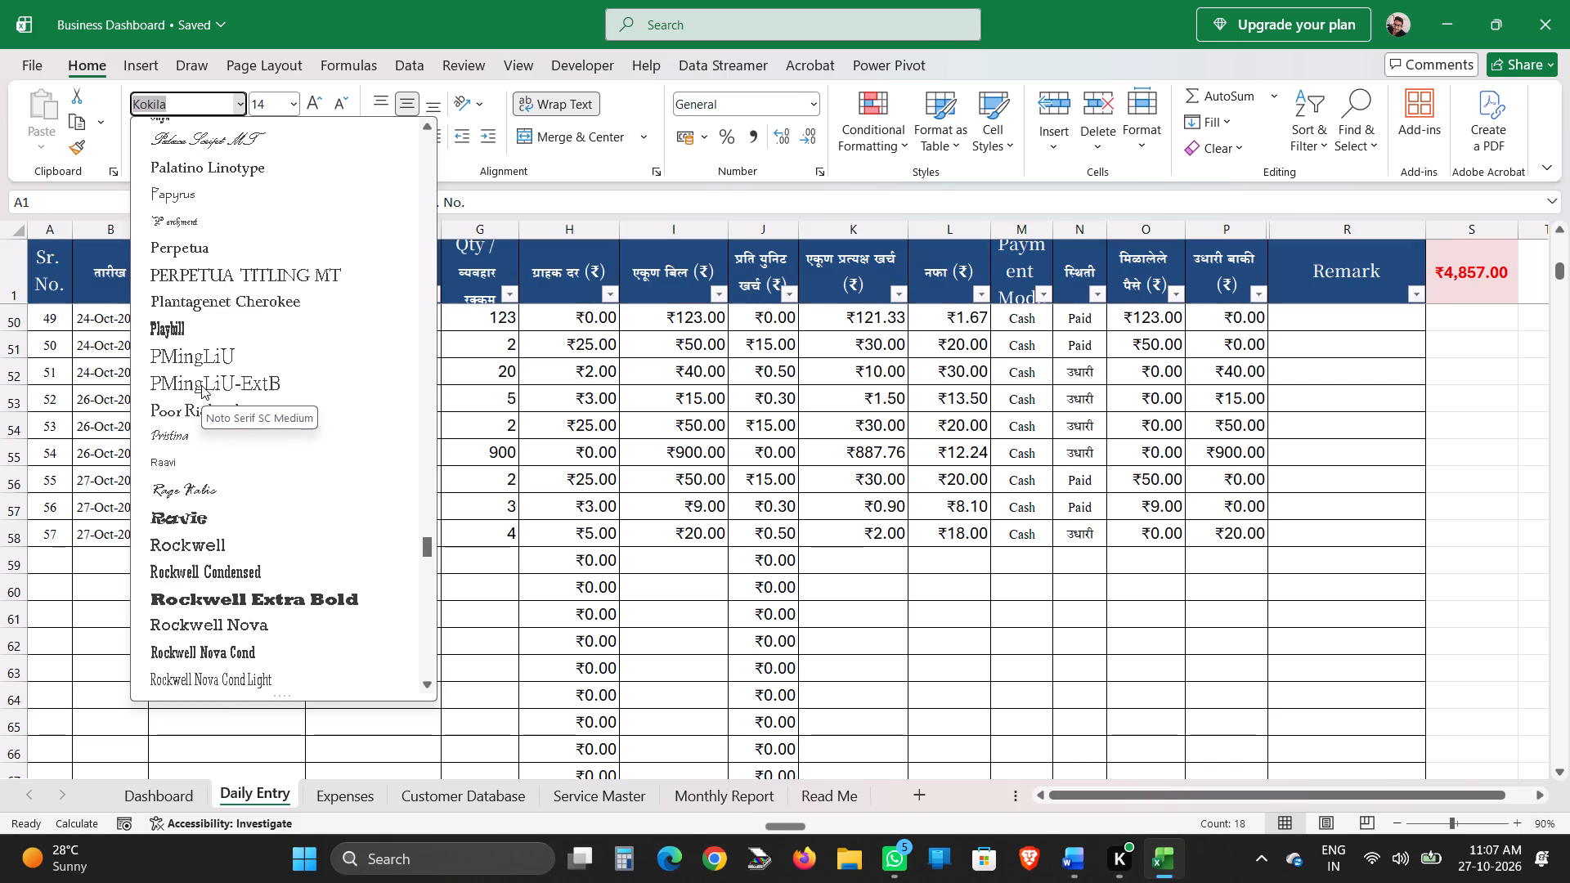
pyautogui.scroll(-6, 201, 385)
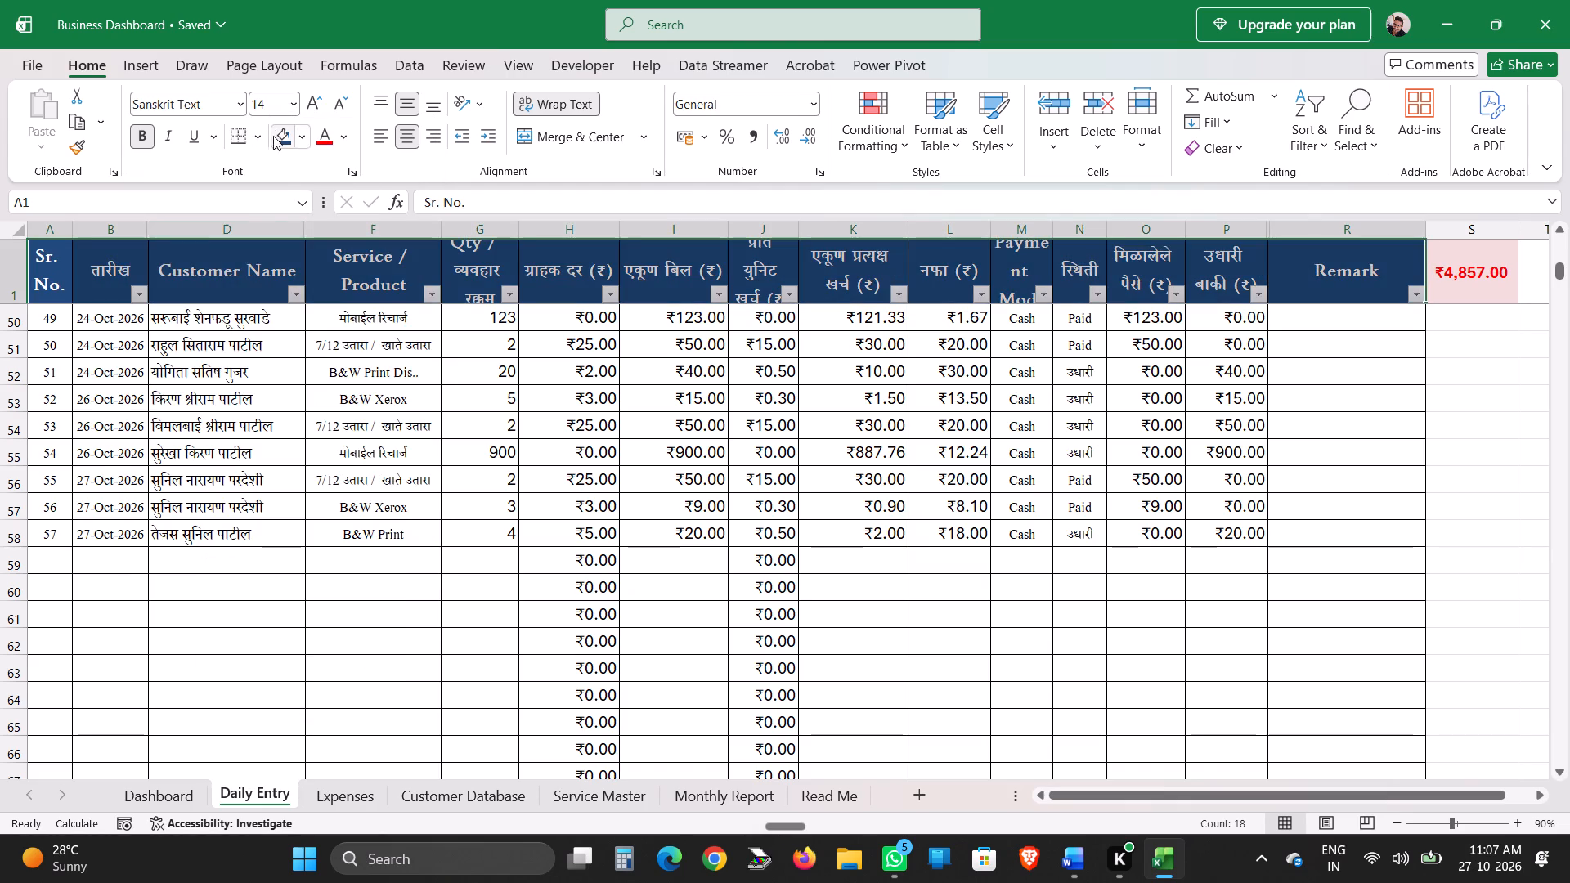
# Reduce the text size of the Daily Entry header cells to 11.
pyautogui.click(334, 101)
pyautogui.click(334, 101)
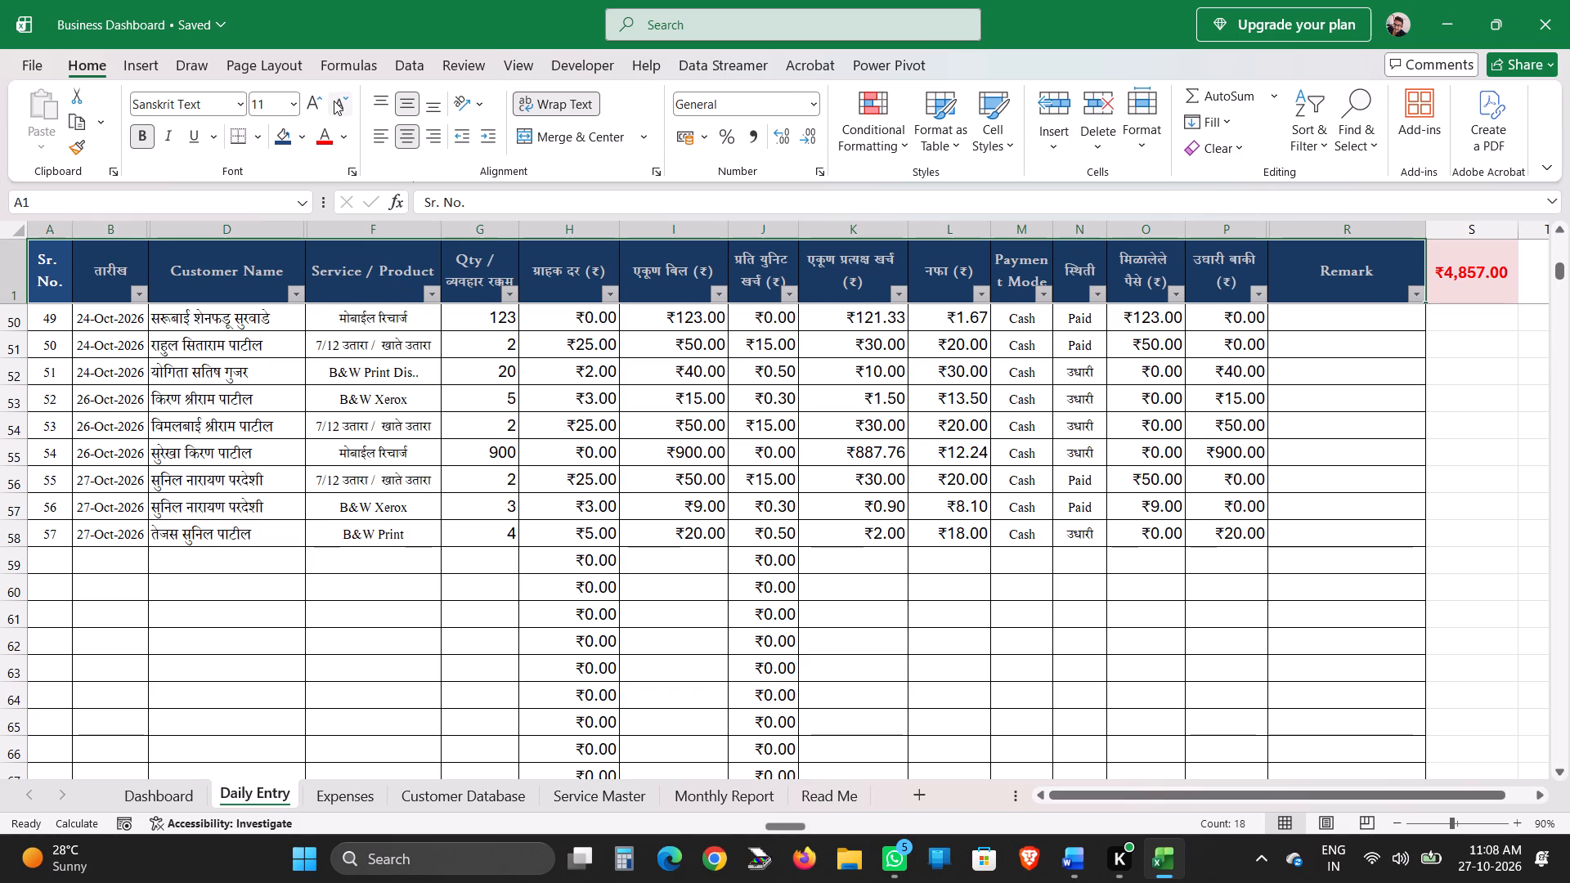
pyautogui.click(651, 498)
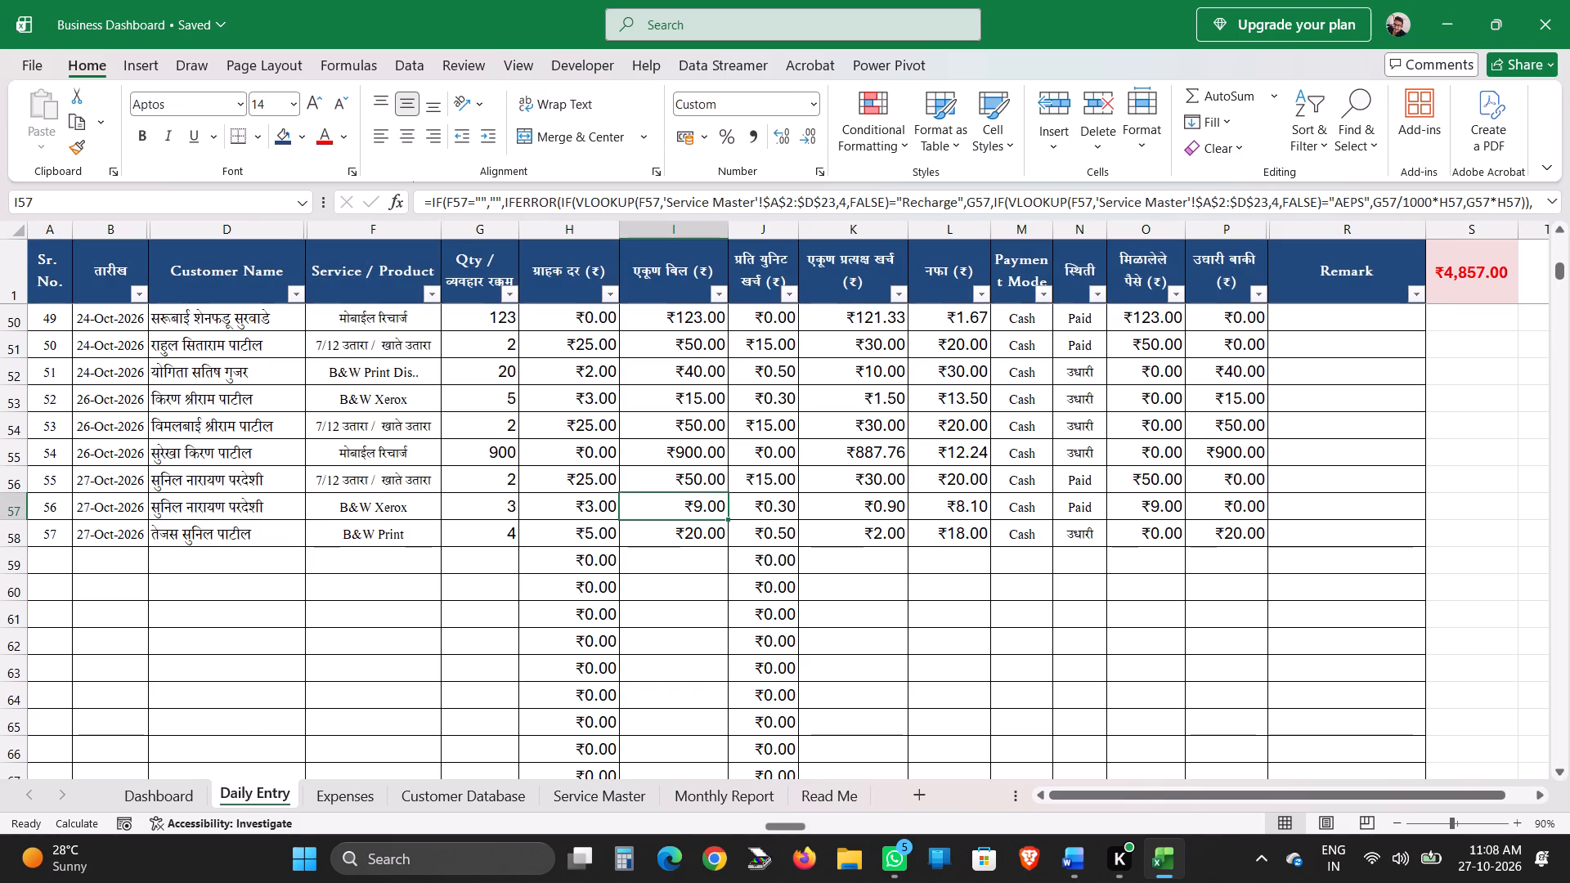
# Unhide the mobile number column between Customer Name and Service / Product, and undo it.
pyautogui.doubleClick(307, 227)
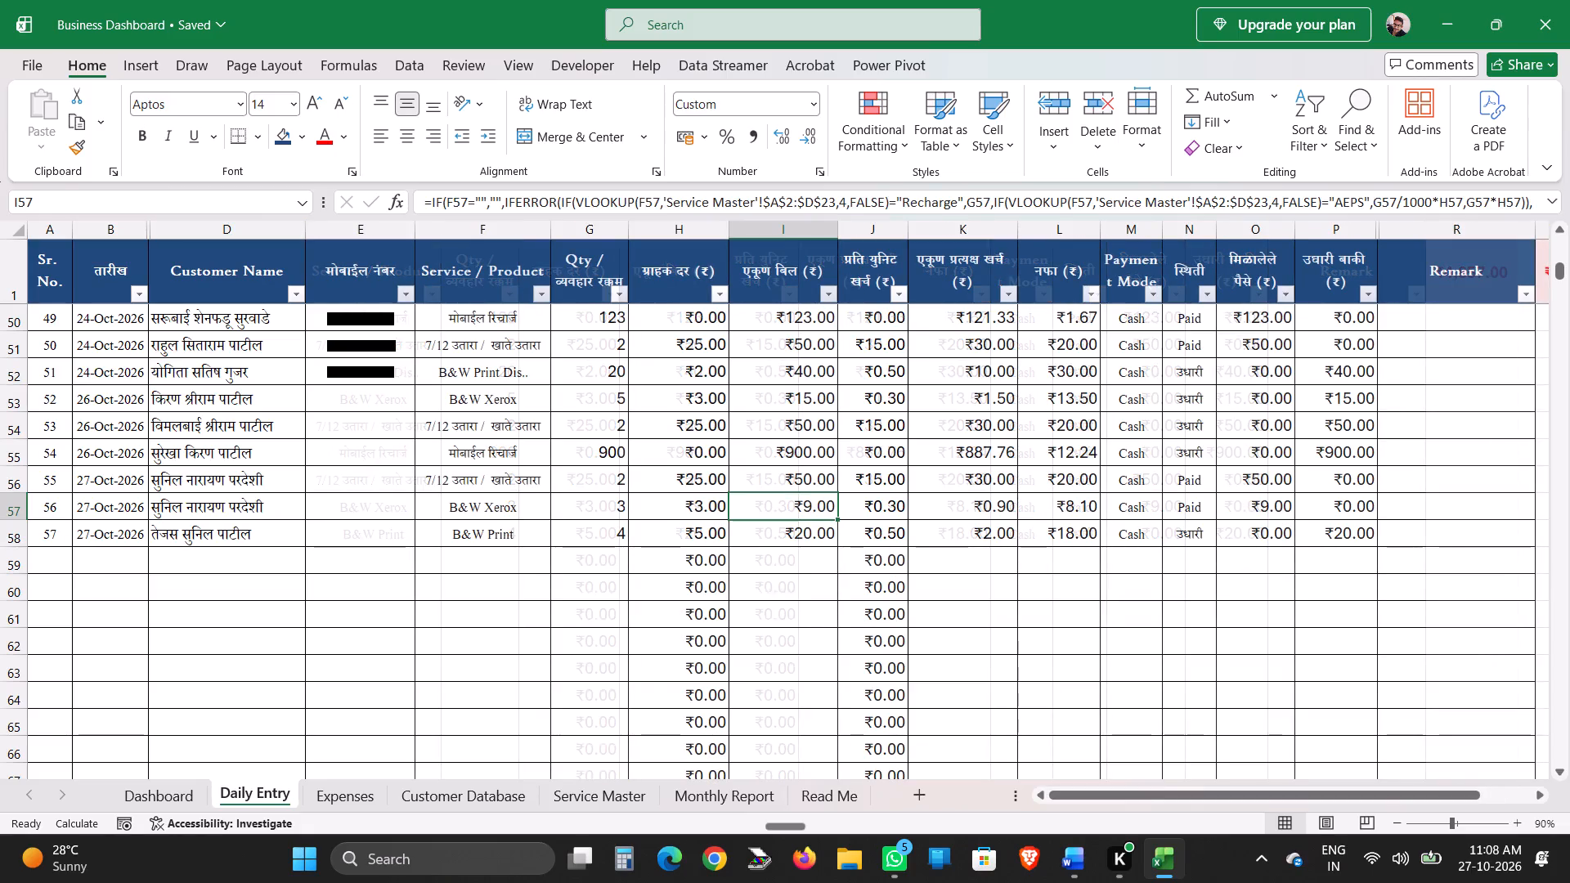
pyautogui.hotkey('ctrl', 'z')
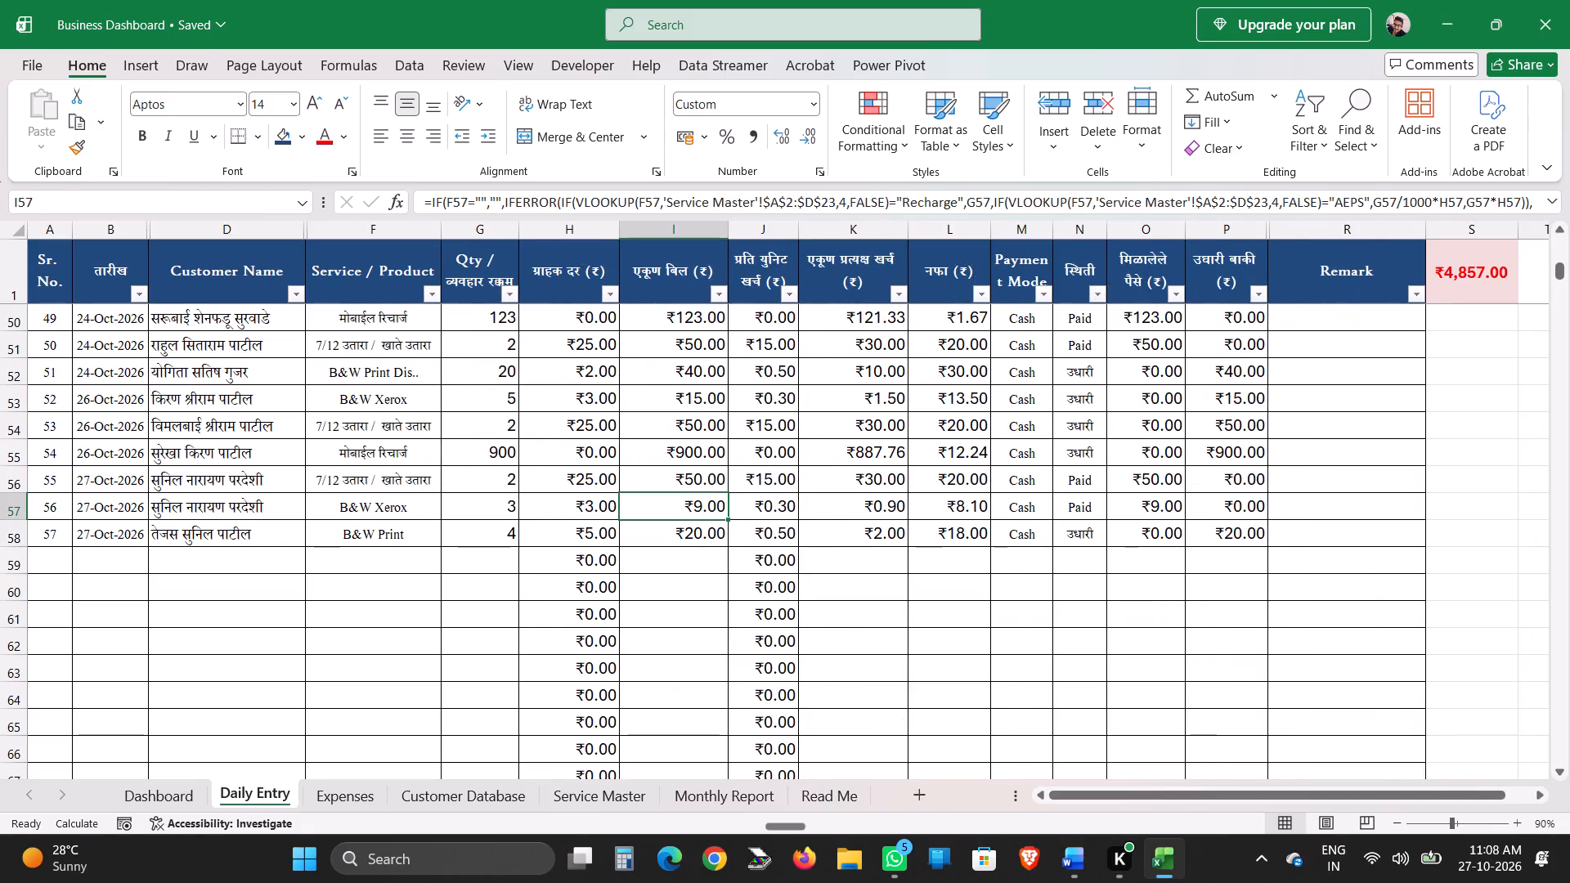
# Unhide the mobile number column (E) between Customer Name and Service / Product.
pyautogui.doubleClick(308, 228)
pyautogui.click(368, 452)
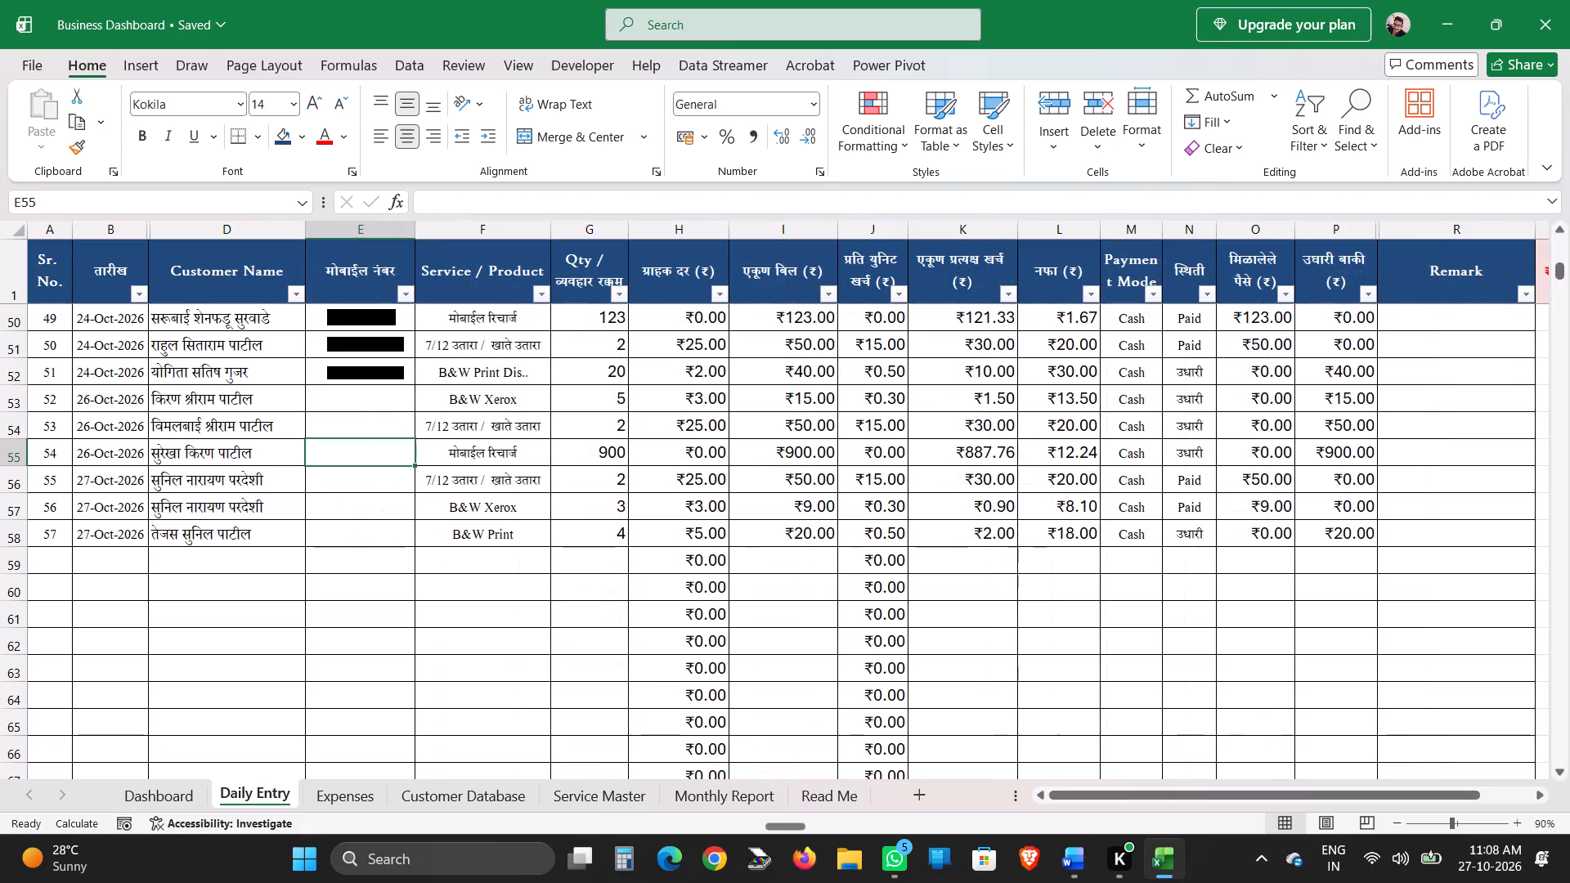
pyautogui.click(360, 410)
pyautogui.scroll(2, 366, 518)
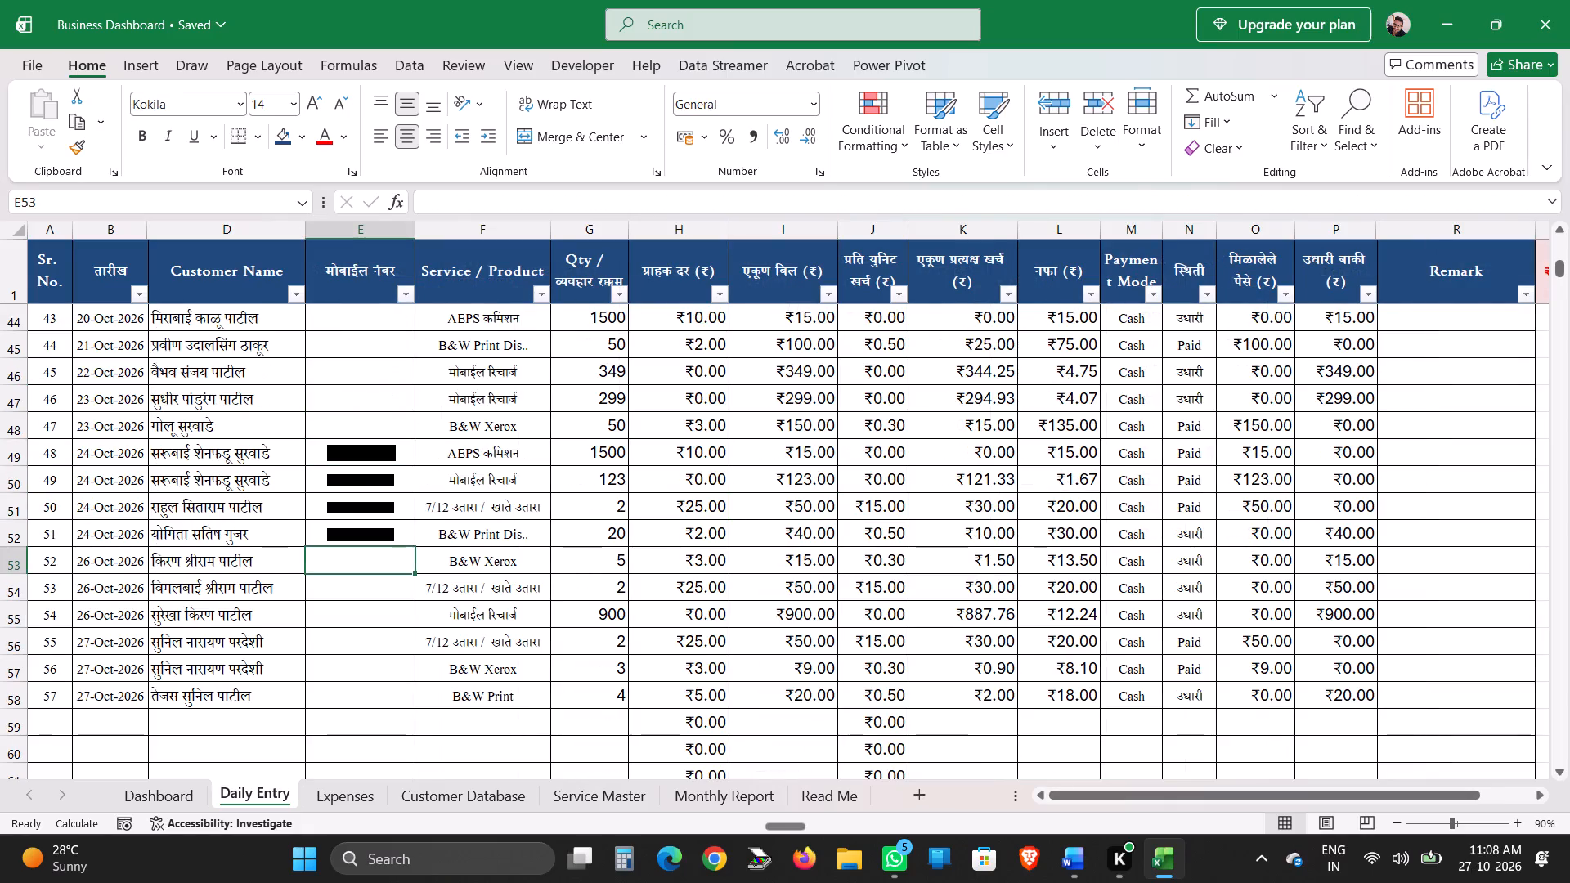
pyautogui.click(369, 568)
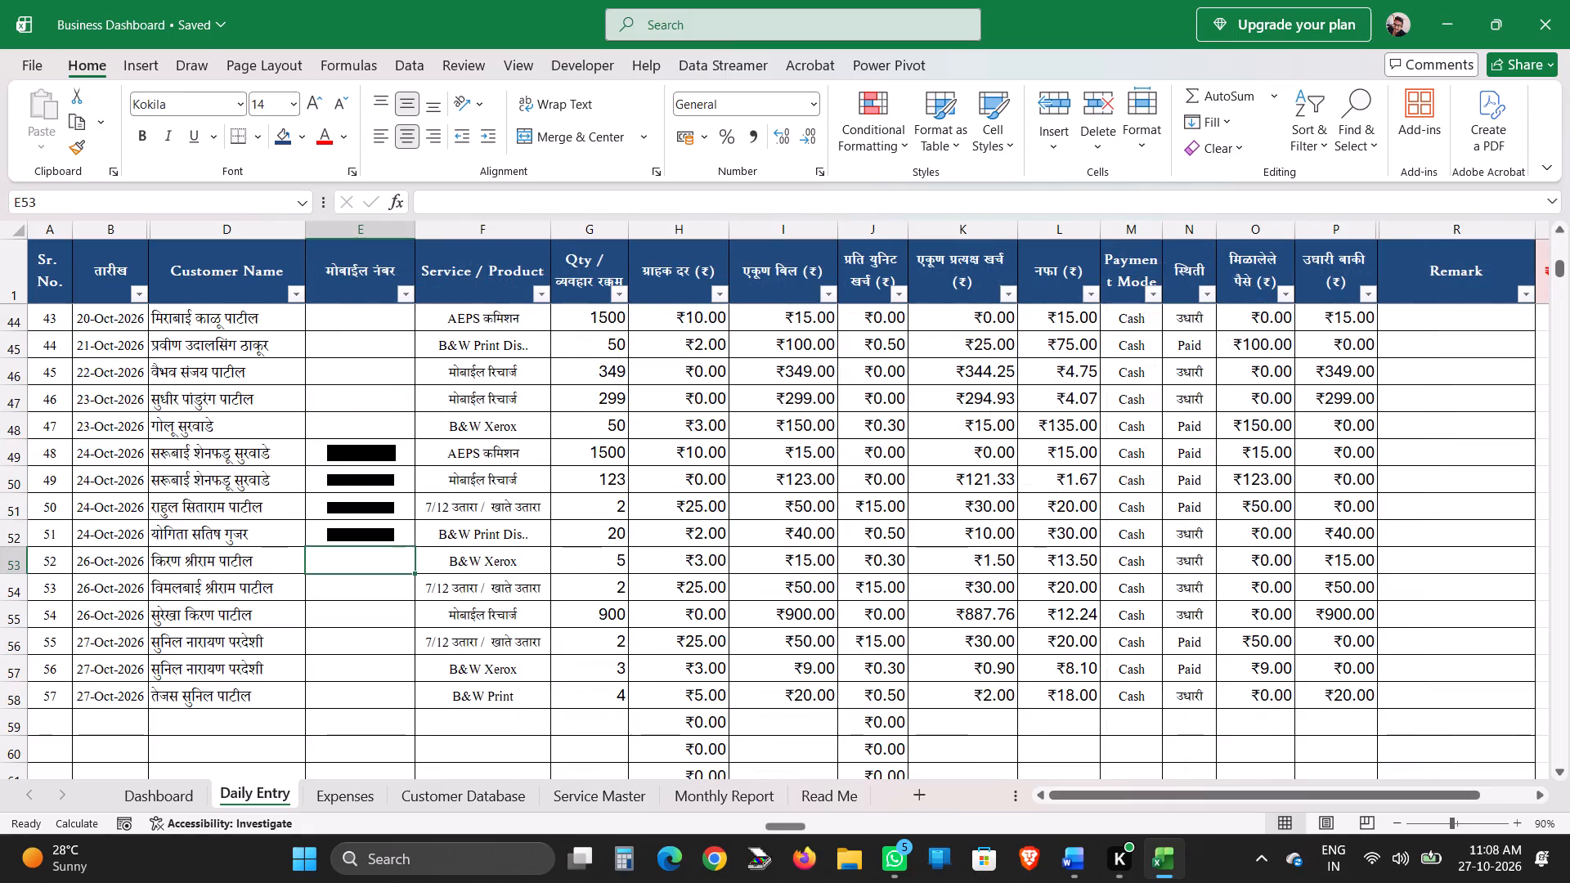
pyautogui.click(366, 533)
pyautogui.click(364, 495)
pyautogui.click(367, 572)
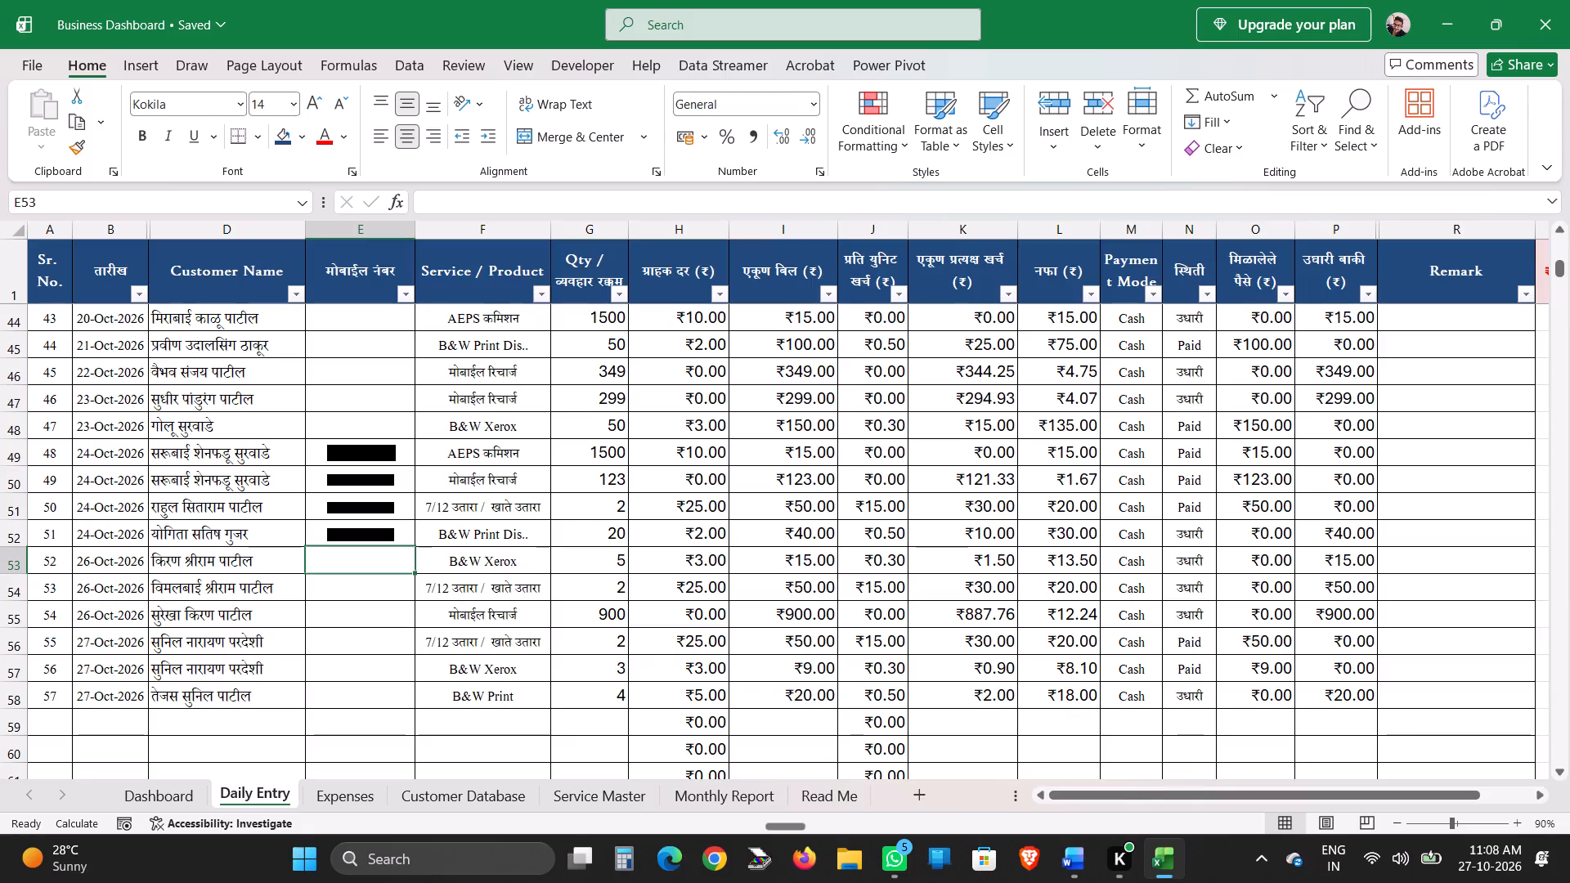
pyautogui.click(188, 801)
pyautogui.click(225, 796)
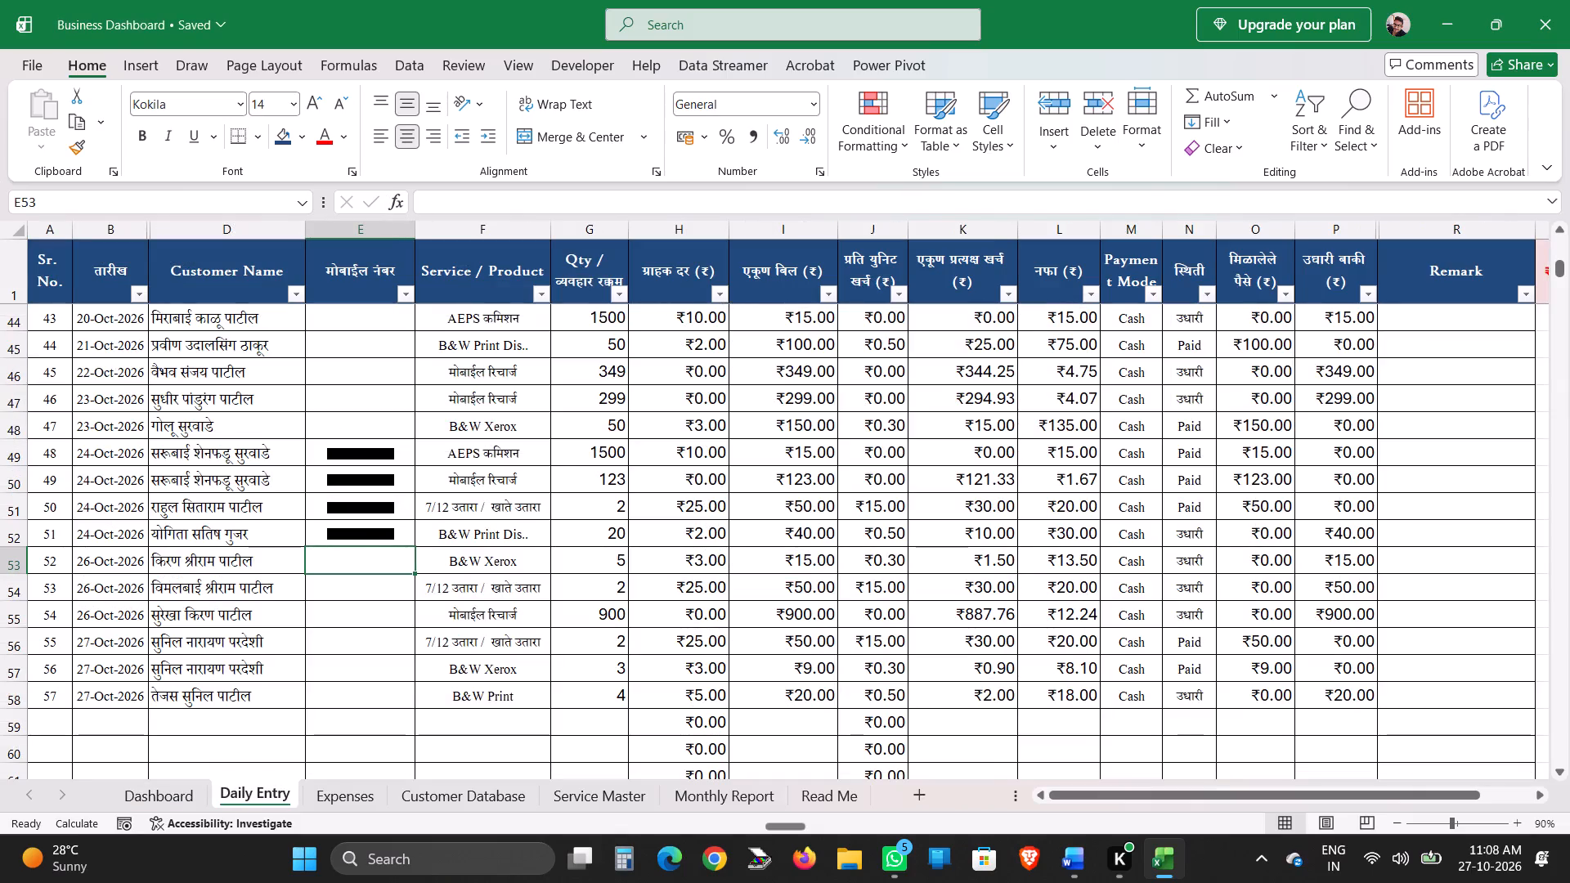
# Narrow the mobile number column slightly on the Daily Entry sheet.
pyautogui.doubleClick(415, 225)
pyautogui.moveTo(415, 225); pyautogui.dragTo(397, 225)
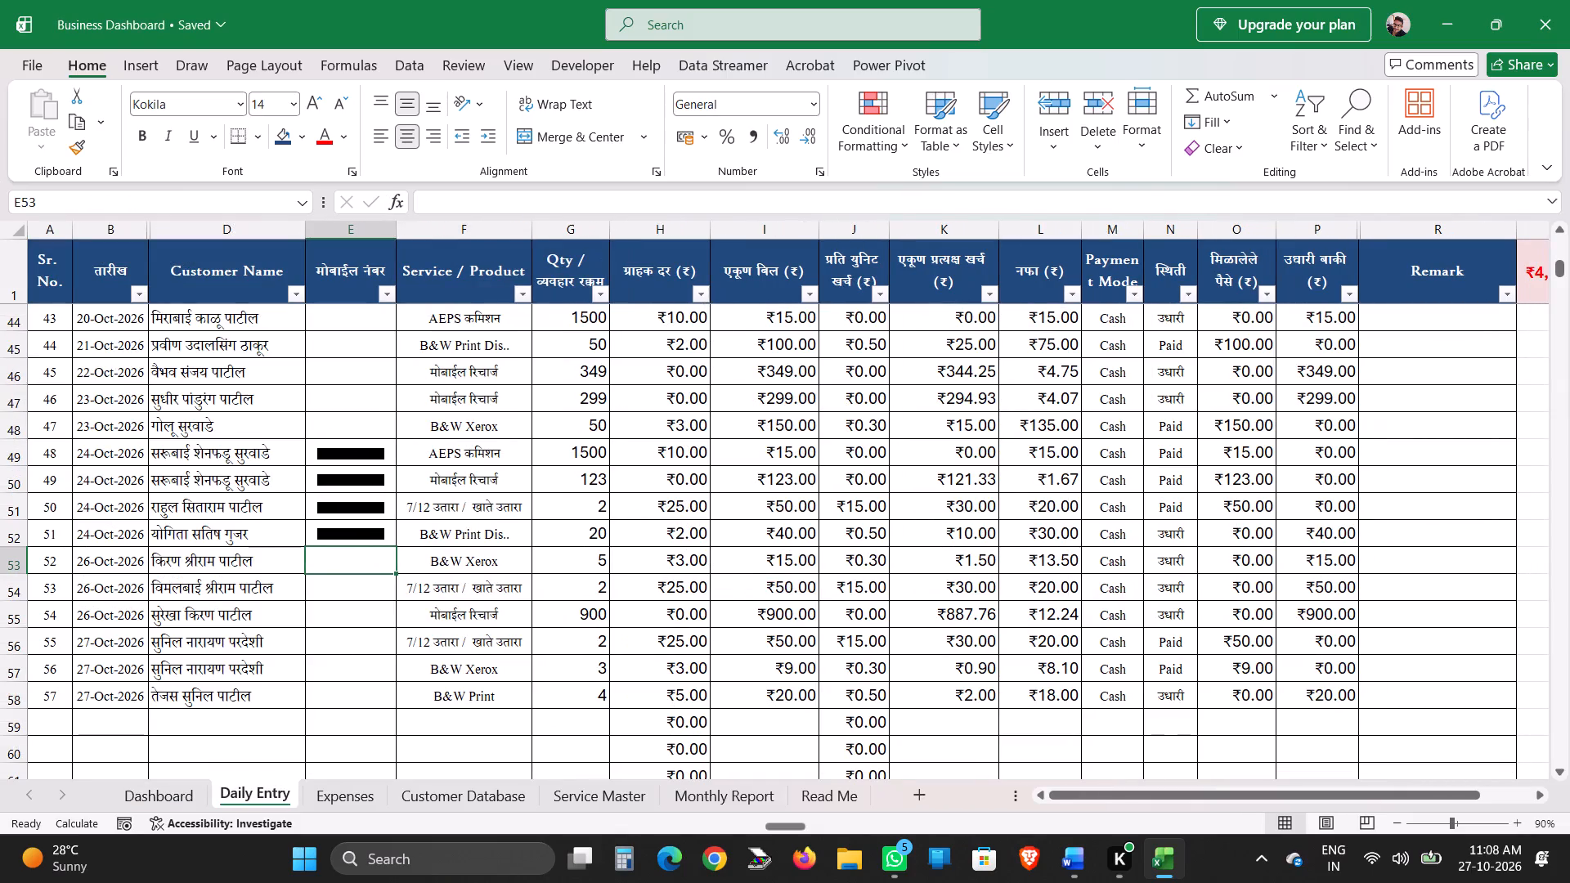
pyautogui.click(309, 231)
pyautogui.scroll(5, 238, 424)
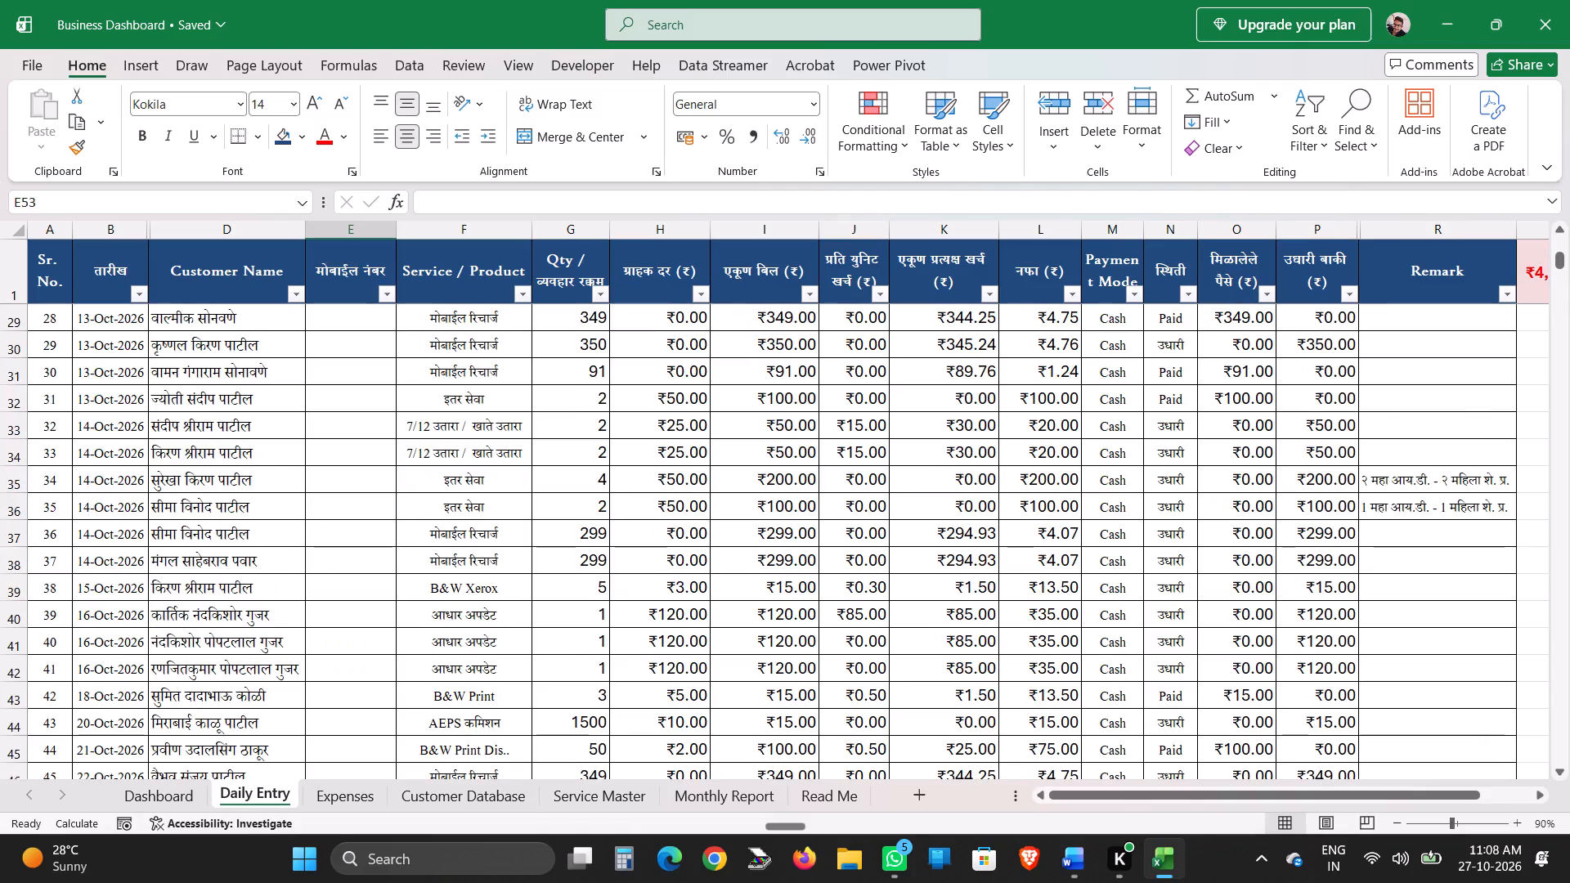
# Narrow the Sr. No. column slightly and look through the Daily Entry rows.
pyautogui.click(72, 233)
pyautogui.scroll(-2, 154, 428)
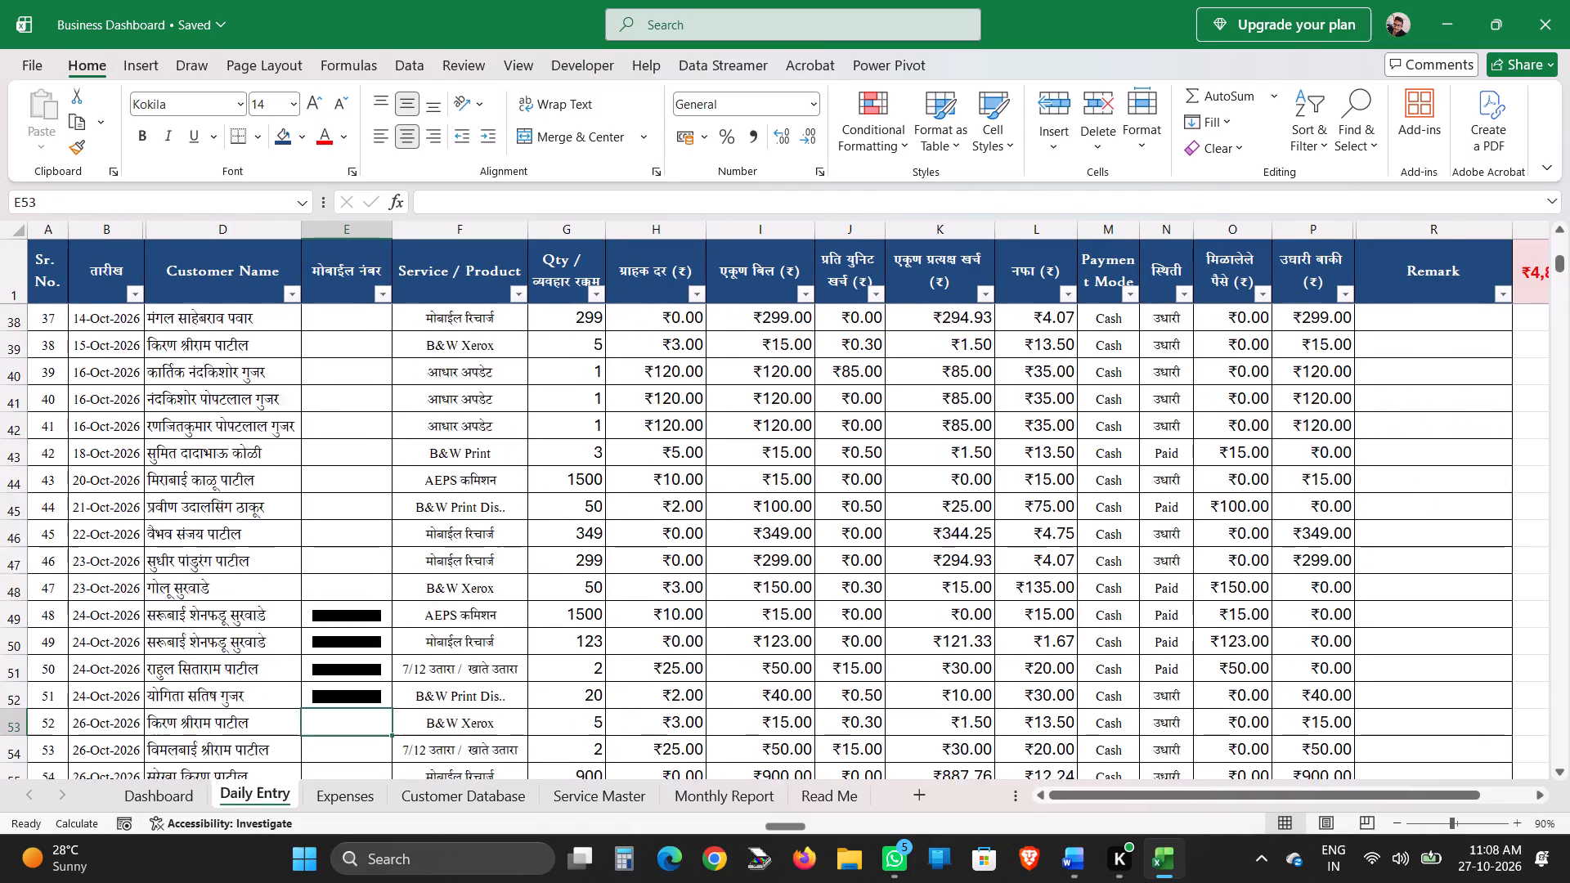
pyautogui.scroll(-3, 154, 428)
pyautogui.scroll(10, 154, 428)
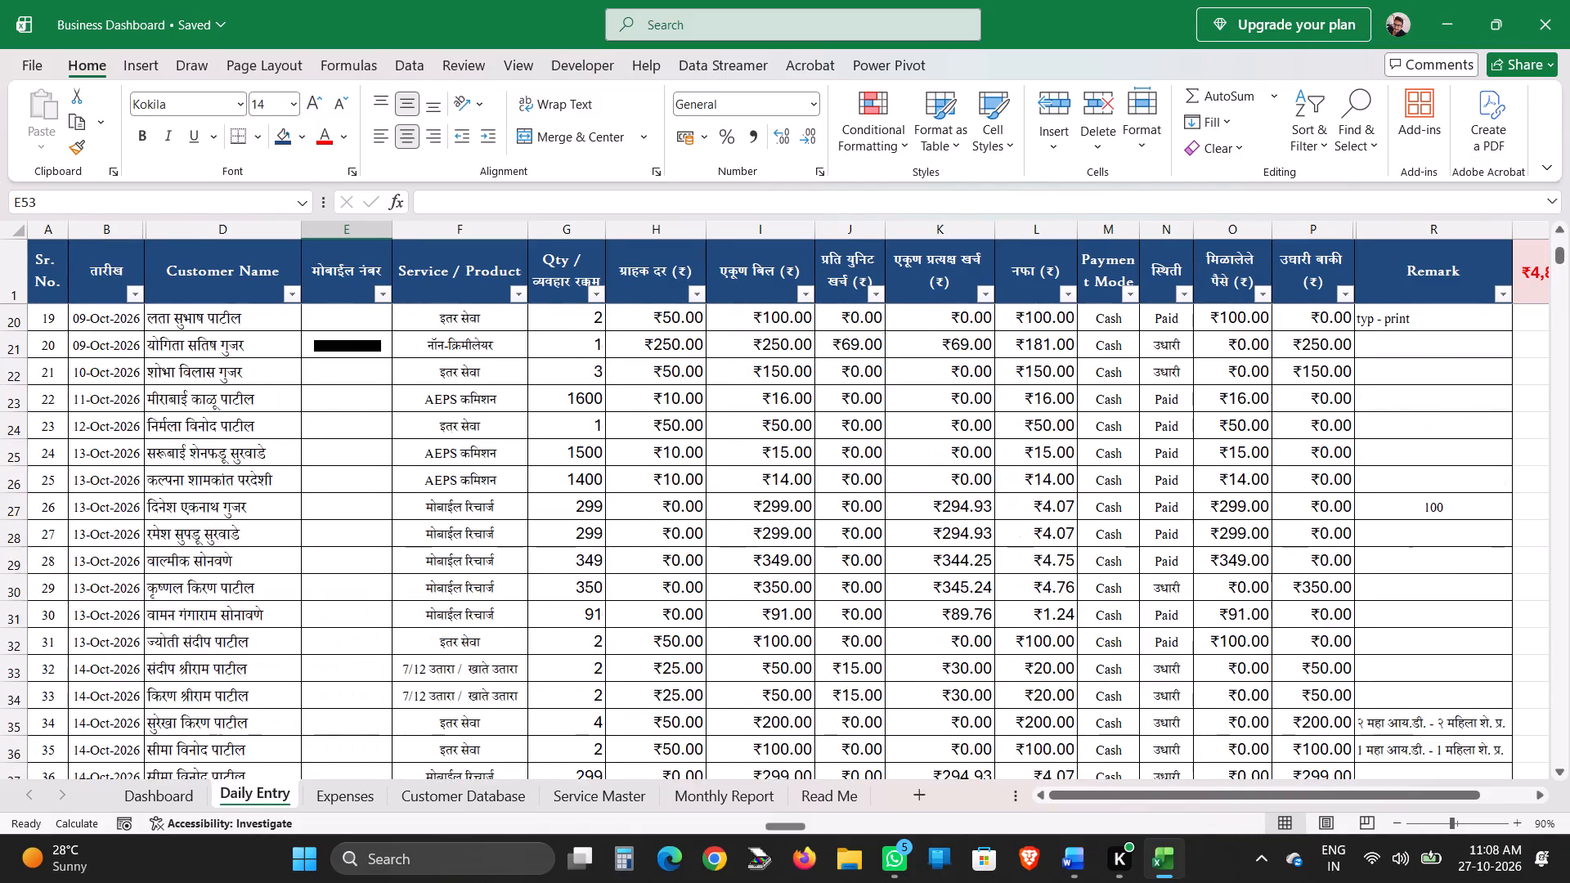
pyautogui.scroll(2, 154, 428)
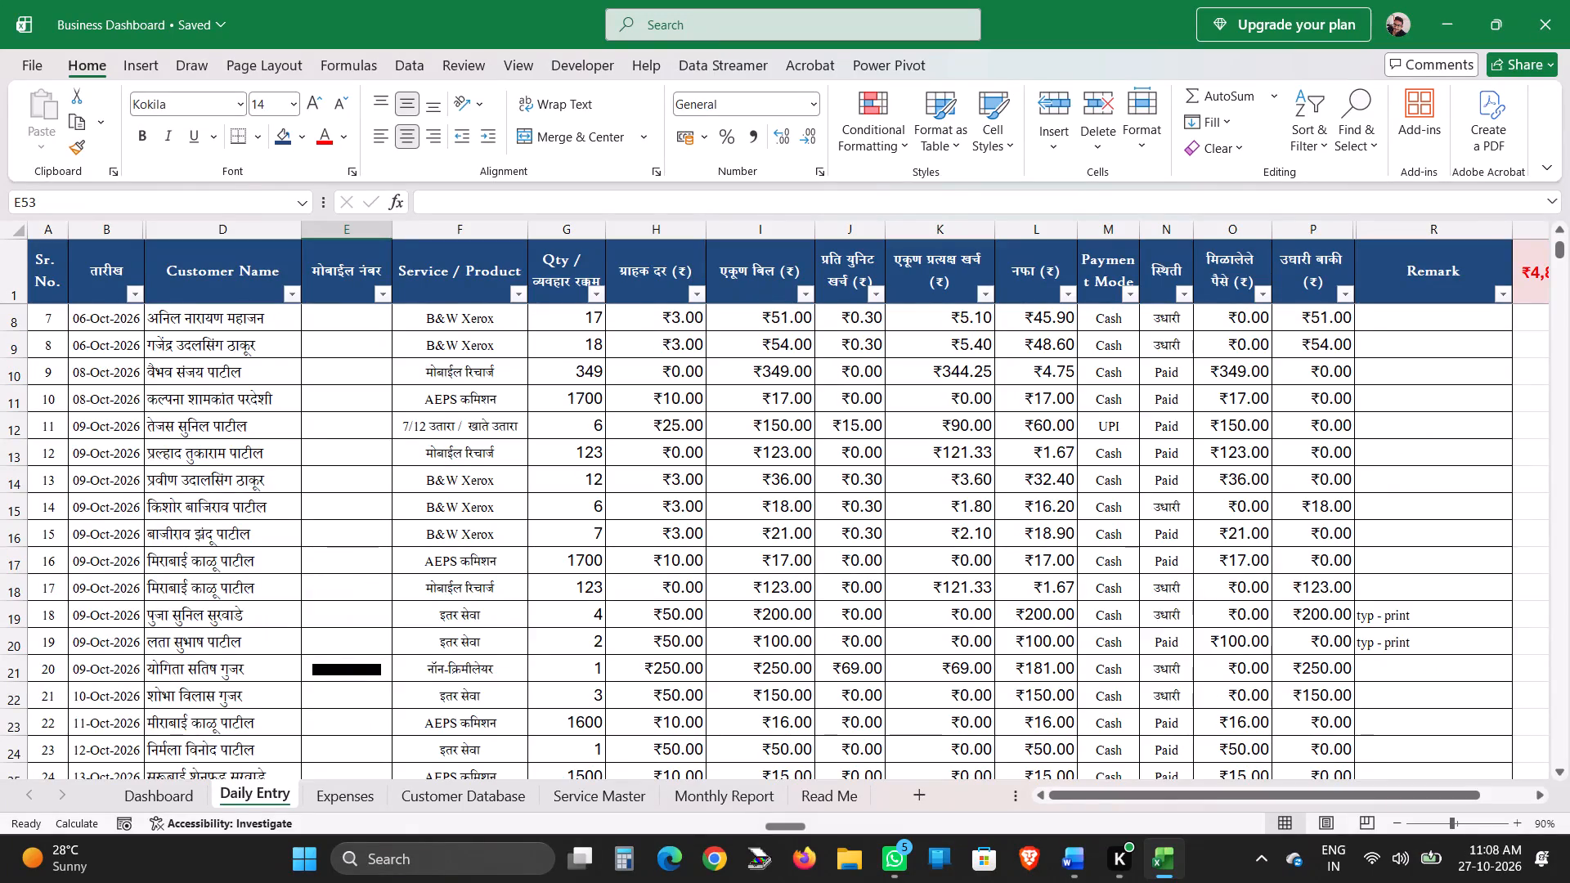
# Narrow the एकूण बिल (₹) column slightly and check the entries up to the first row.
pyautogui.click(809, 235)
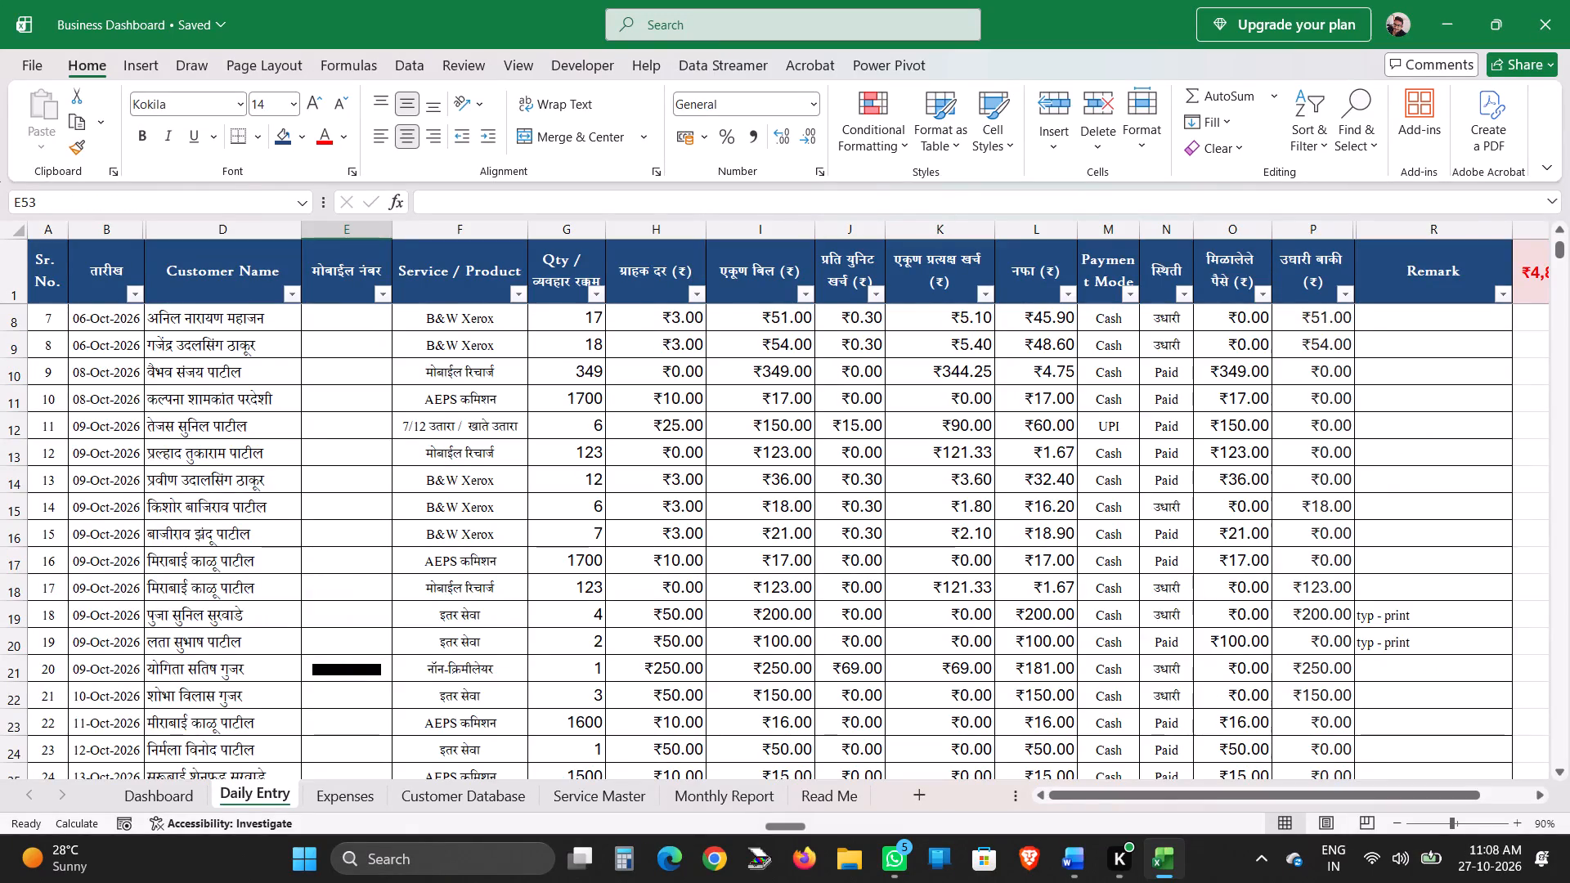
pyautogui.click(809, 235)
pyautogui.scroll(-15, 774, 329)
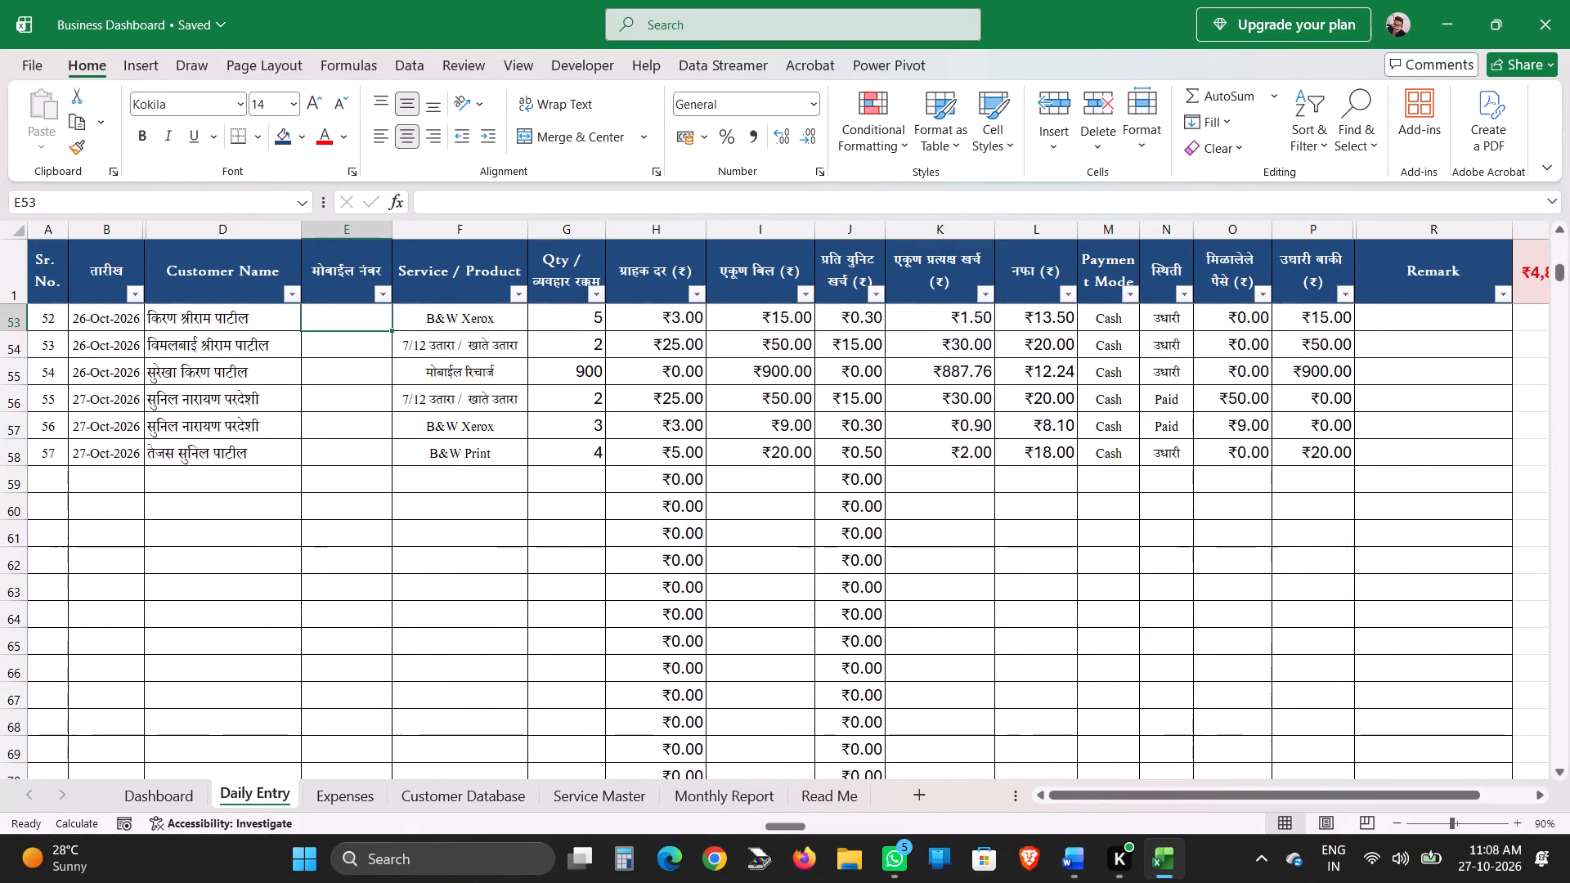
pyautogui.scroll(4, 775, 314)
pyautogui.moveTo(817, 235); pyautogui.dragTo(804, 232)
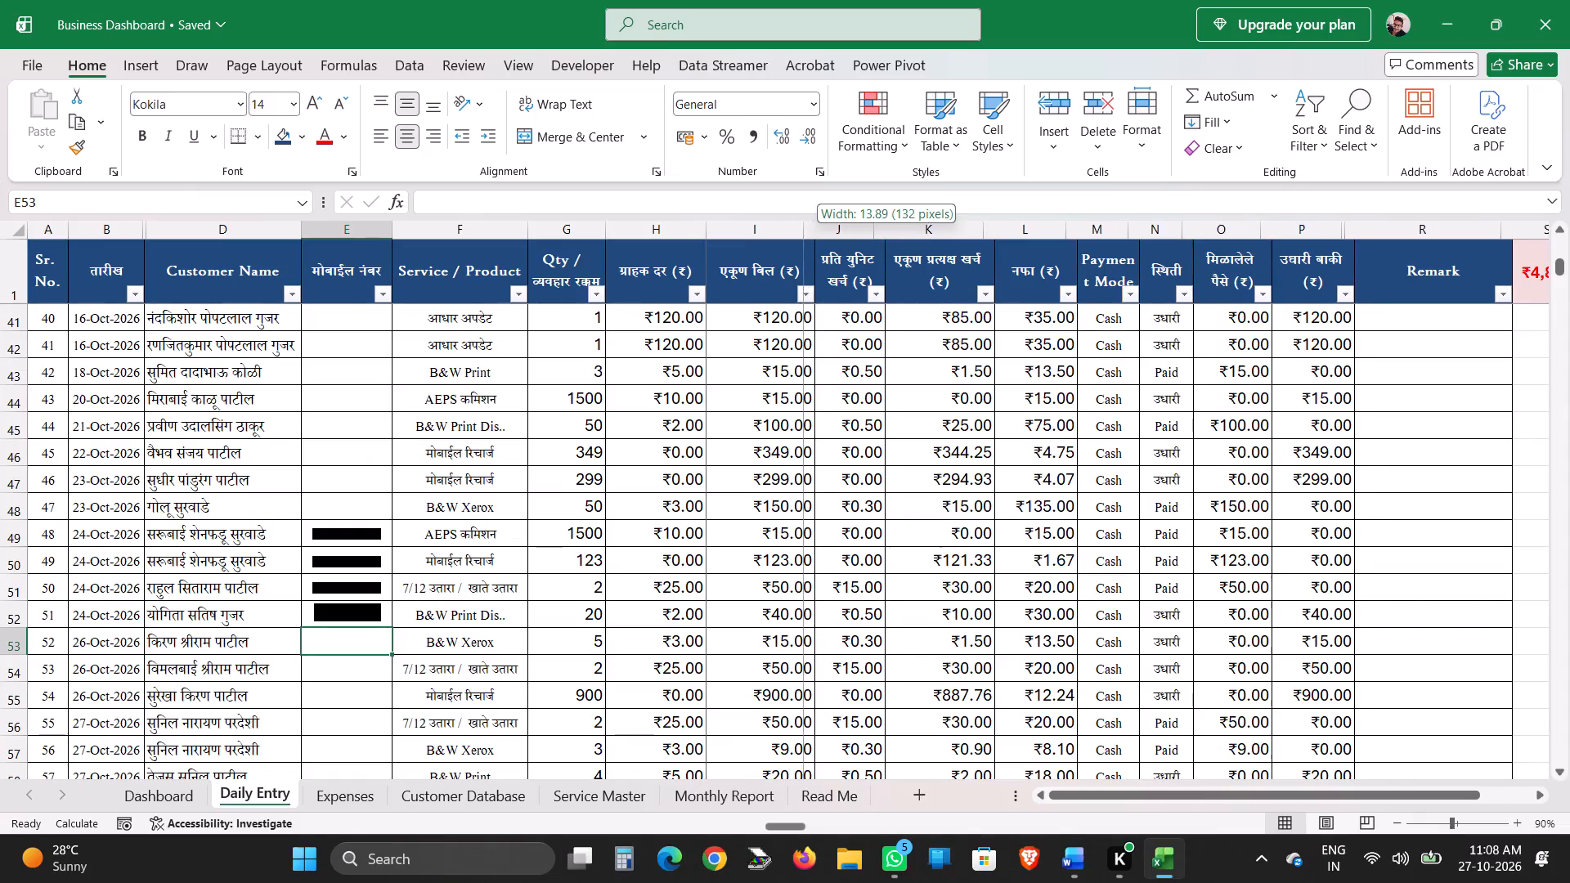
pyautogui.moveTo(804, 232); pyautogui.dragTo(801, 231)
pyautogui.scroll(10, 787, 263)
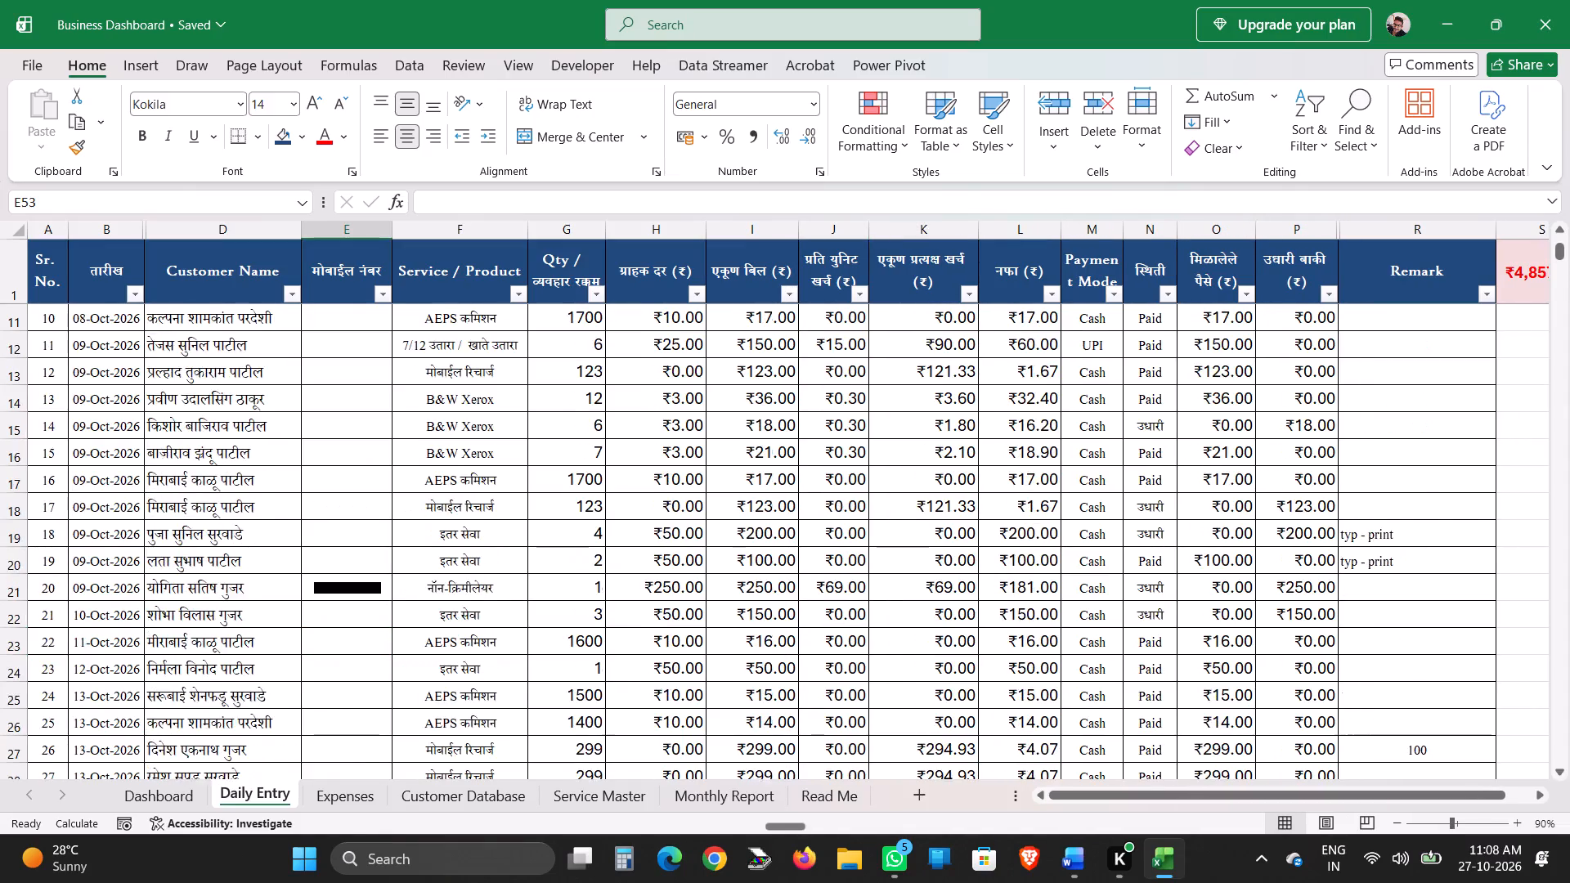
pyautogui.scroll(11, 787, 263)
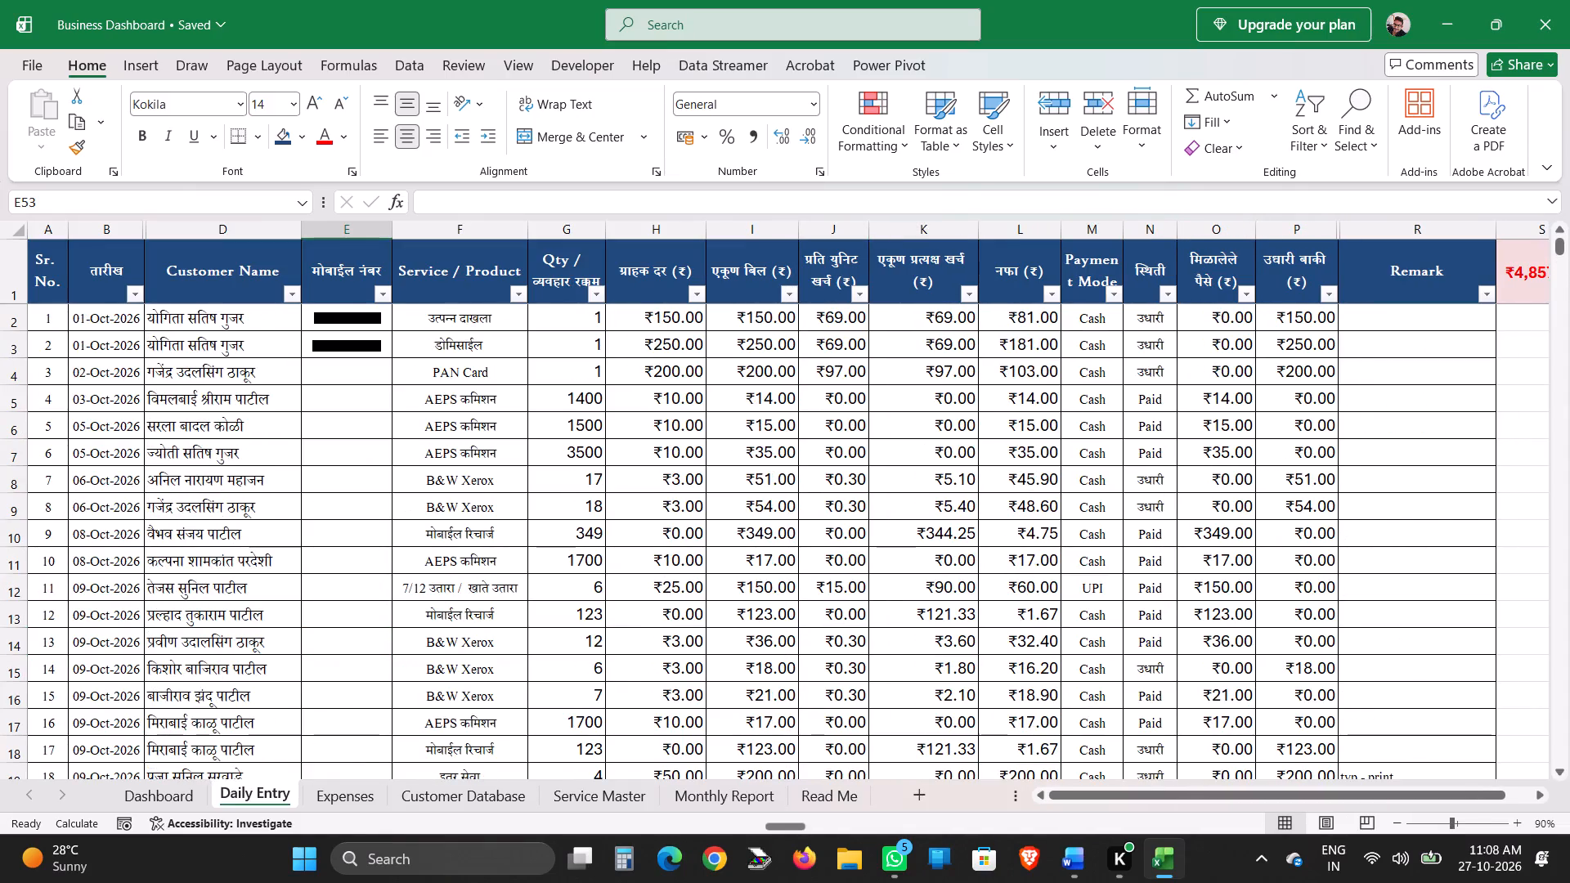
# Narrow the एकूण प्रत्यक्ष खर्च (₹) column (K) slightly on the Daily Entry sheet, checking that its amounts still fit.
pyautogui.moveTo(976, 226); pyautogui.dragTo(967, 226)
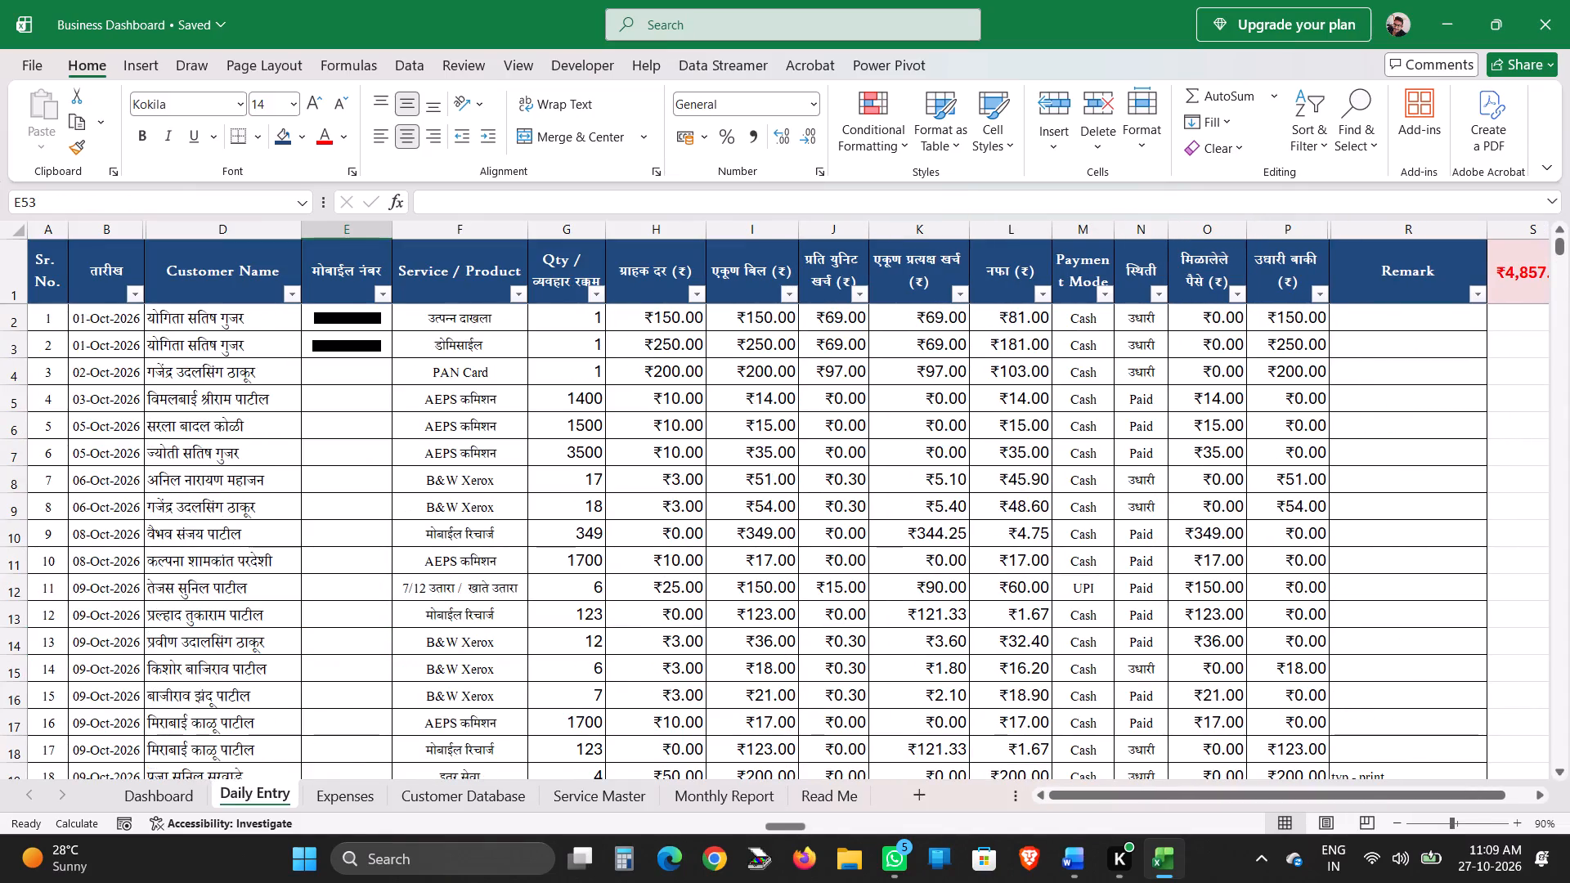
pyautogui.click(967, 226)
pyautogui.scroll(-5, 908, 327)
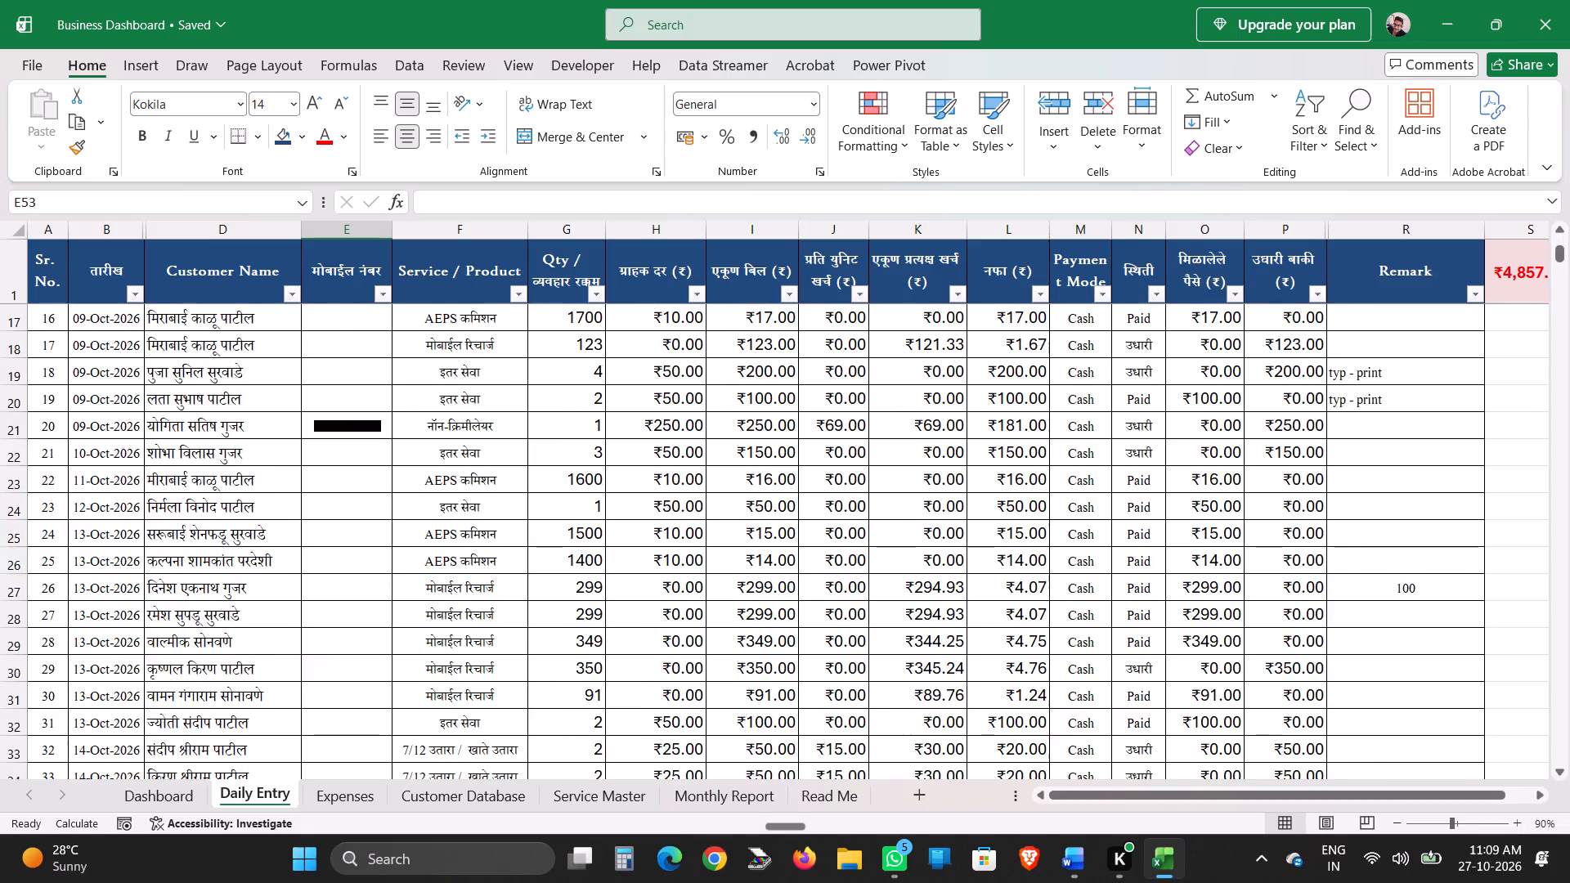
pyautogui.scroll(11, 908, 327)
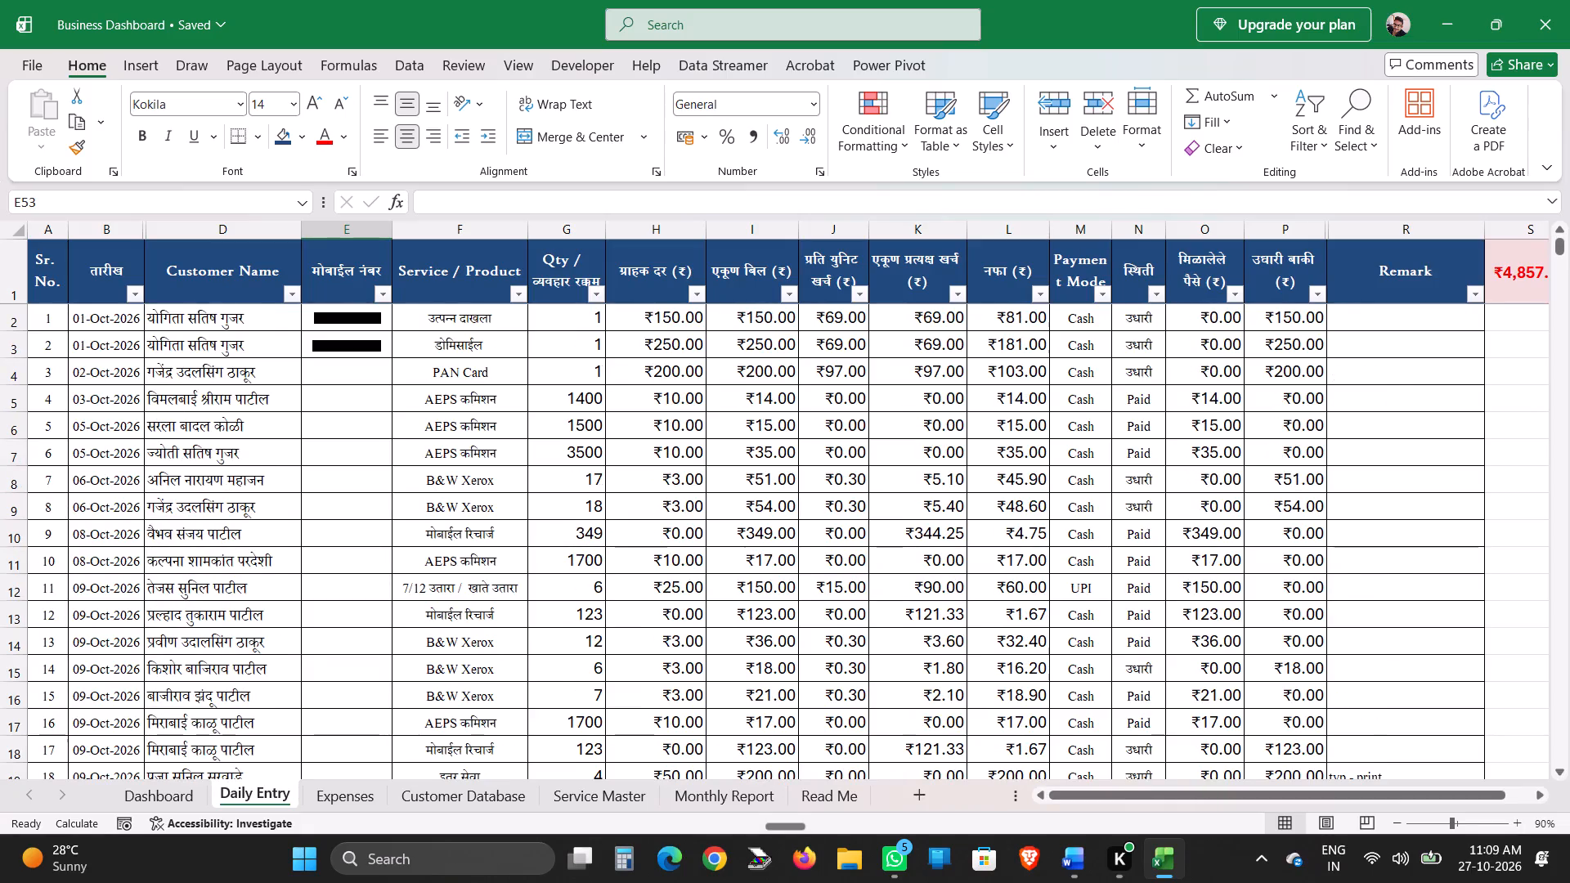
pyautogui.click(971, 231)
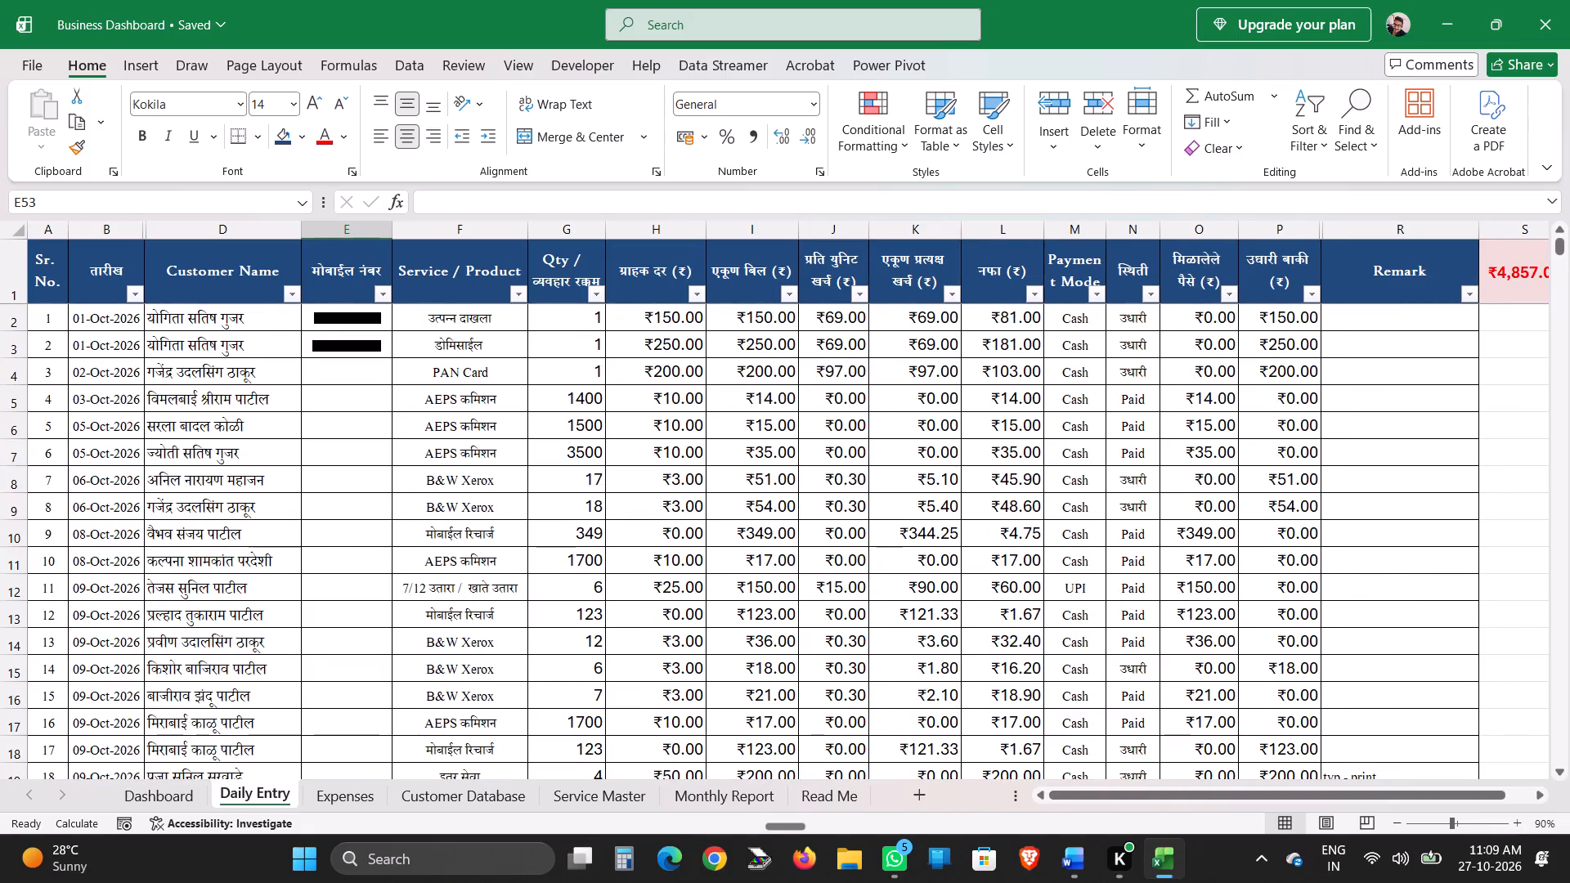
# Narrow the ग्राहक दर (₹) column (H) on the Daily Entry sheet so it closely fits its header and amounts.
pyautogui.moveTo(710, 229); pyautogui.dragTo(707, 229)
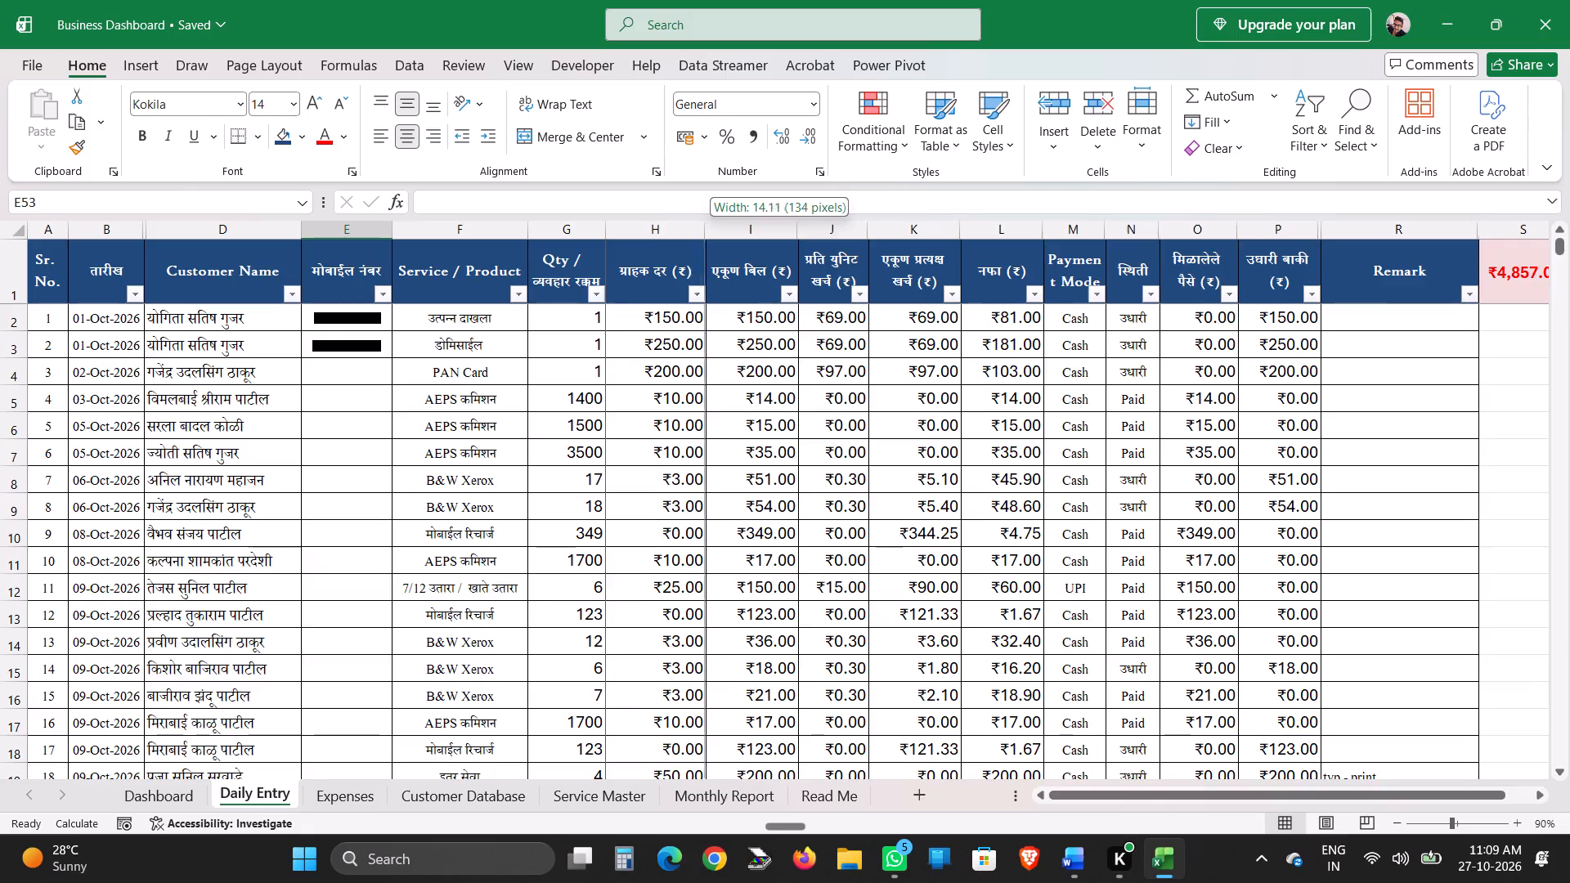
pyautogui.moveTo(707, 229); pyautogui.dragTo(701, 227)
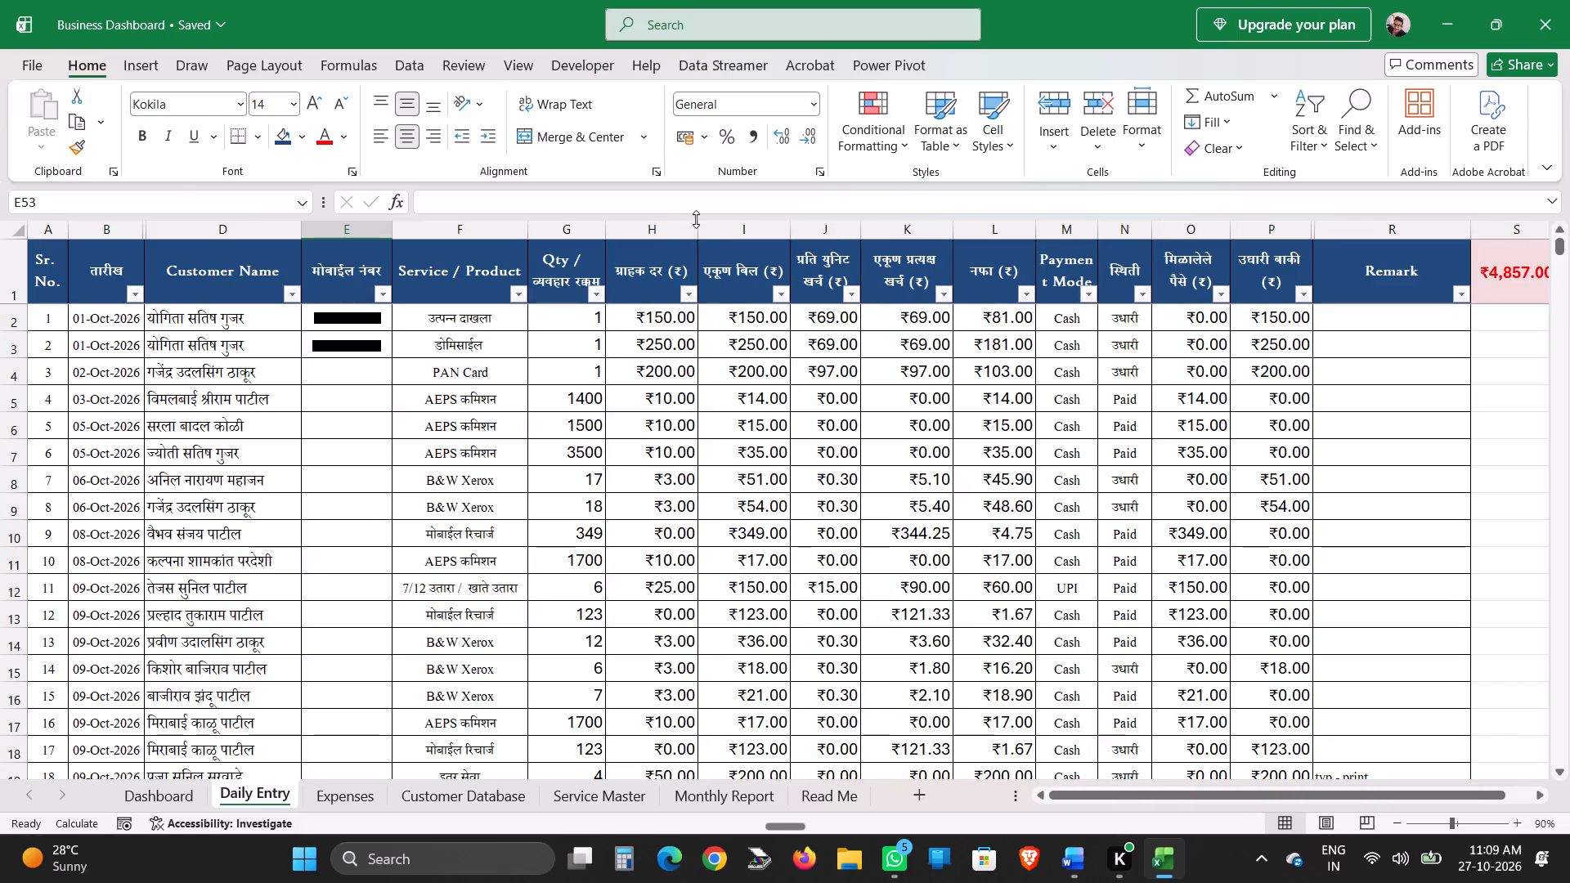
pyautogui.moveTo(697, 234); pyautogui.dragTo(687, 233)
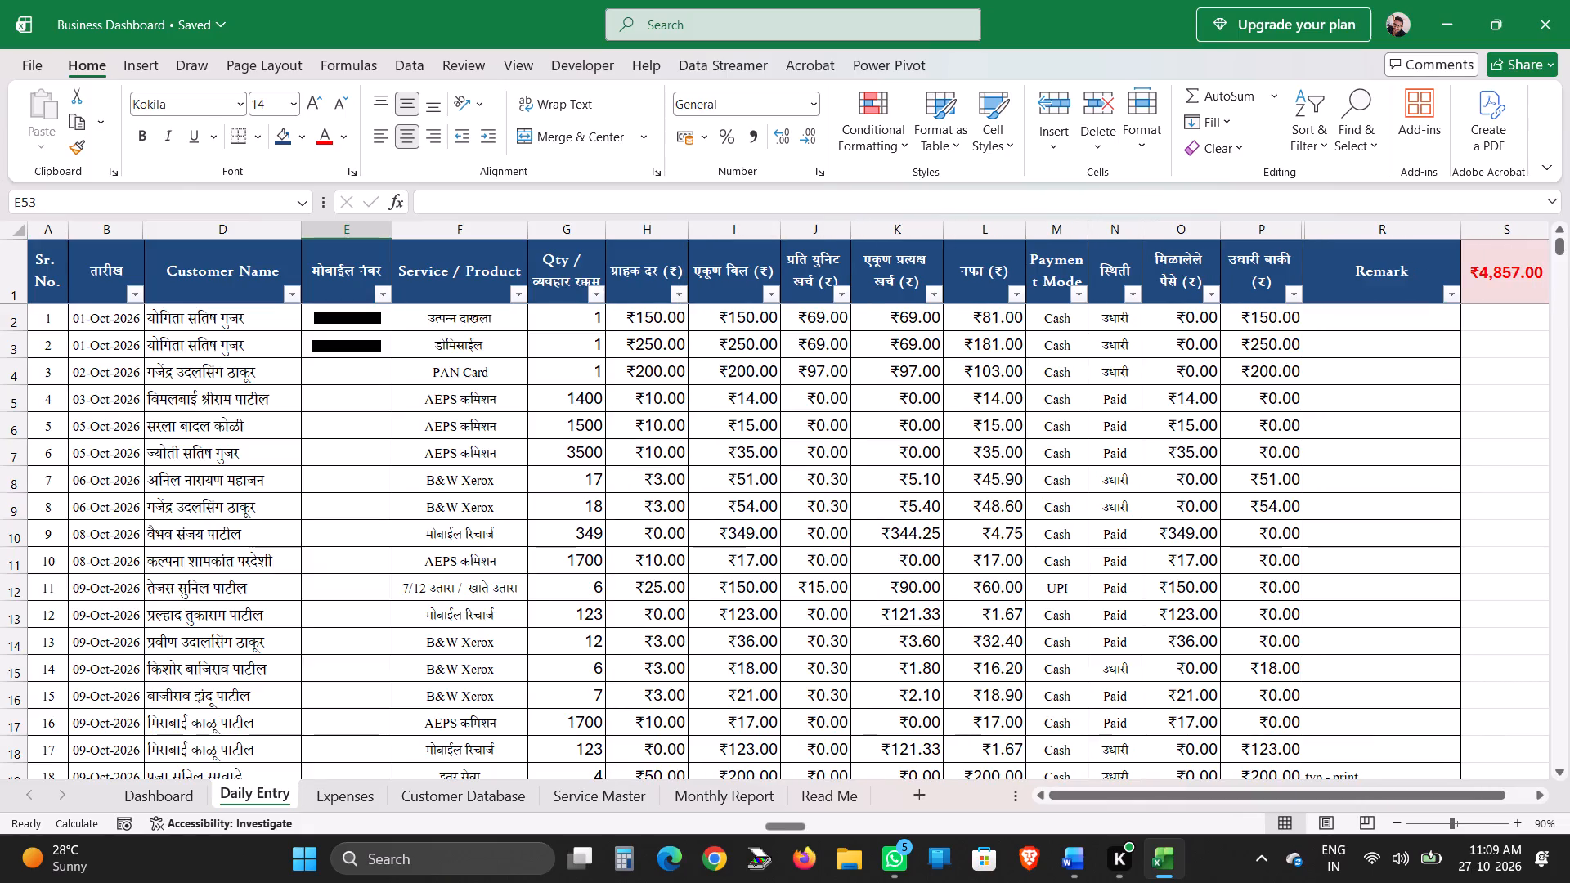
pyautogui.doubleClick(687, 233)
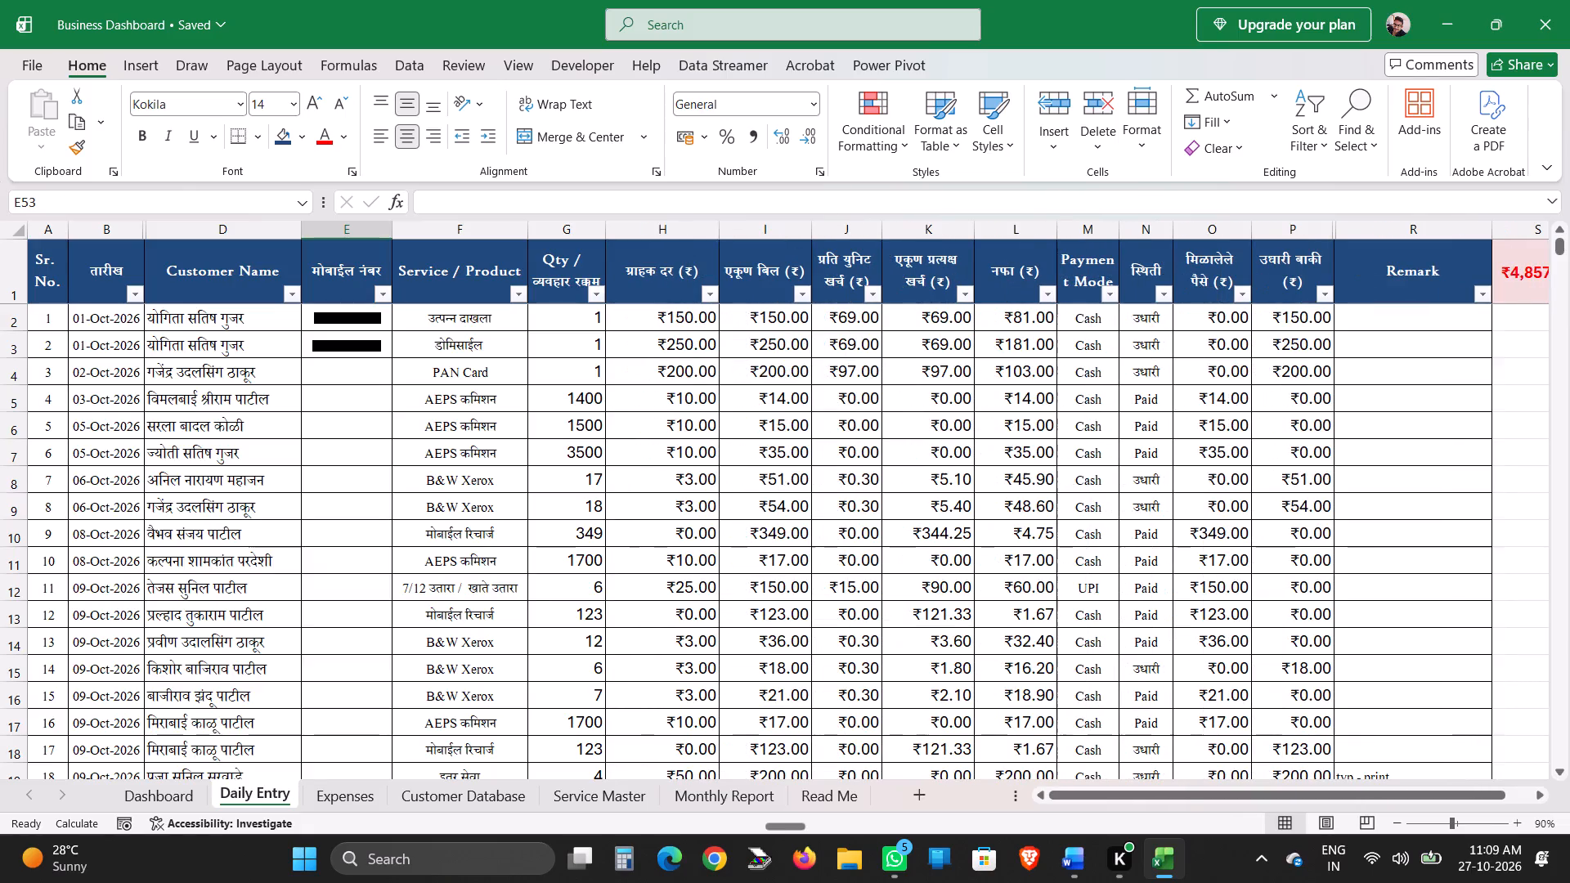
pyautogui.moveTo(720, 230); pyautogui.dragTo(693, 231)
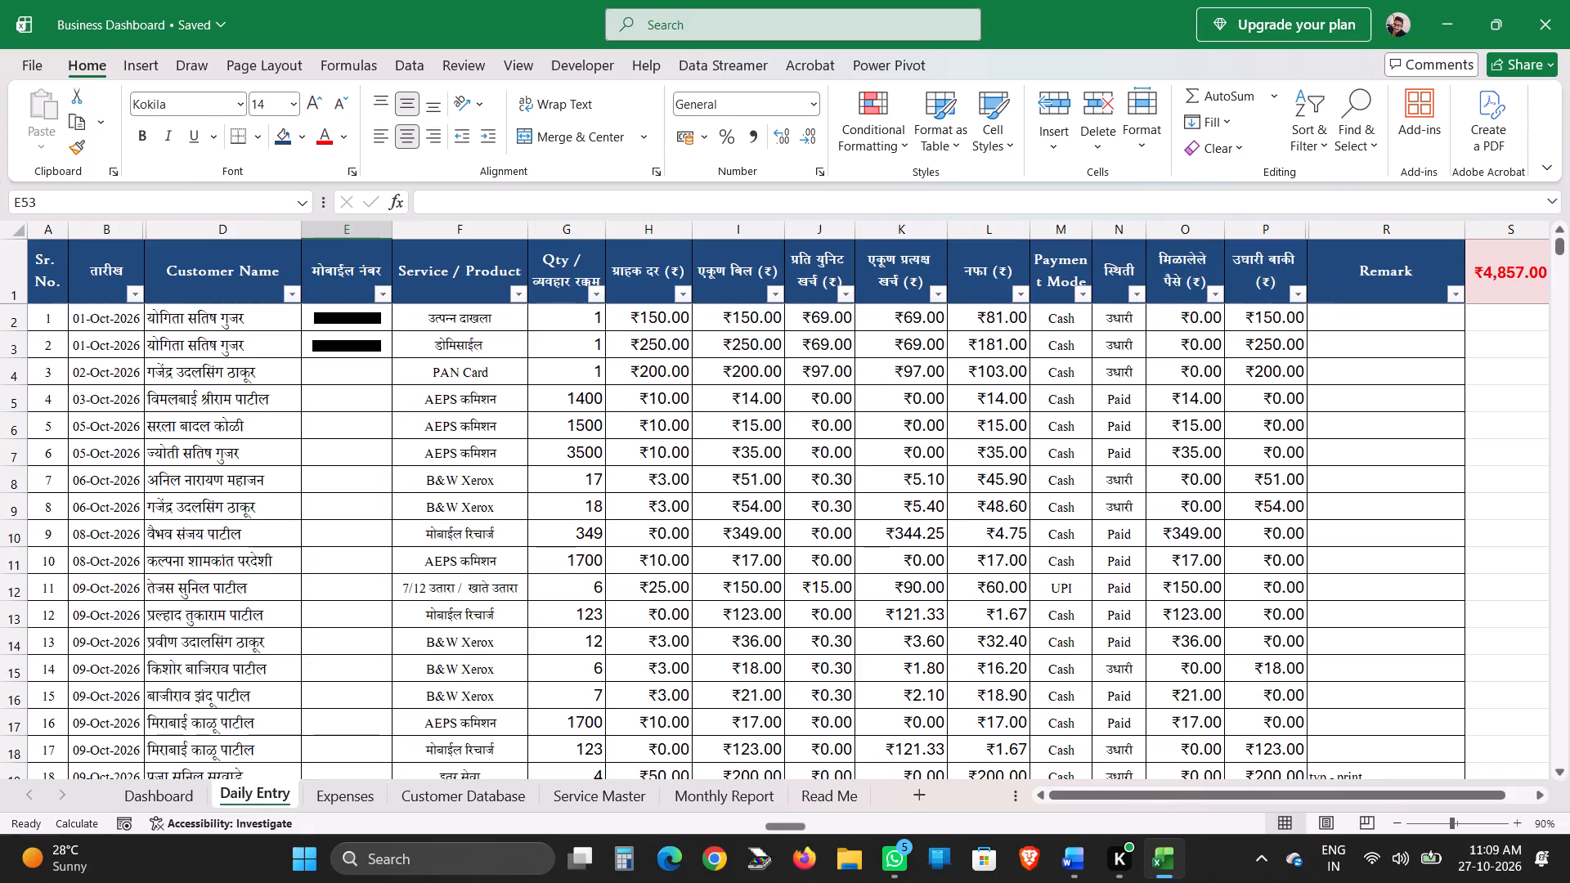
# Narrow the Service / Product column (F) slightly on the Daily Entry sheet, checking that the service names still fit down the rows.
pyautogui.doubleClick(532, 229)
pyautogui.moveTo(558, 233); pyautogui.dragTo(522, 234)
pyautogui.scroll(-12, 502, 424)
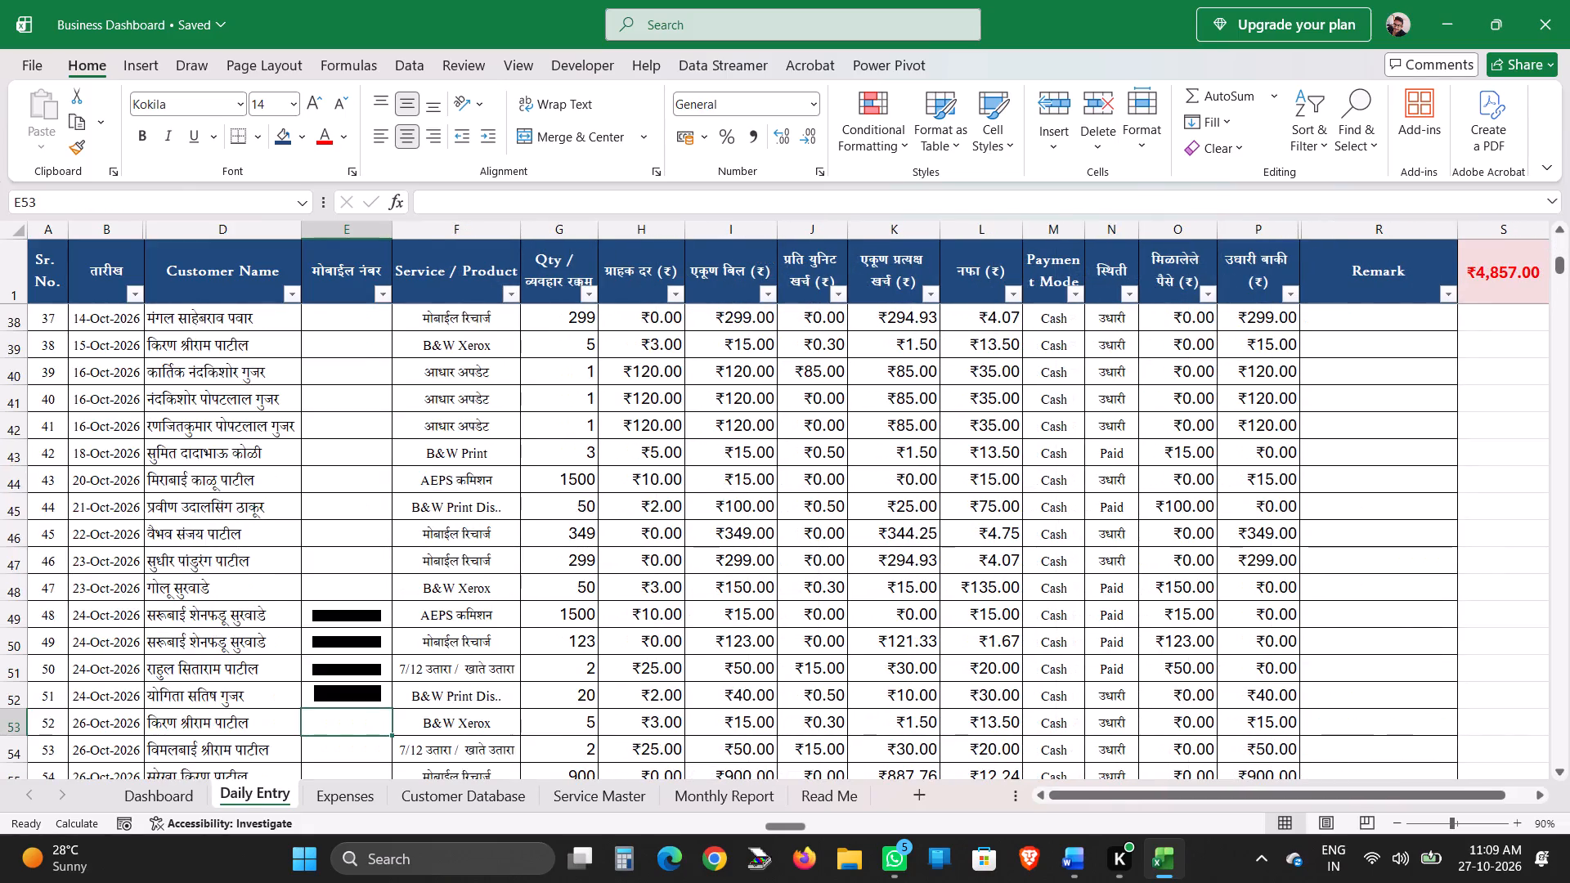
pyautogui.scroll(-3, 502, 424)
pyautogui.scroll(13, 502, 424)
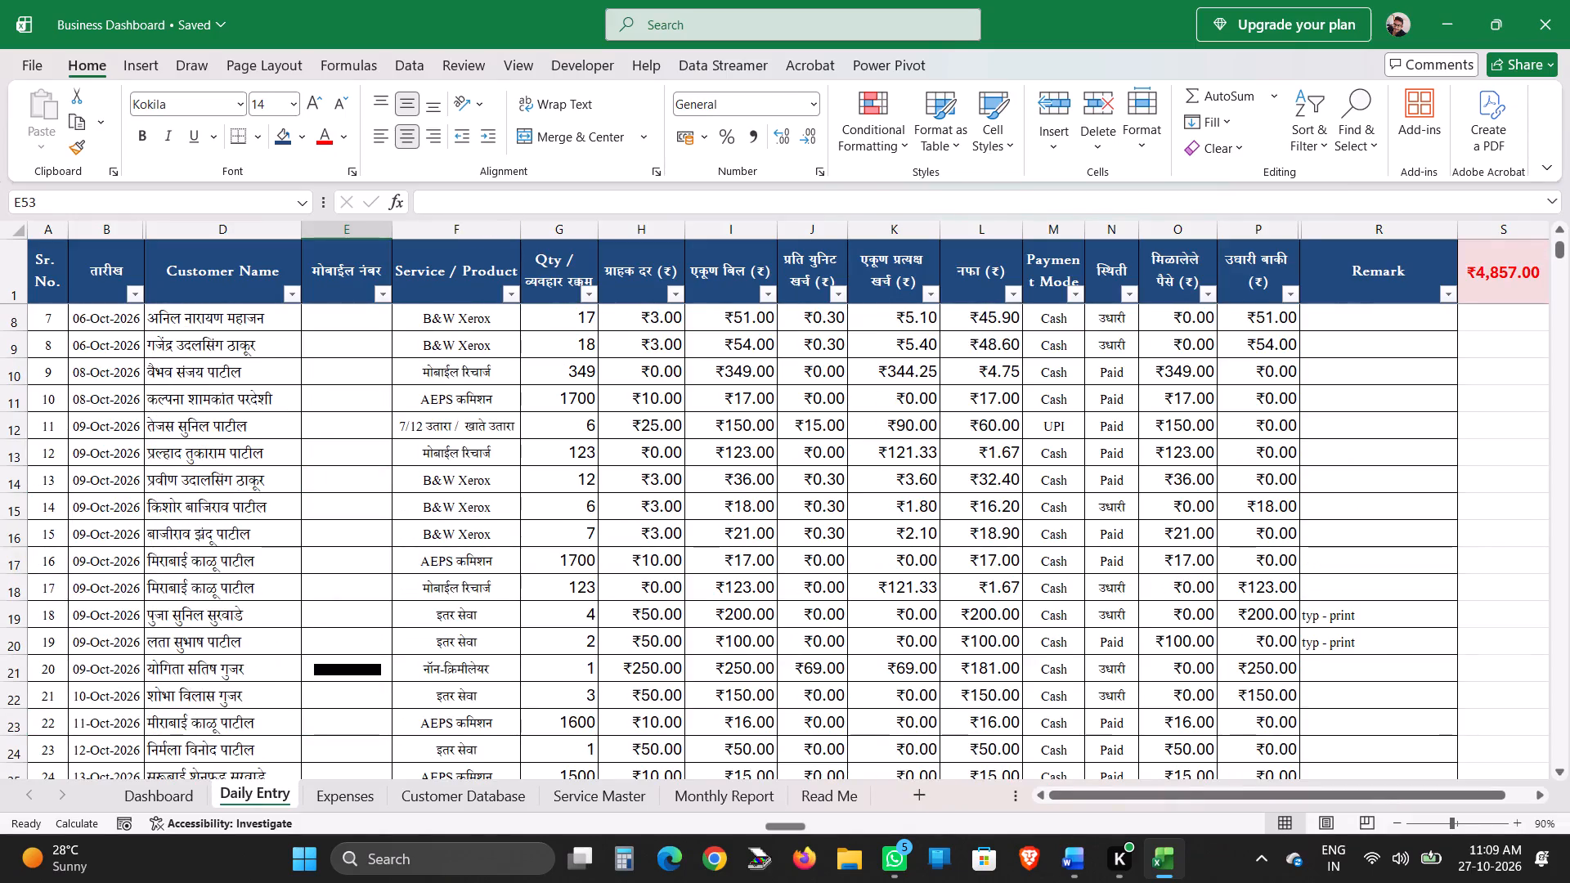
# Narrow the मोबाईल नंबर column (E) on the Daily Entry sheet so it closely fits its header and the phone numbers.
pyautogui.moveTo(396, 225); pyautogui.dragTo(382, 224)
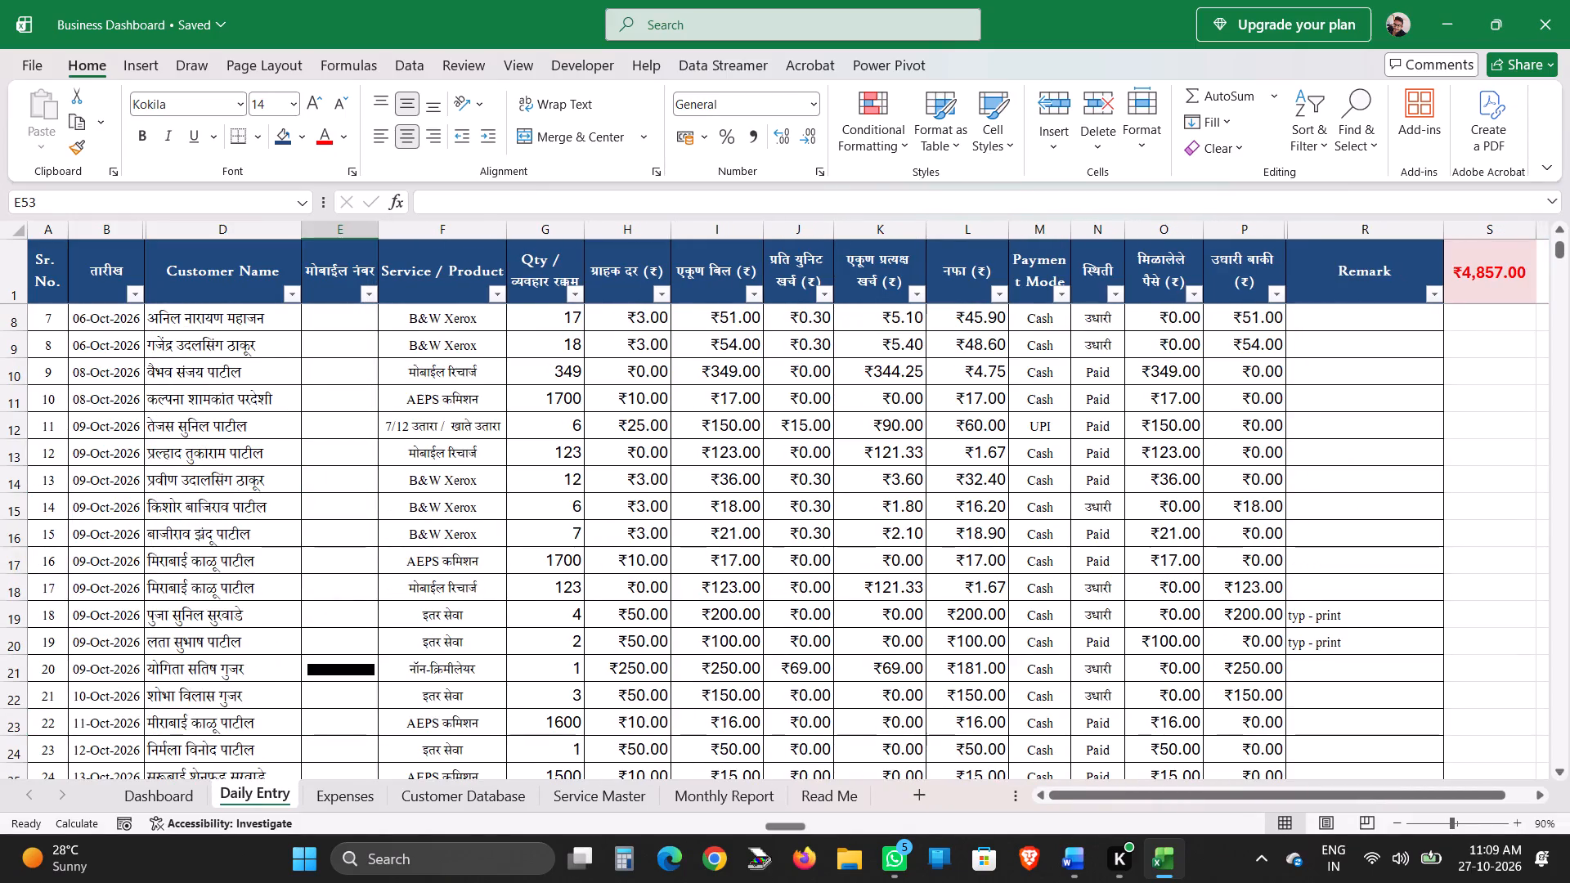
pyautogui.click(382, 224)
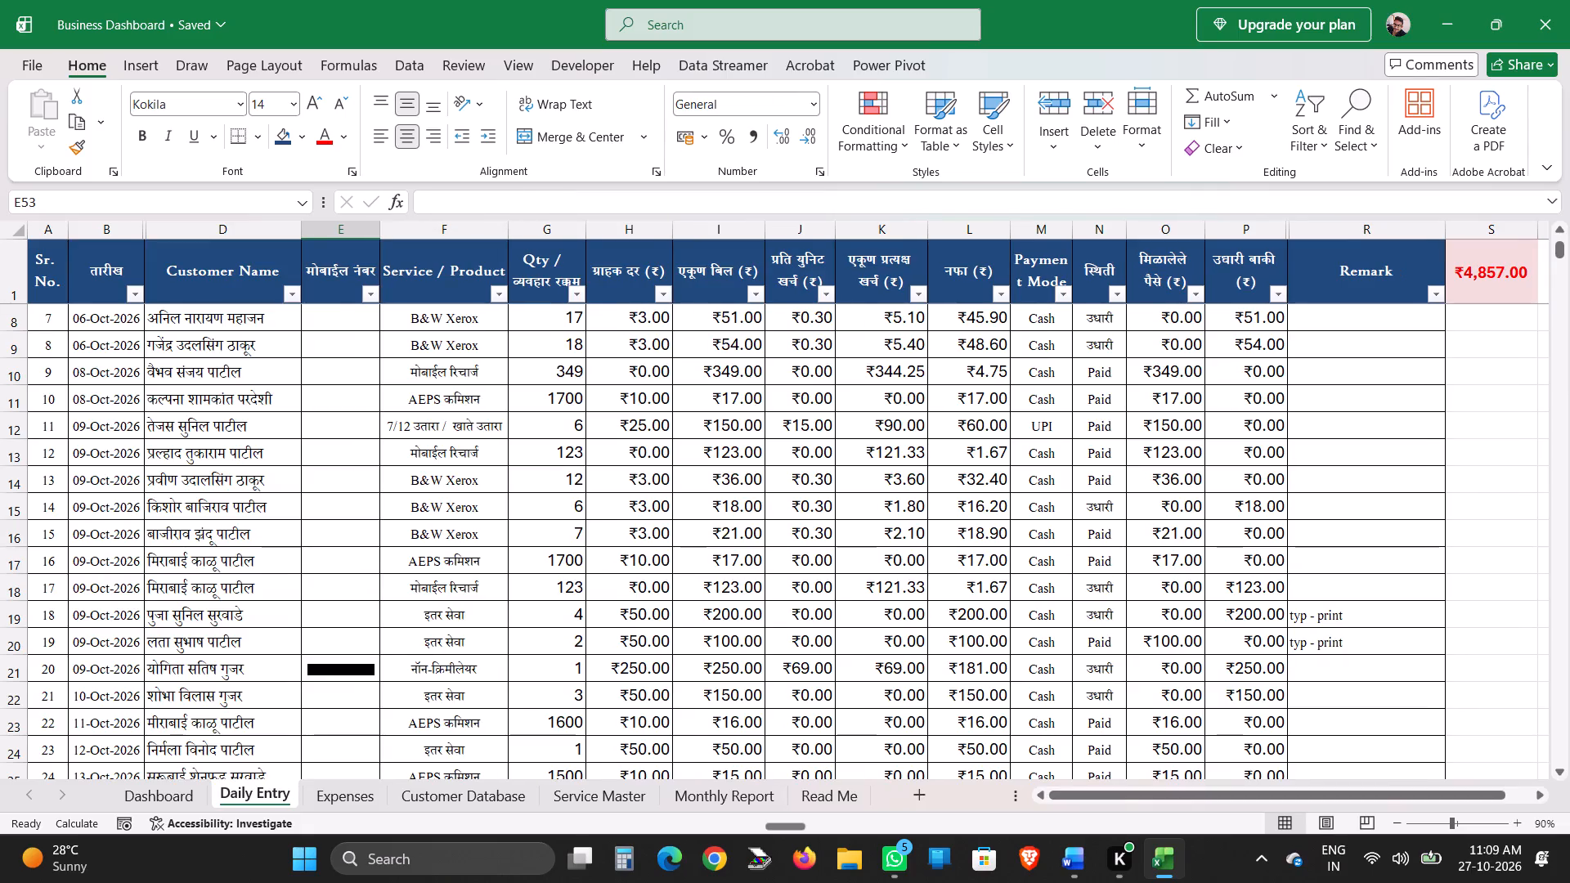
pyautogui.click(373, 228)
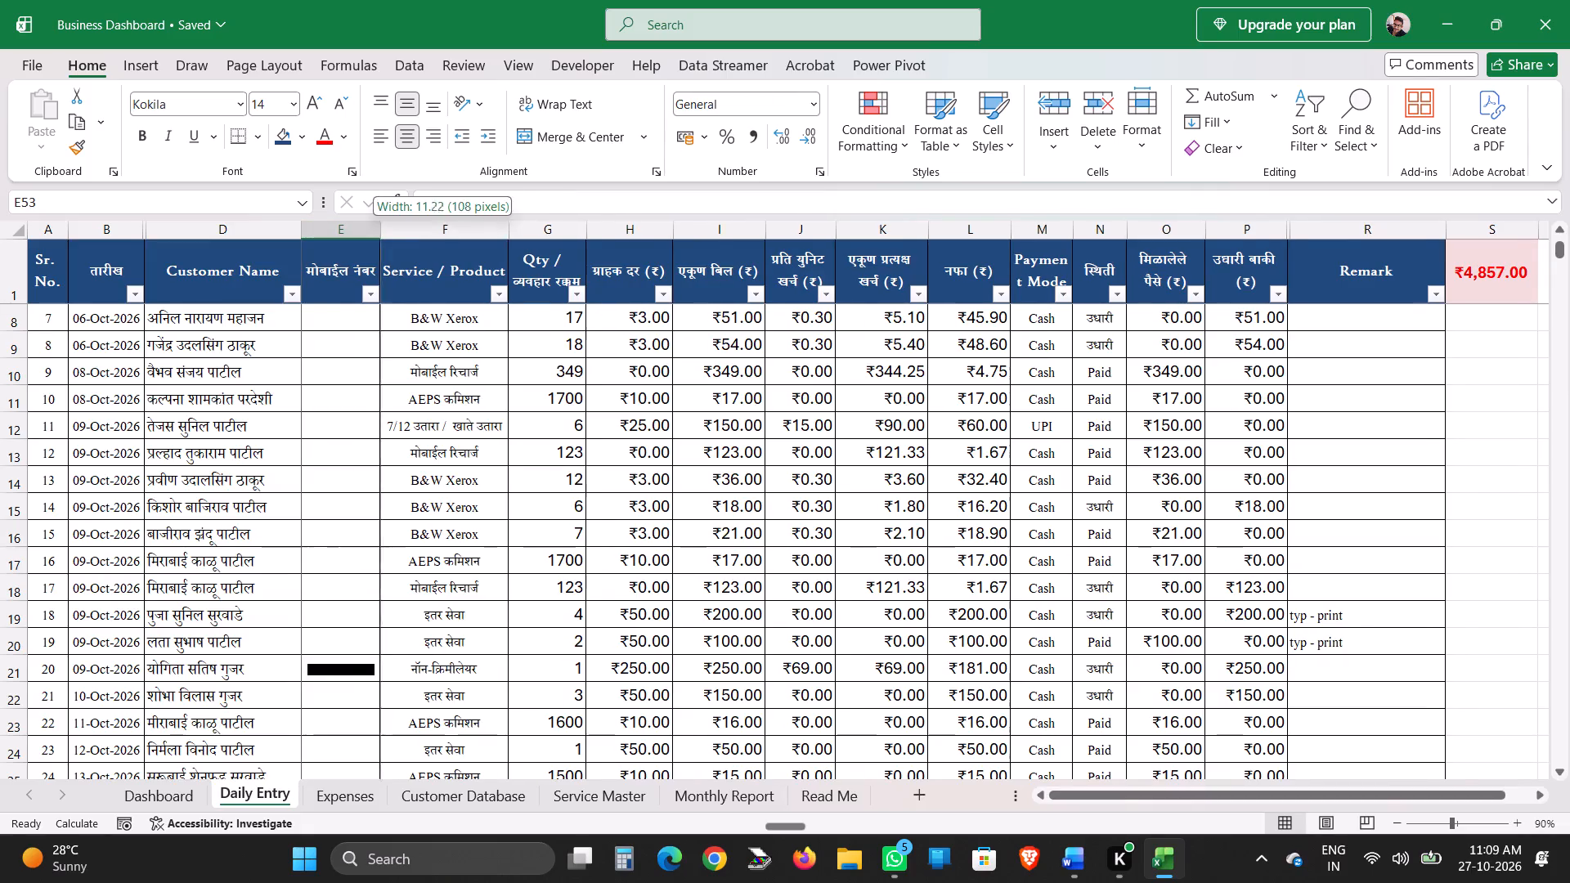
pyautogui.click(507, 235)
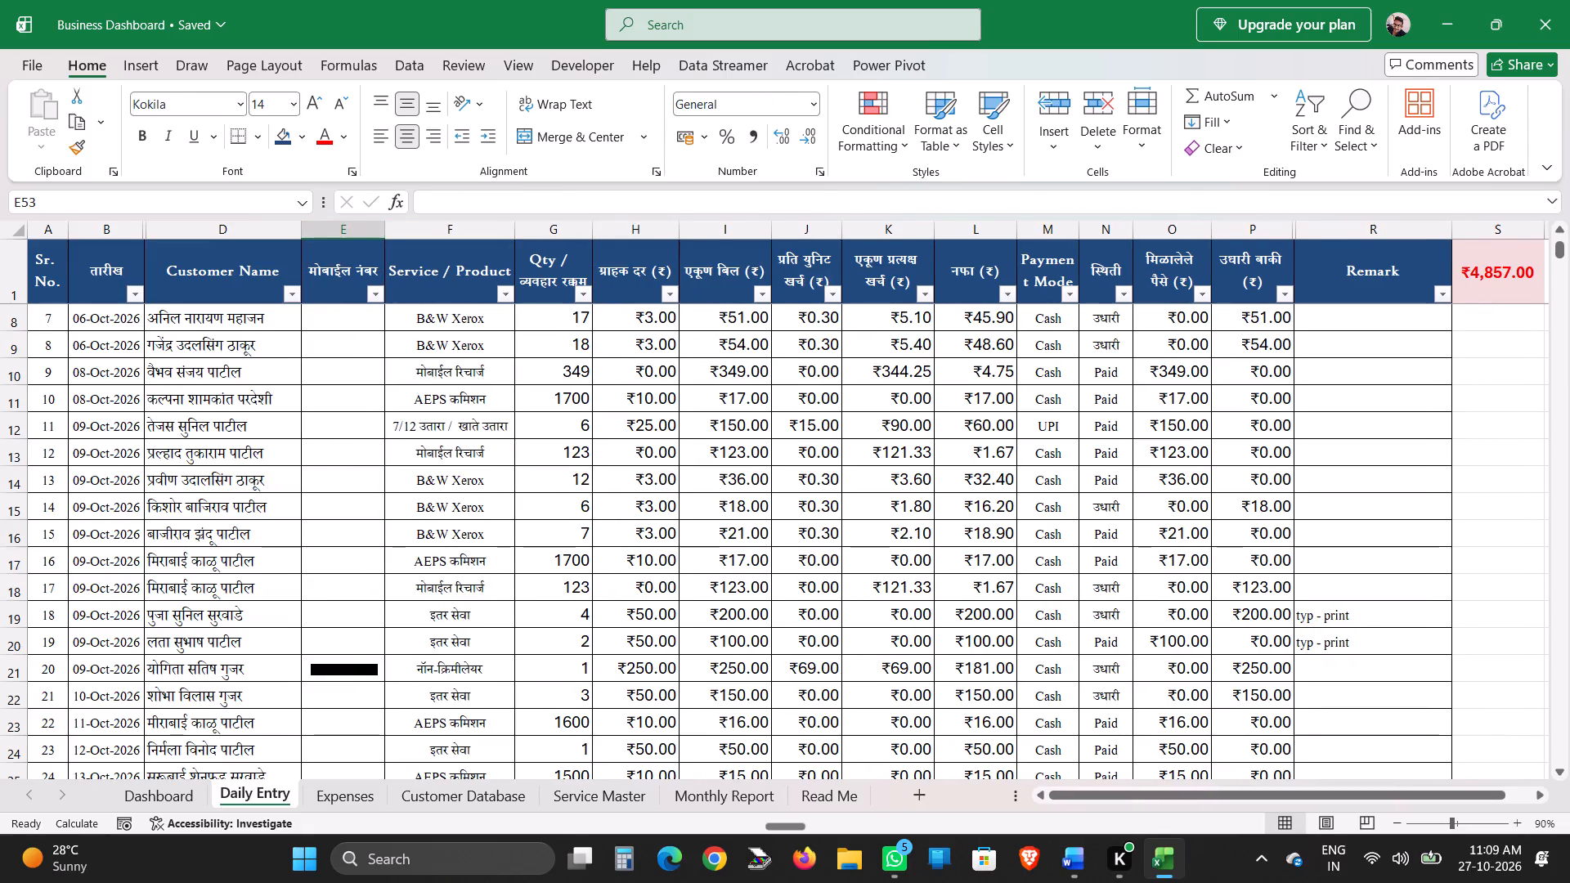
# Save the Business Dashboard workbook after a last check of the Daily Entry rows, and close it.
pyautogui.click(705, 466)
pyautogui.scroll(-20, 706, 466)
pyautogui.scroll(-1, 706, 466)
pyautogui.scroll(6, 706, 466)
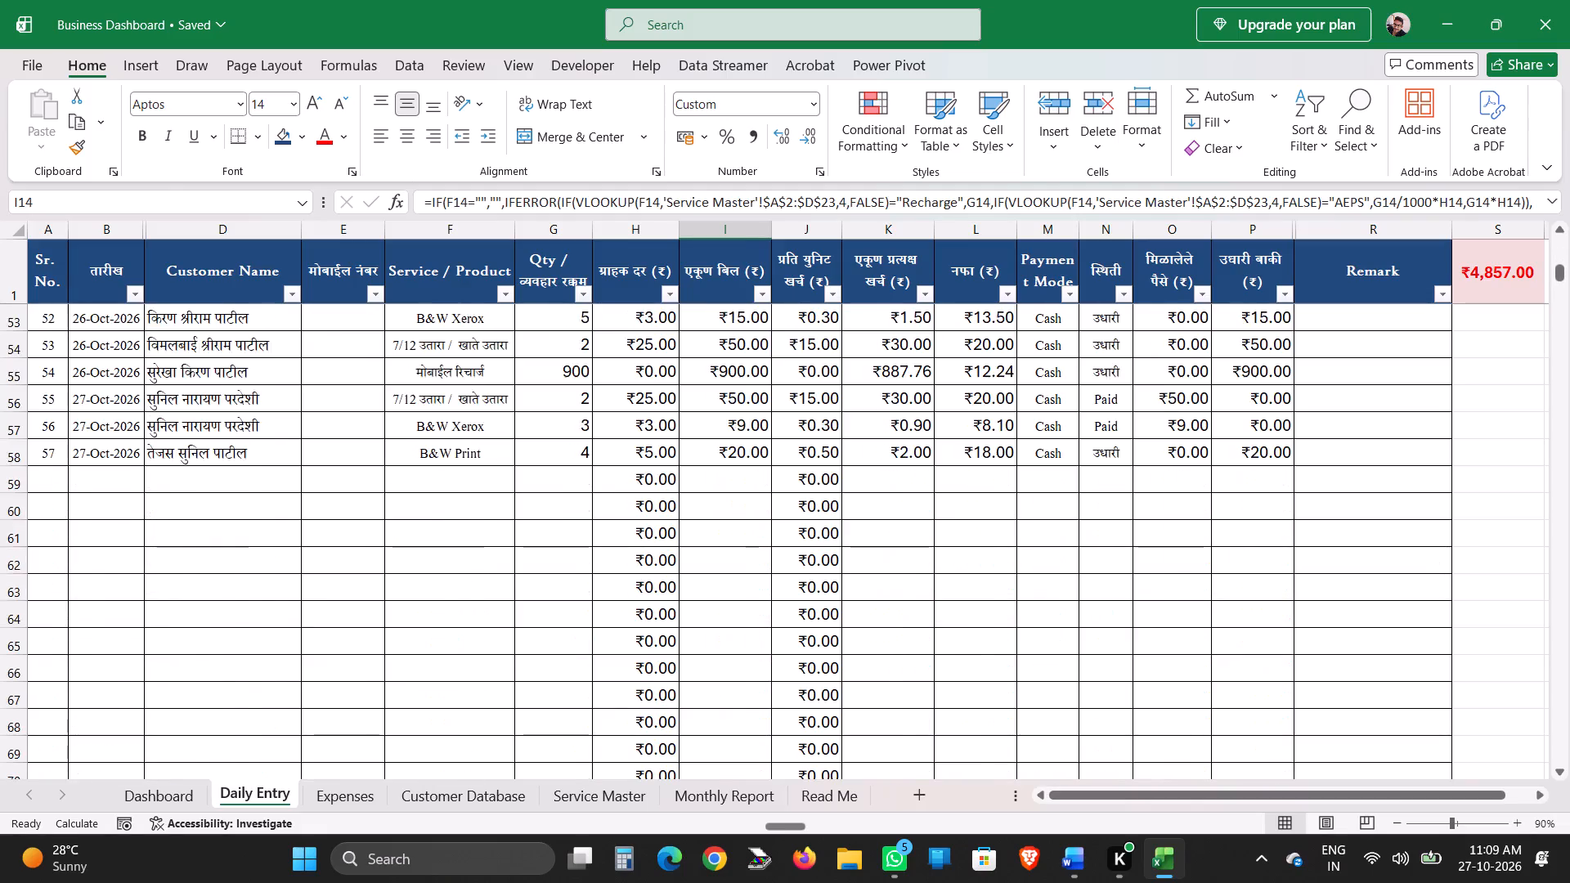
pyautogui.scroll(4, 706, 466)
pyautogui.hotkey('ctrl', 's')
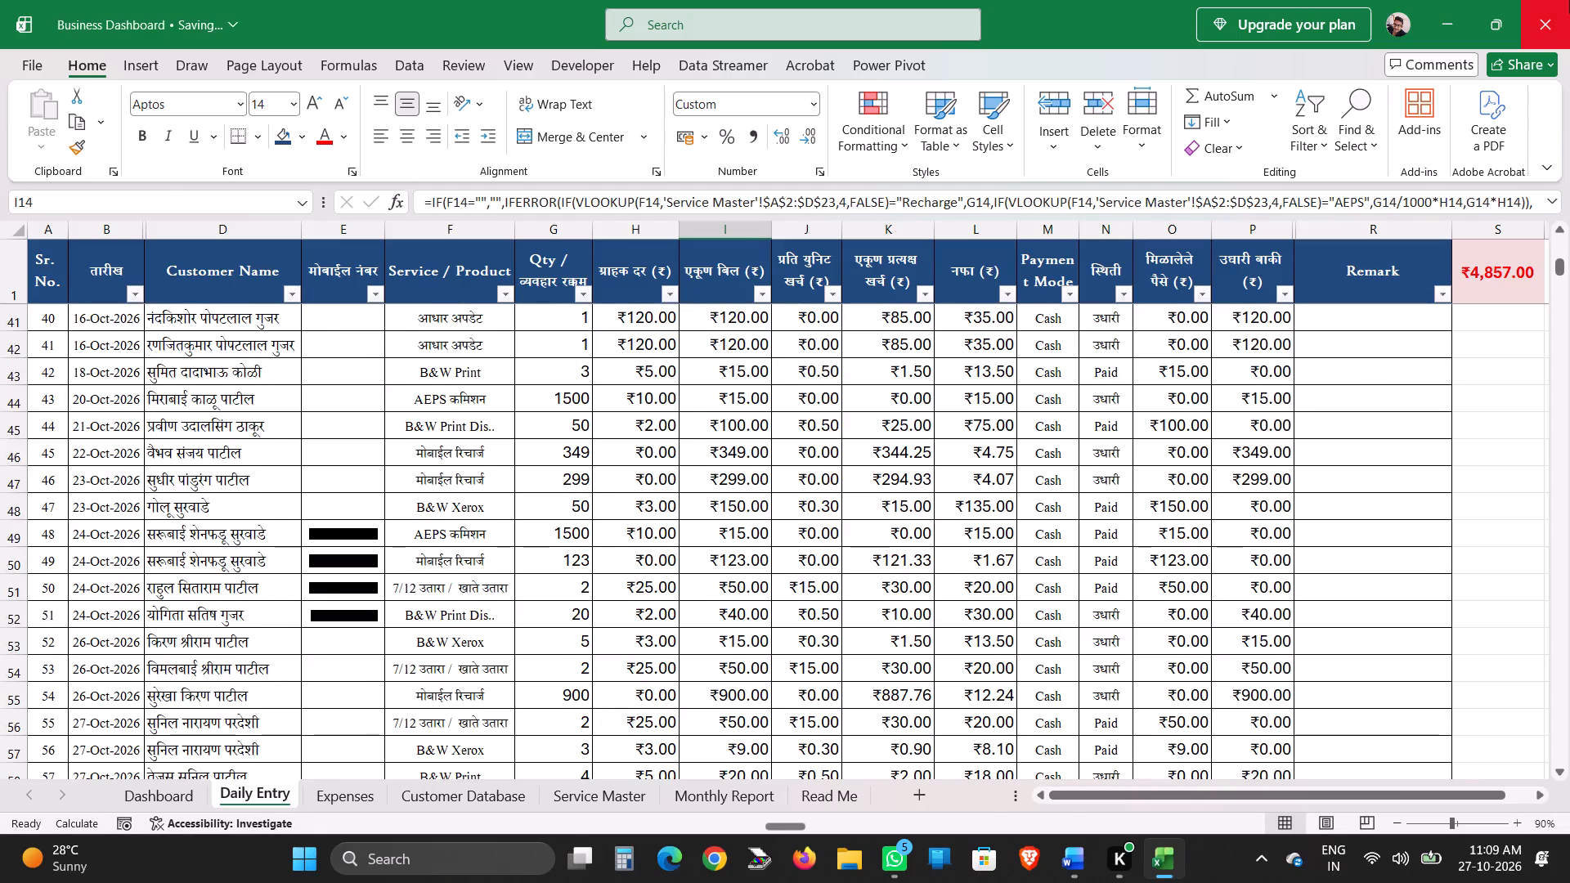
pyautogui.click(1569, 0)
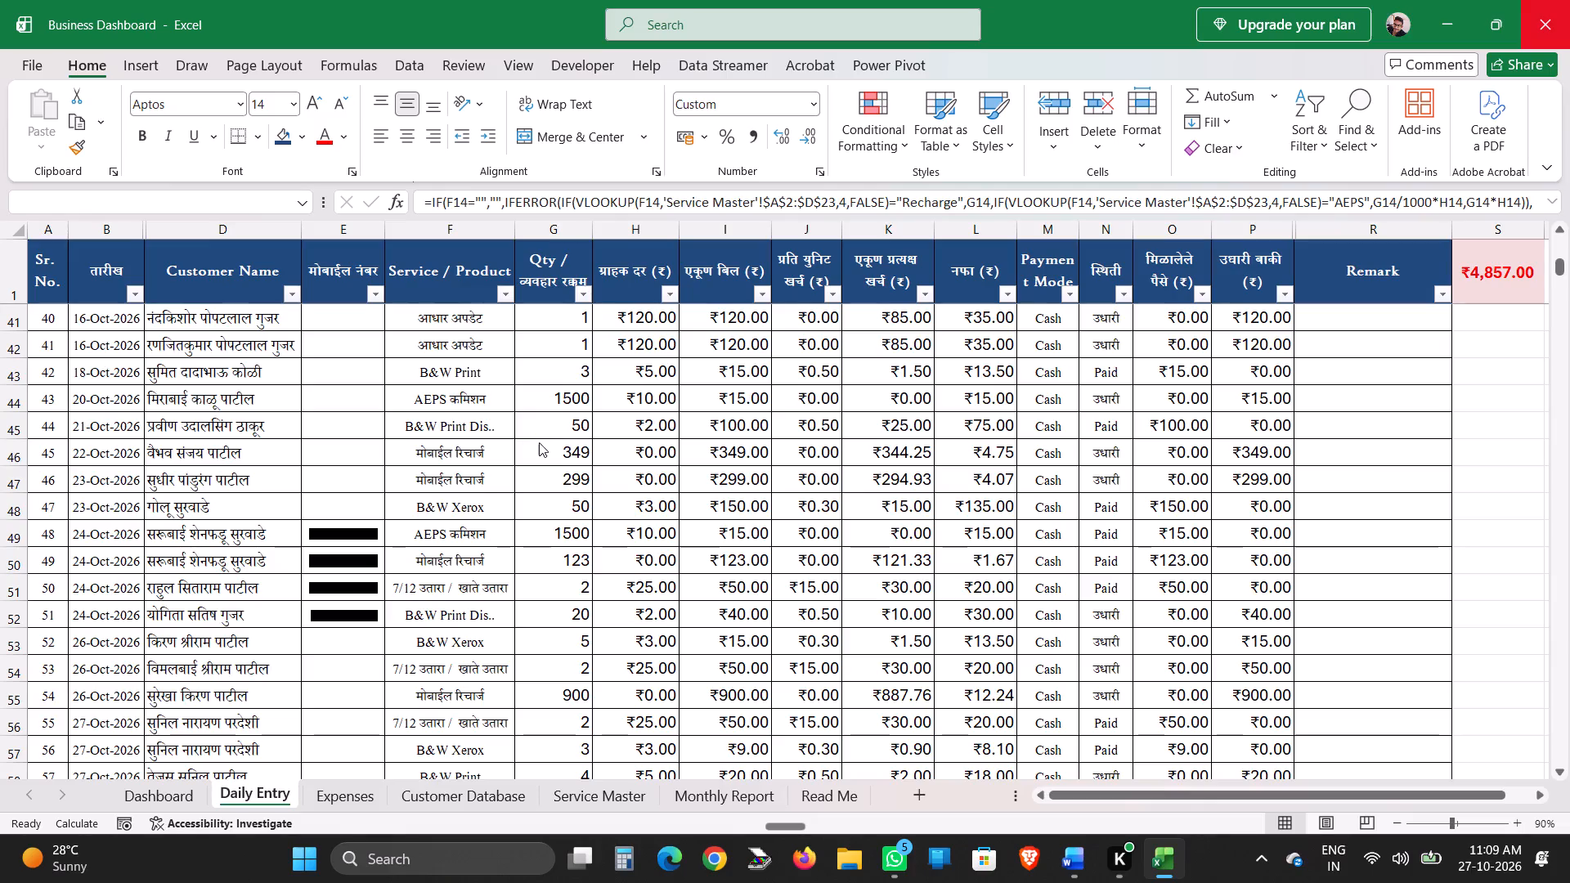